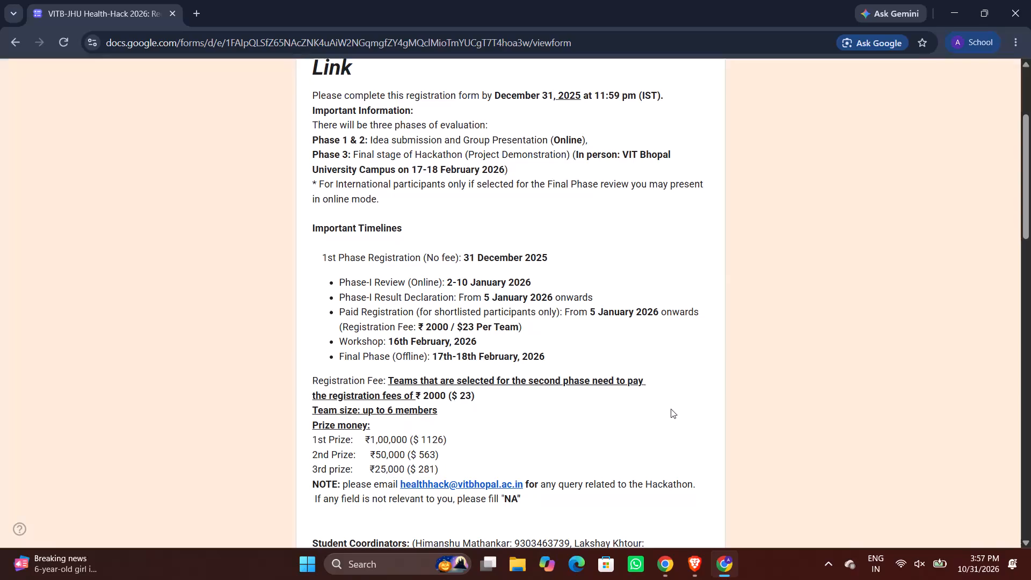
In a separate Chrome window, search Google for "canva" and open the Canva India: Visual Suite for Everyone site.
click(665, 558)
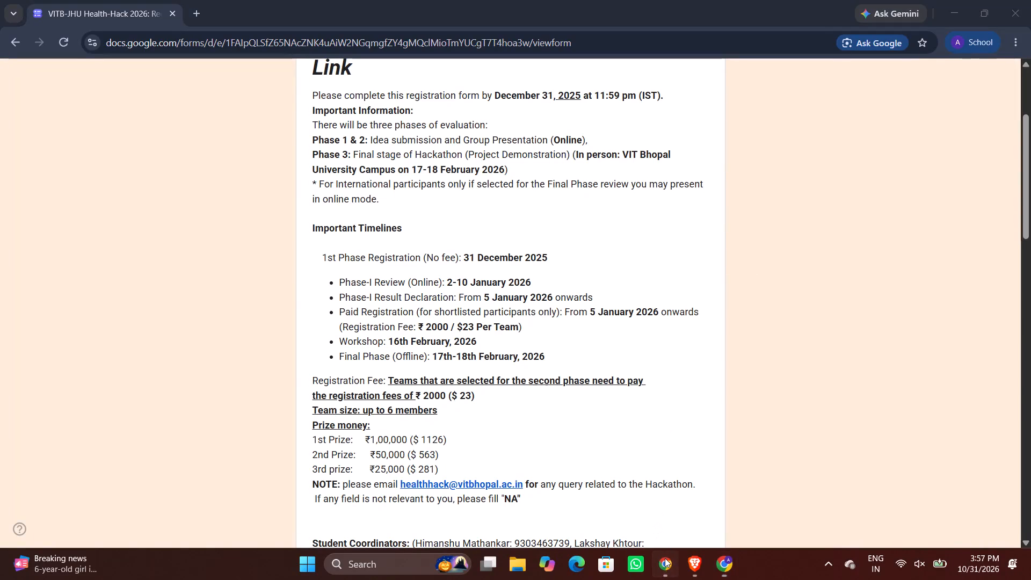
key(c)
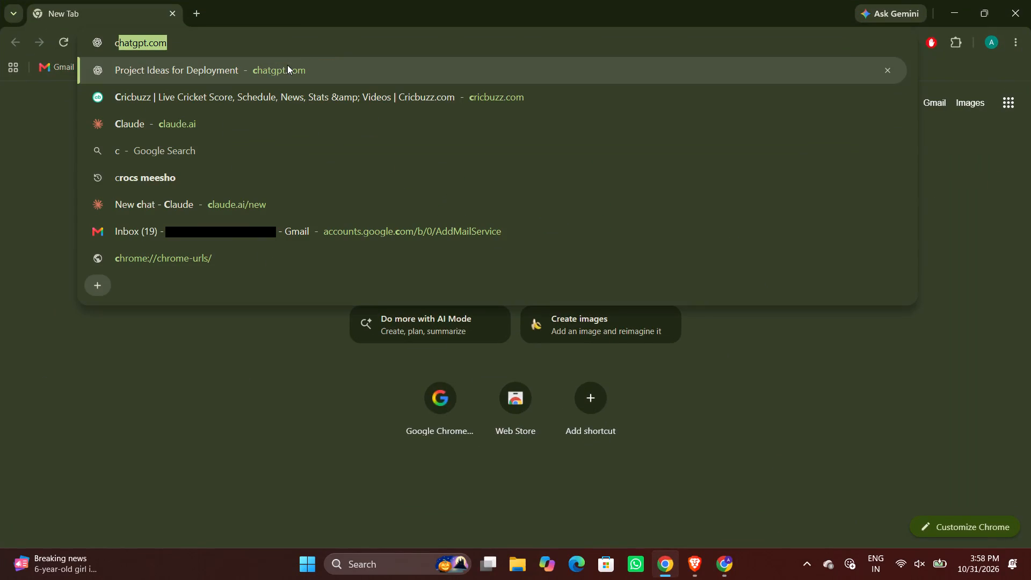
text(anva)
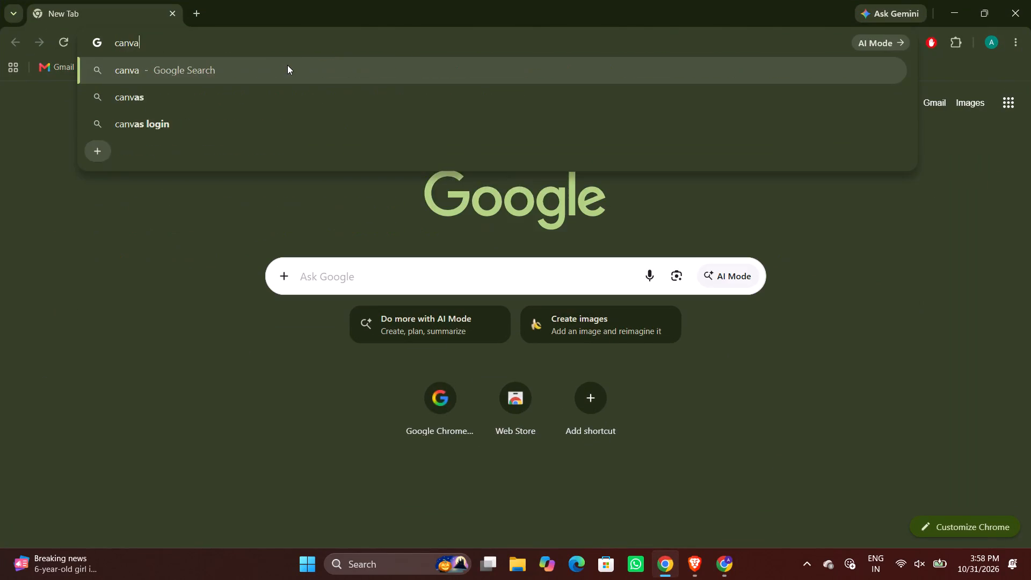
key(Return)
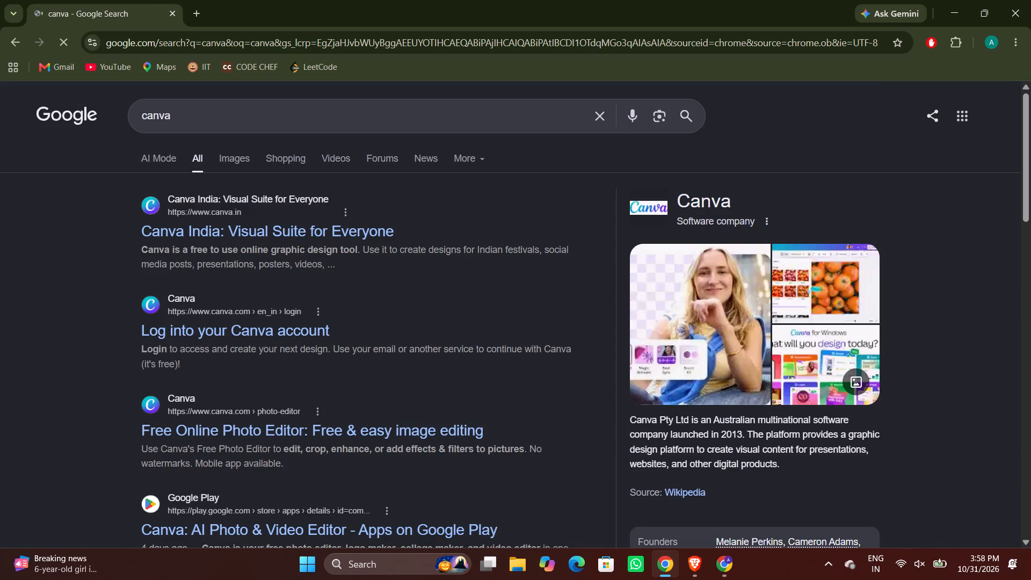
click(359, 221)
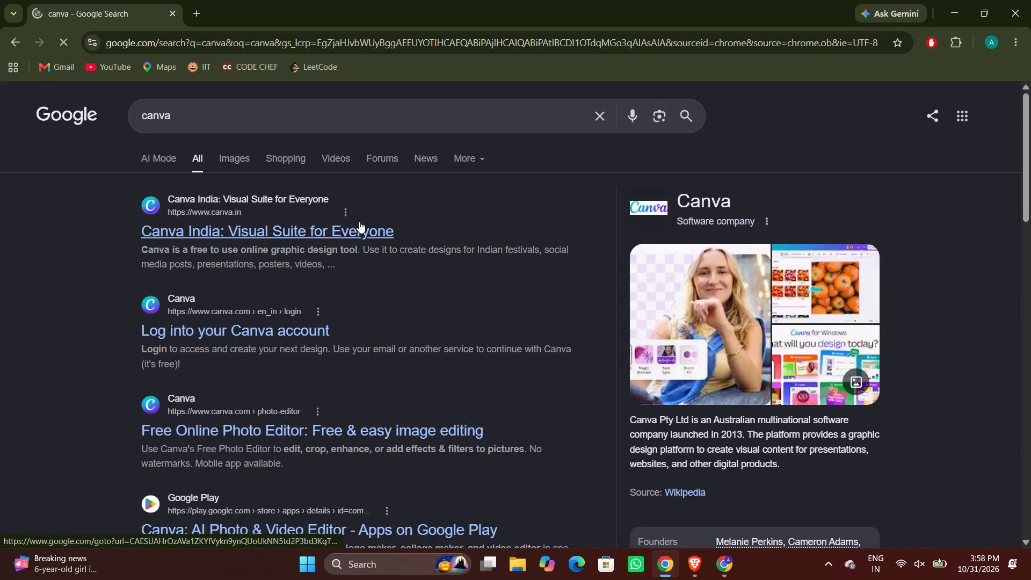
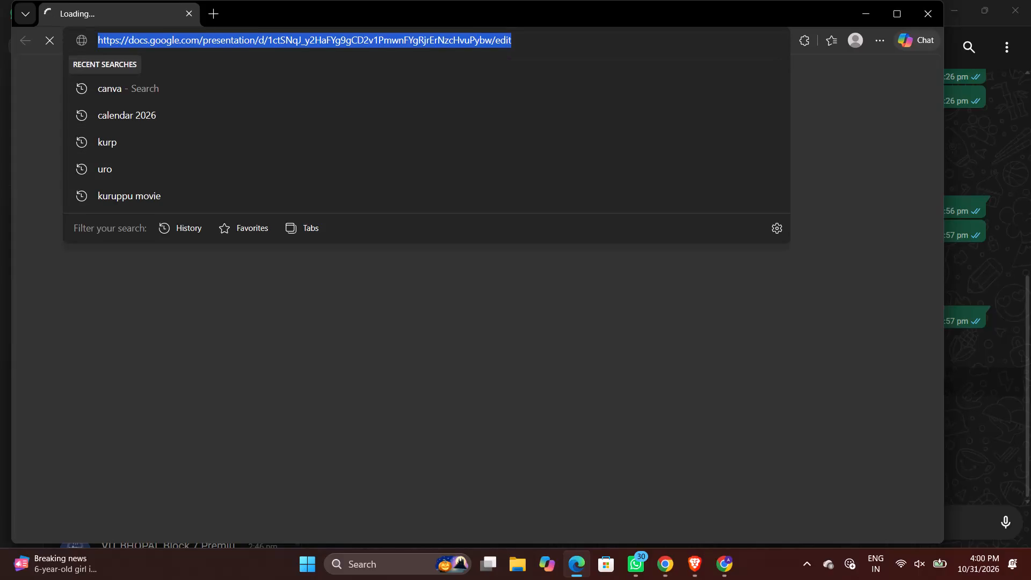
Copy the full web address of the Google Slides presentation from the Microsoft Edge window.
key(ctrl+c)
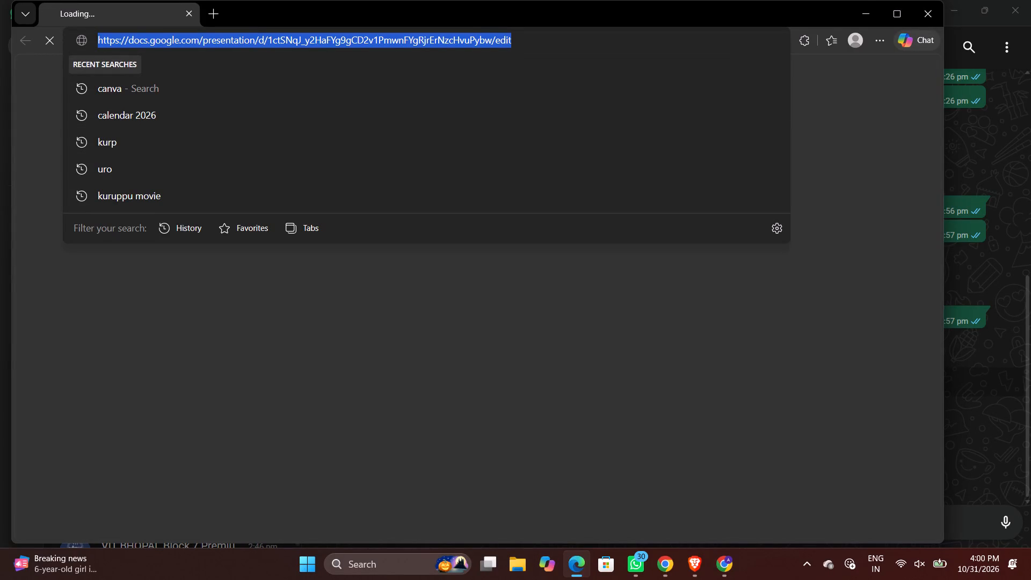
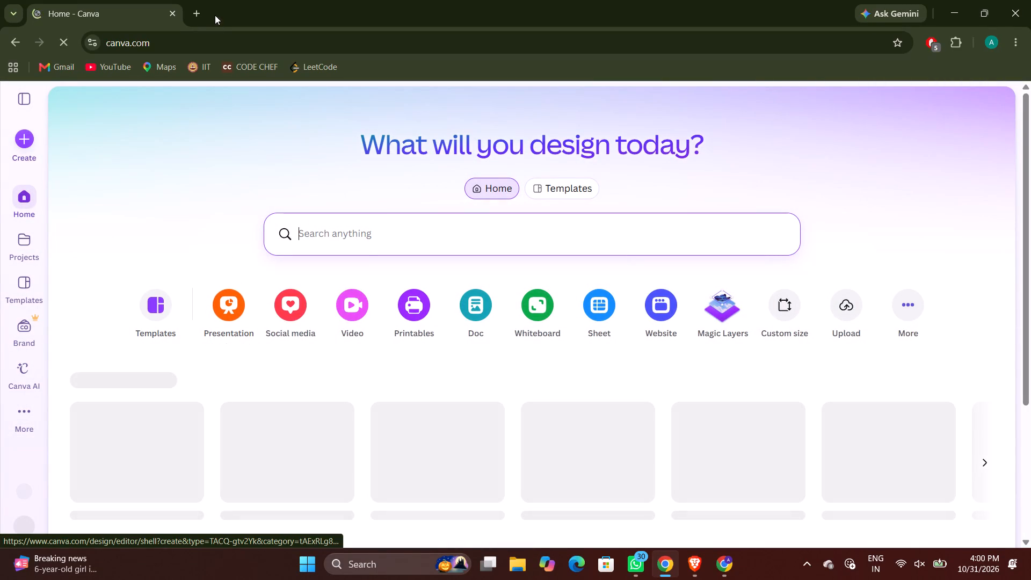
Create a new blank presentation from the Canva home page.
click(224, 305)
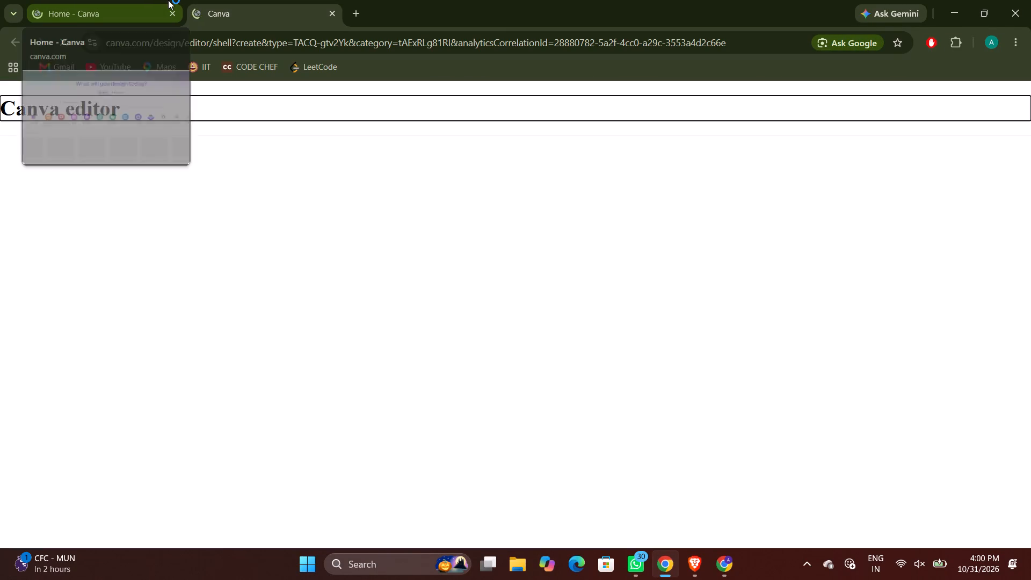
Open a new browser tab alongside the Canva home and editor tabs.
click(365, 7)
click(359, 10)
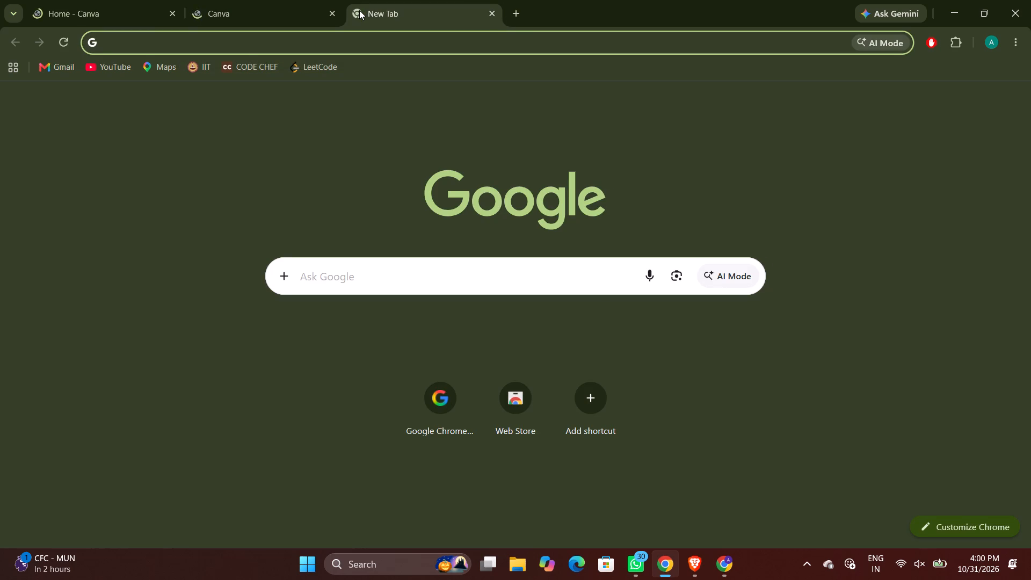
Open the copied Google Slides link to the VITB-JHU-Healthhack_IDEA_Preasenation_Format_2027 presentation in the new tab.
key(ctrl+v)
key(Return)
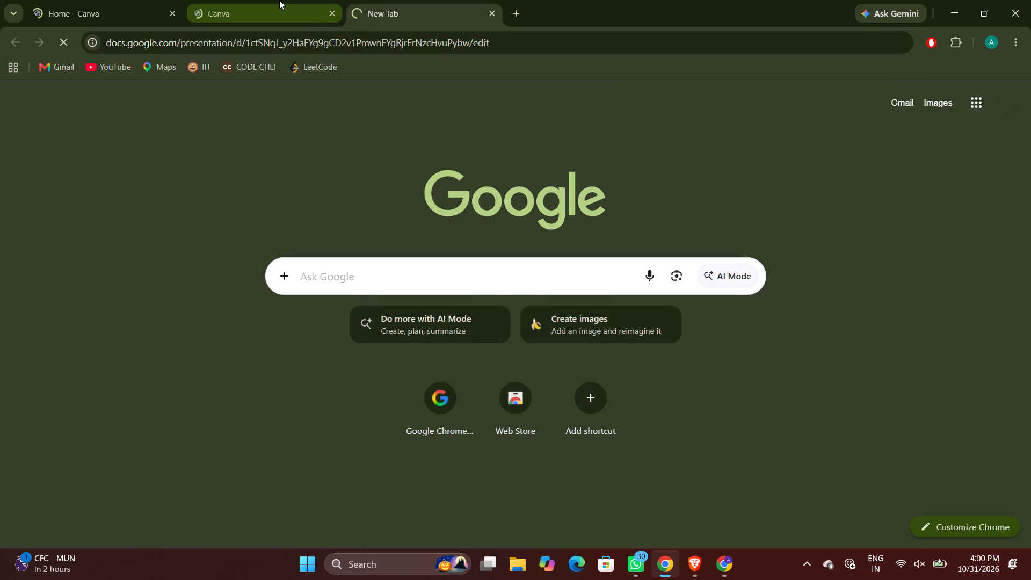
click(279, 0)
click(368, 0)
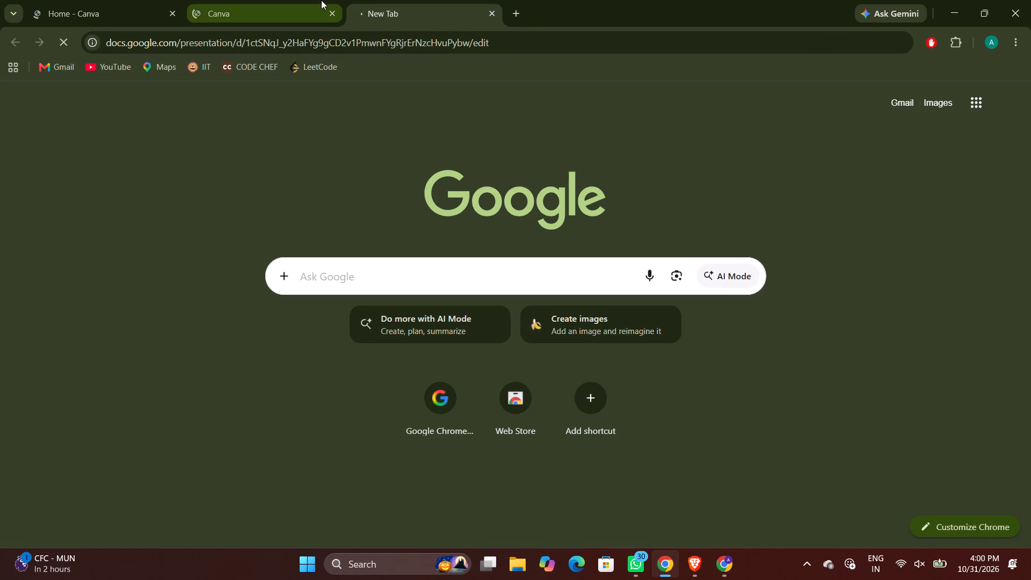
click(321, 0)
click(382, 2)
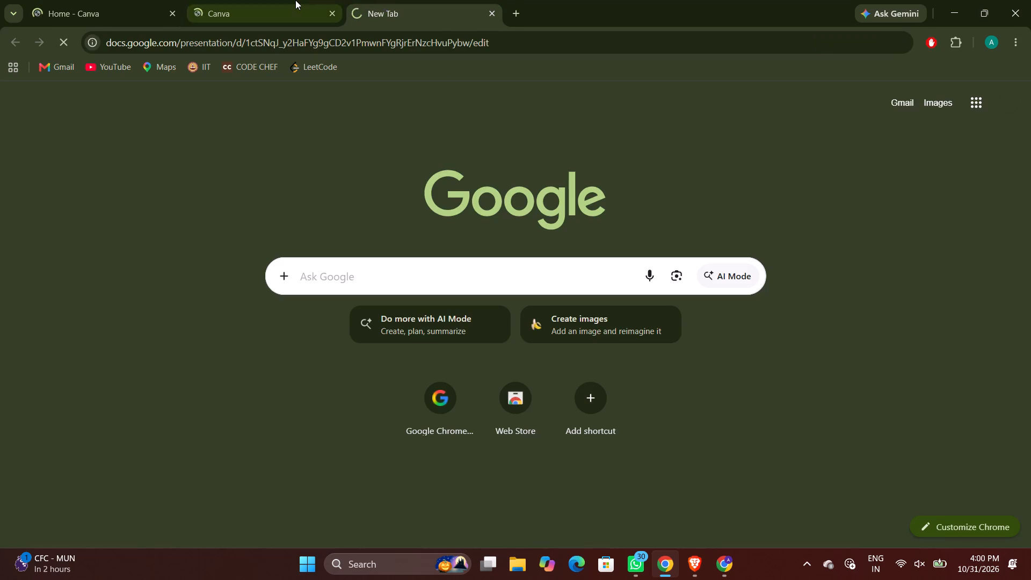
click(295, 0)
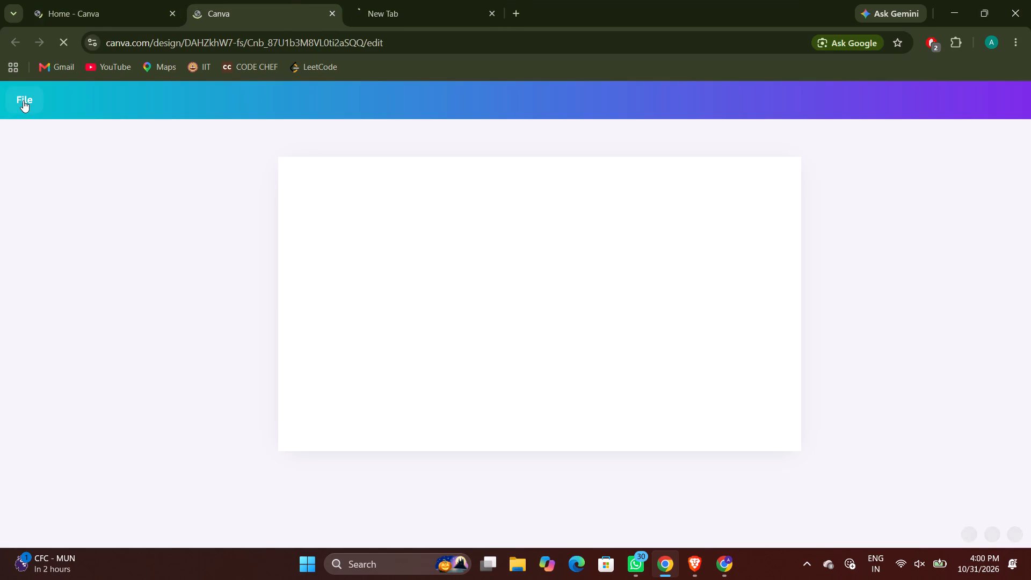
click(25, 100)
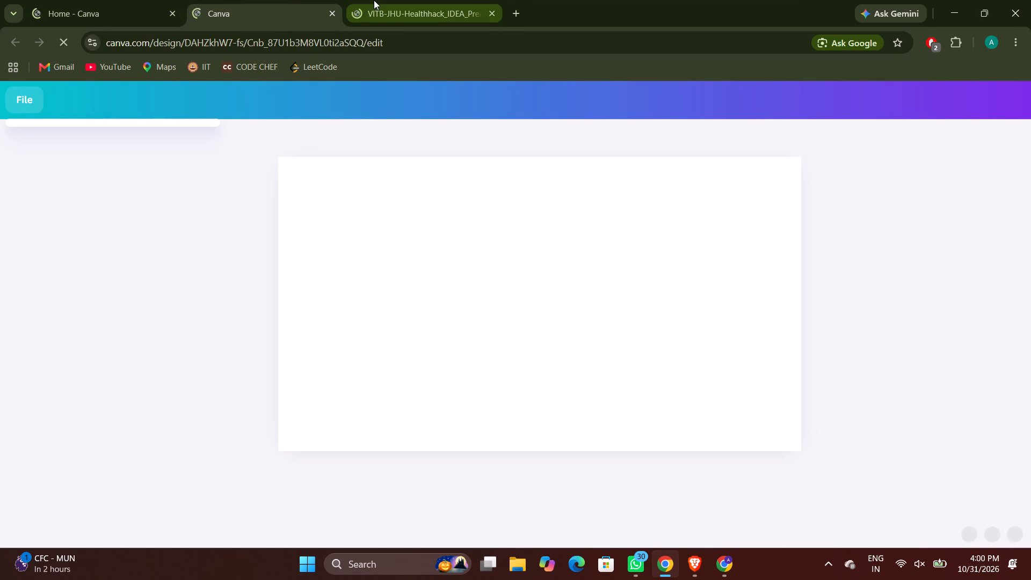
click(374, 0)
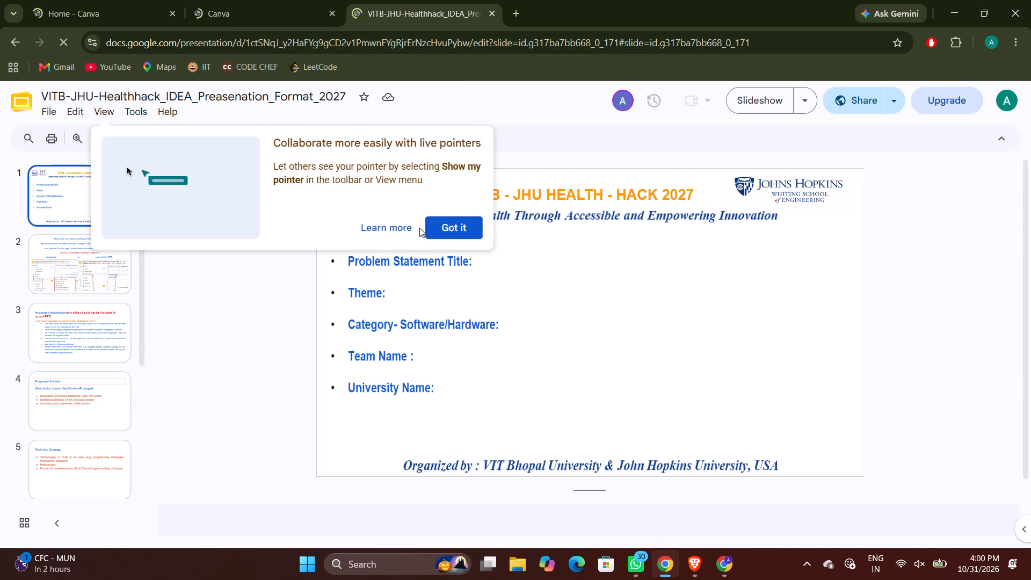
Download the Health-Hack presentation template as a Microsoft PowerPoint (.pptx) file.
click(439, 236)
click(52, 115)
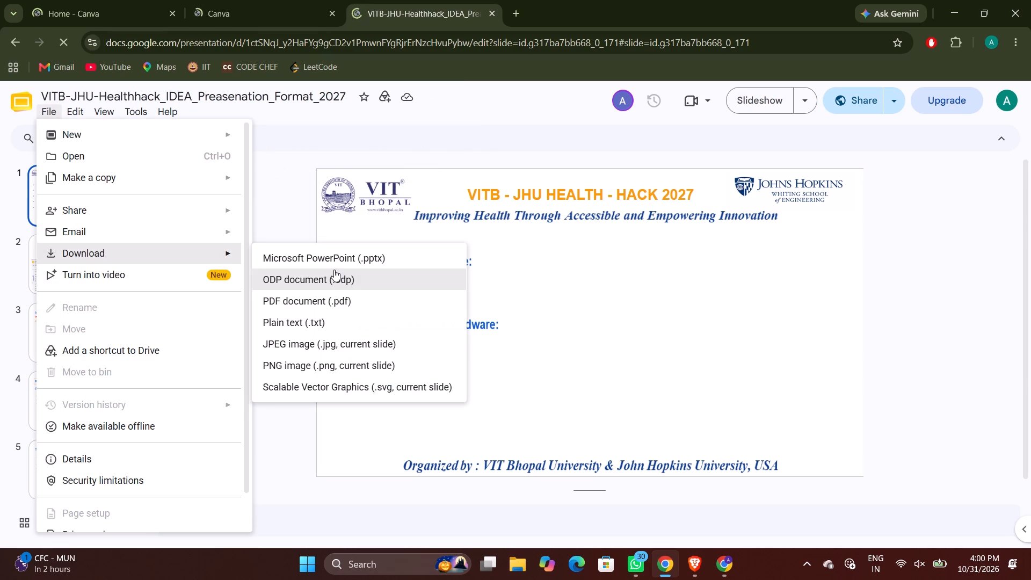
click(333, 266)
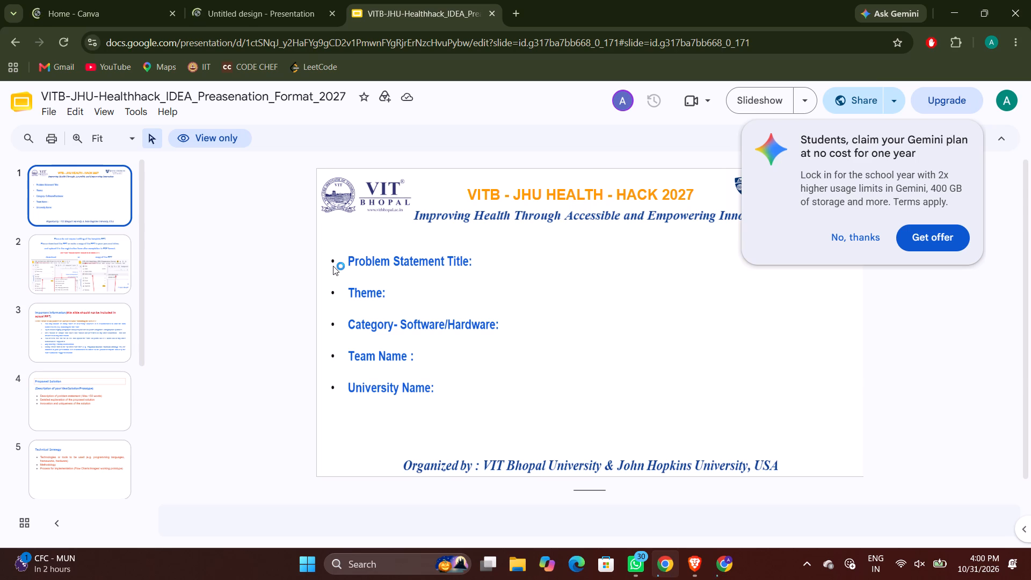
click(403, 295)
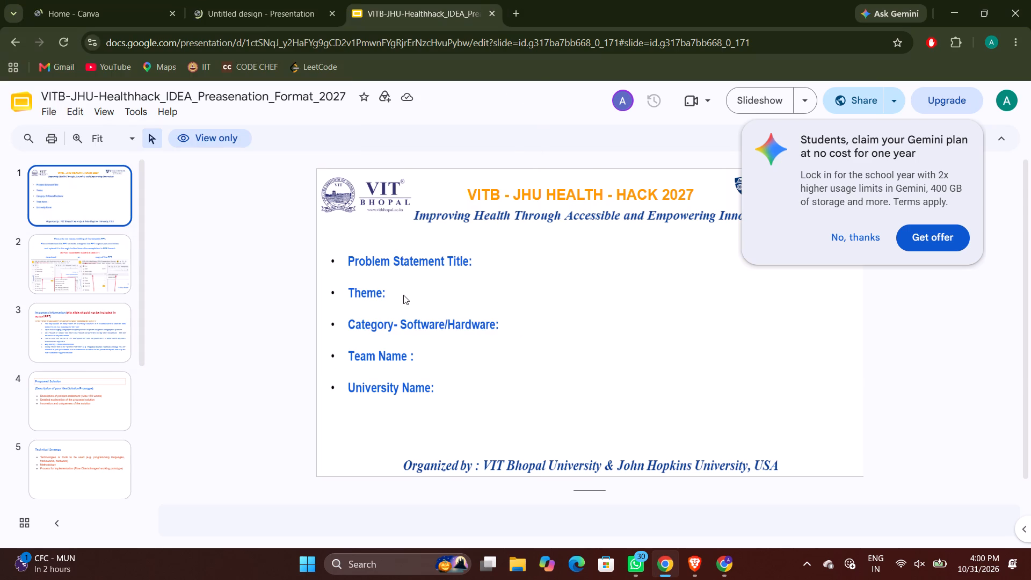
Return to the untitled Canva presentation and leave it for the Canva home page.
click(306, 0)
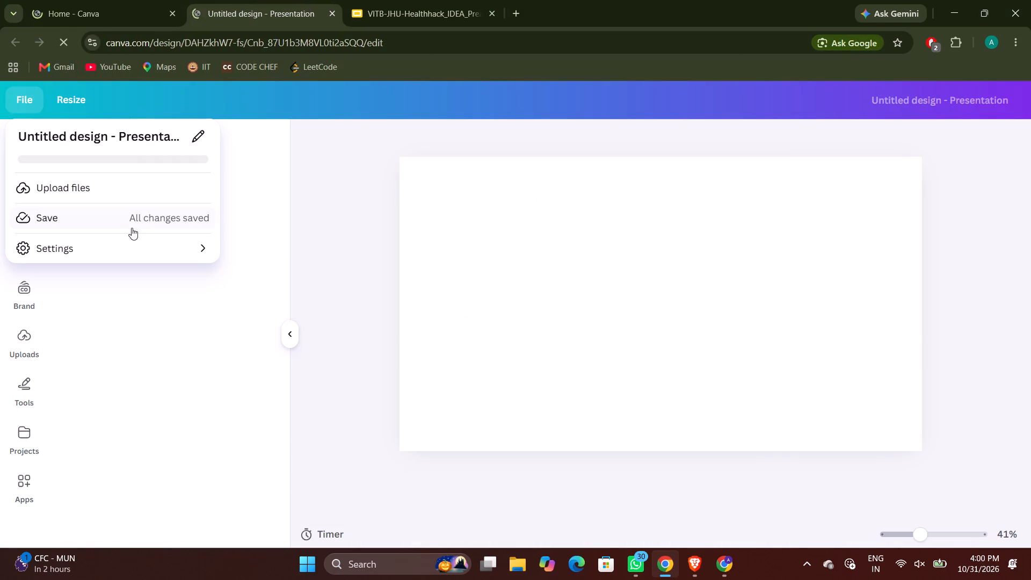
click(313, 247)
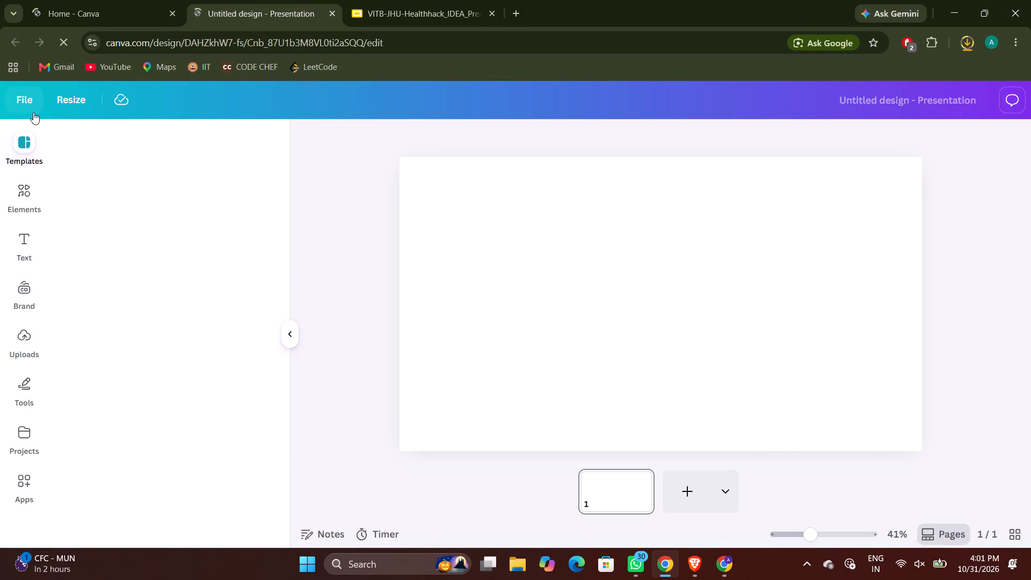
click(33, 112)
click(70, 97)
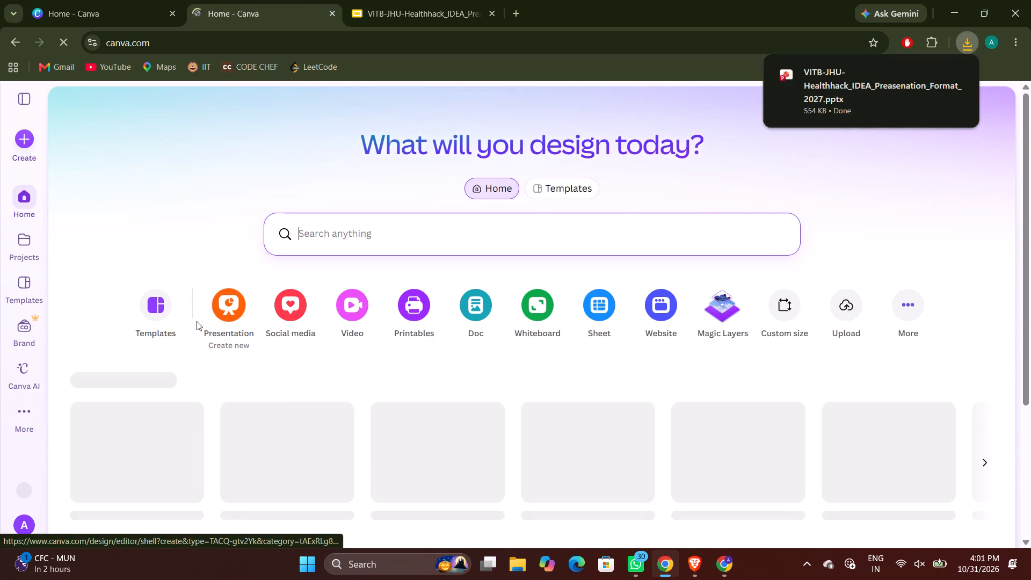
Upload the downloaded VITB-JHU-Healthhack_IDEA_Preasenation PowerPoint file from Downloads to Canva.
click(847, 323)
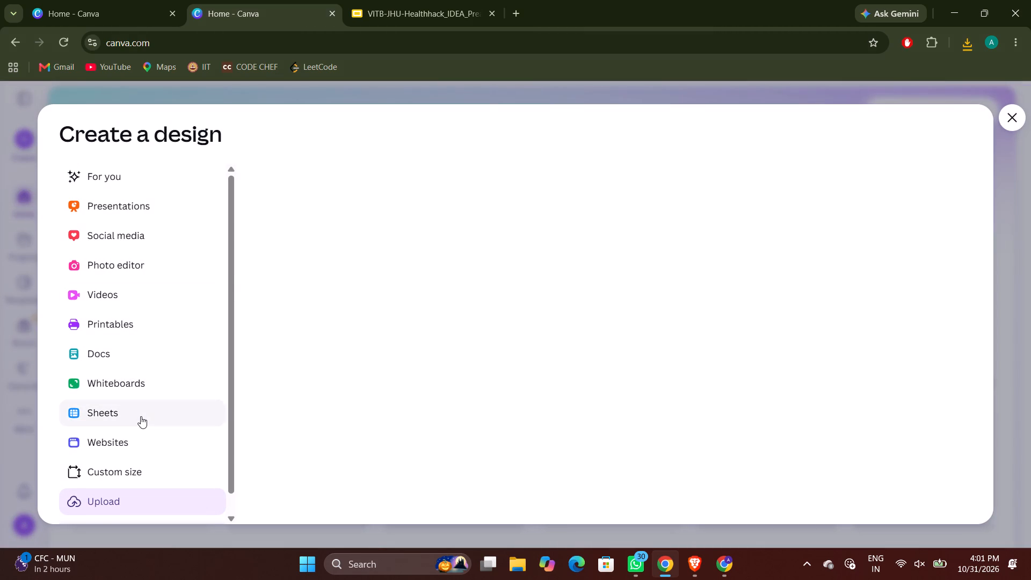
scroll(141, 416, down, 1)
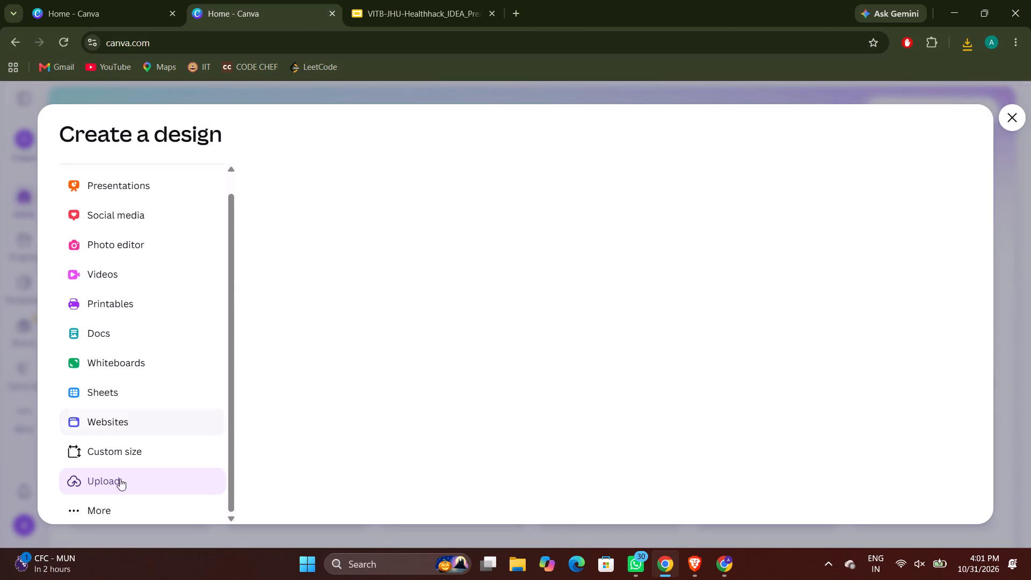
scroll(145, 408, up, 1)
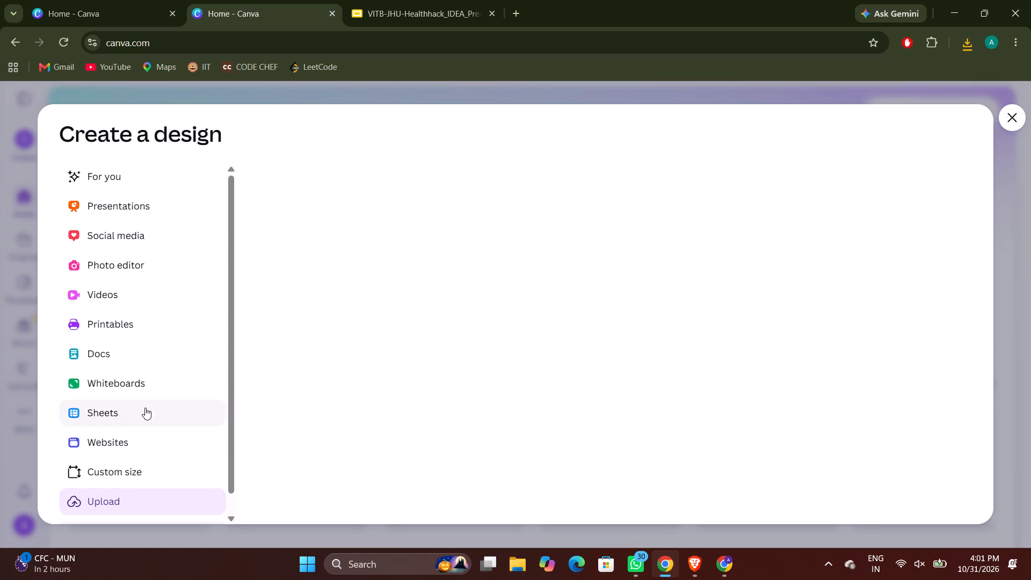
scroll(150, 362, down, 1)
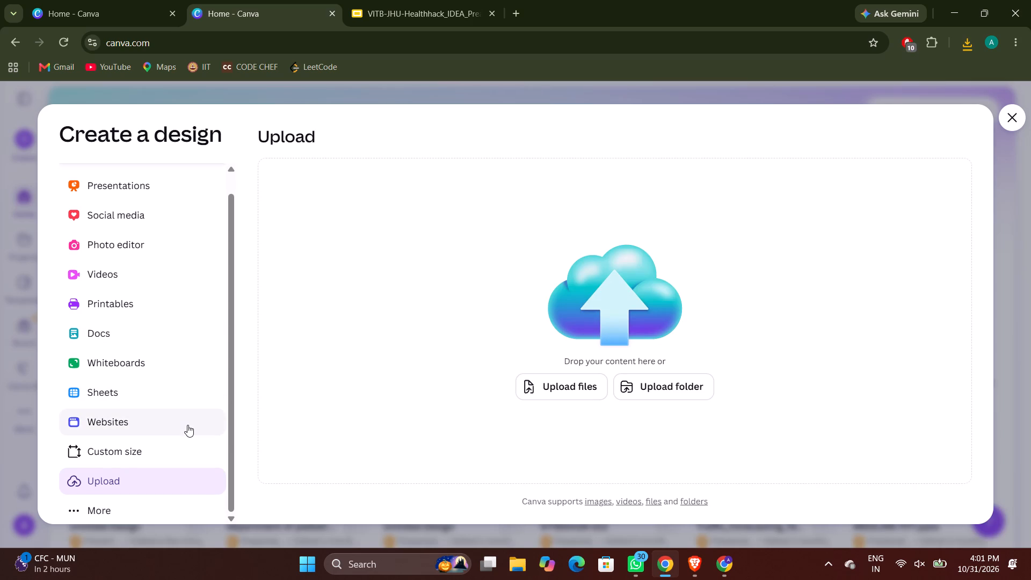
scroll(187, 425, down, 1)
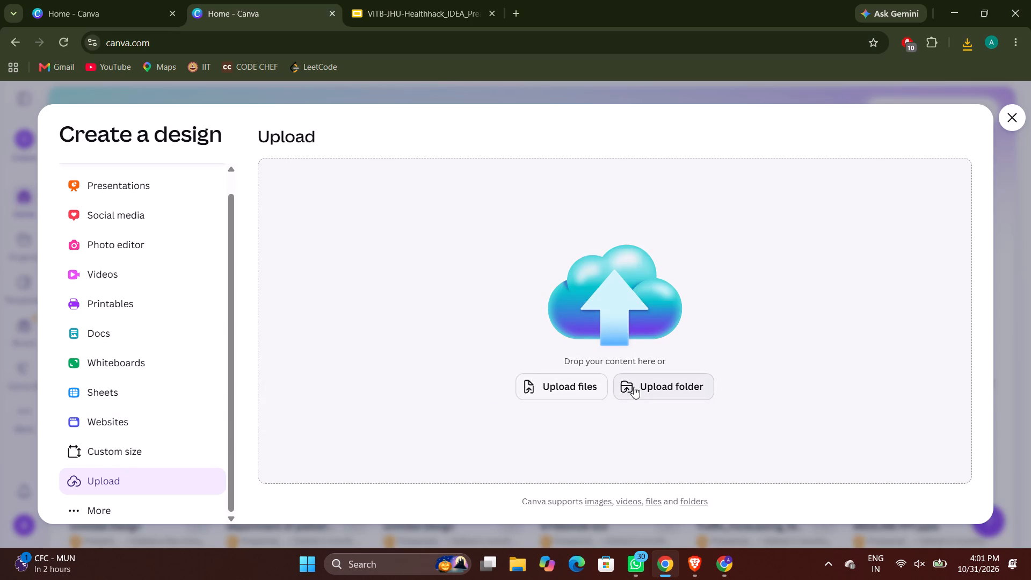
click(560, 387)
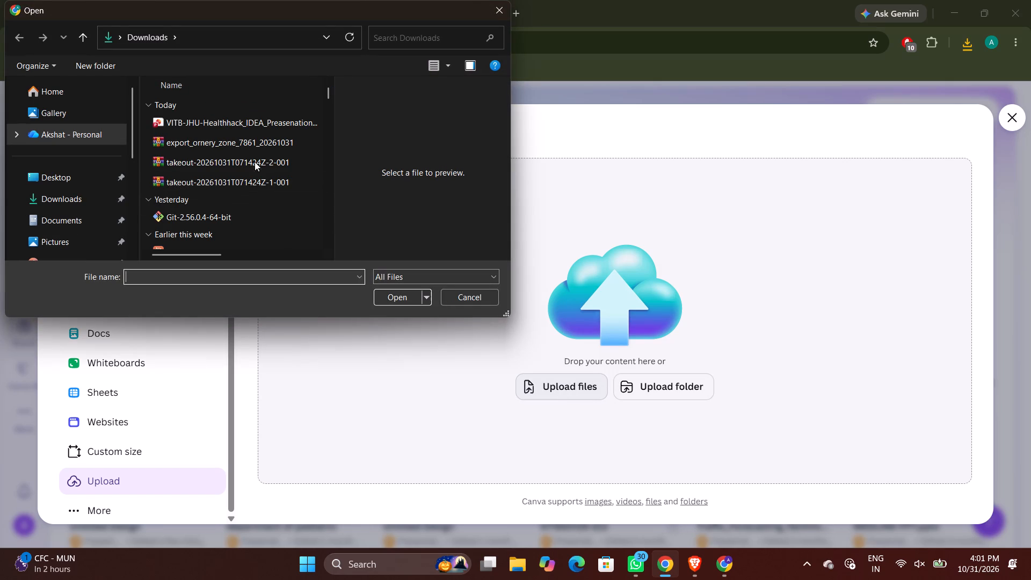
click(246, 128)
click(400, 296)
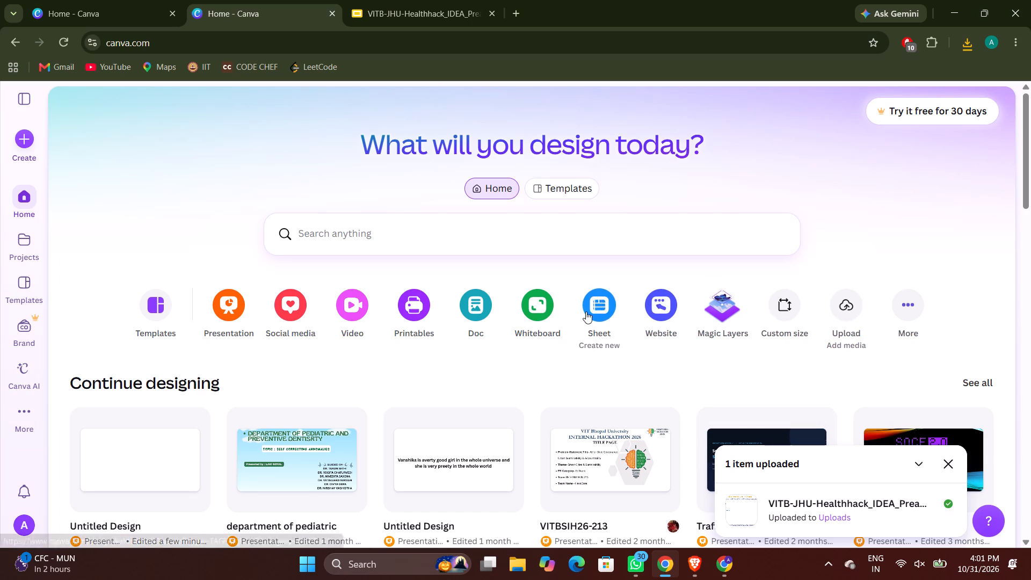
Open the uploaded VITB-JHU-Healthhack presentation from the Canva Uploads folder in the editor.
click(835, 514)
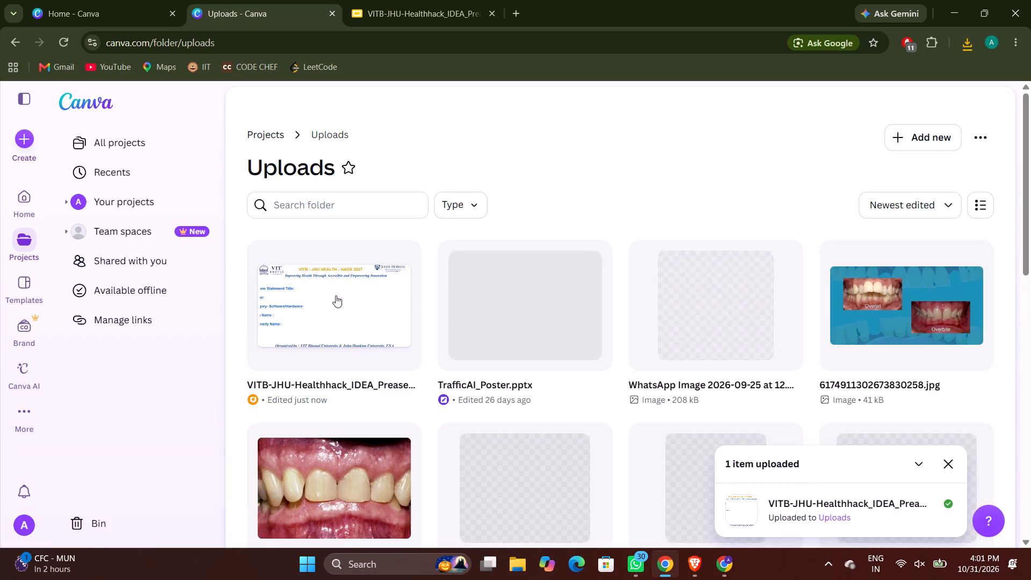
scroll(325, 302, down, 2)
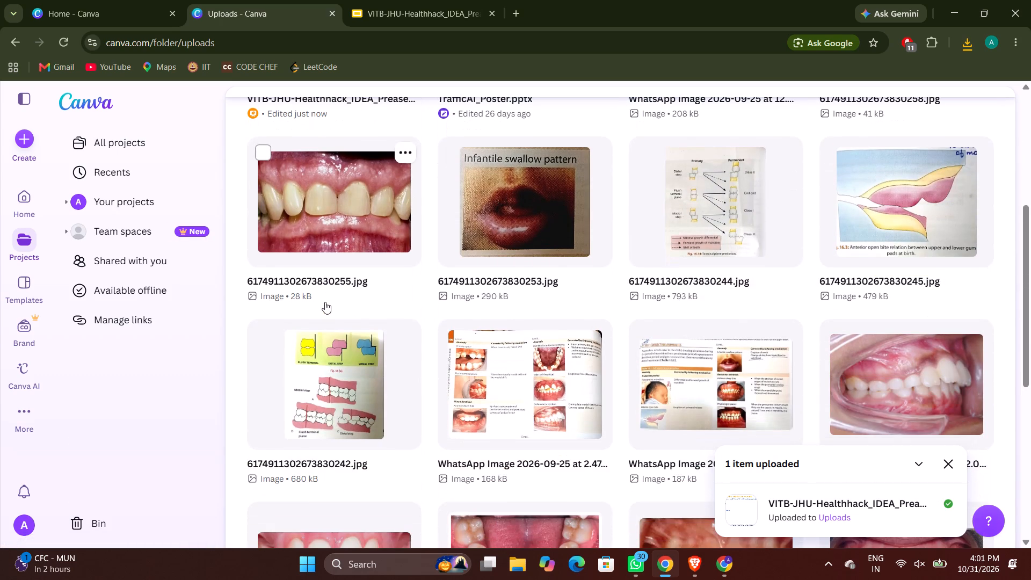
scroll(325, 302, down, 6)
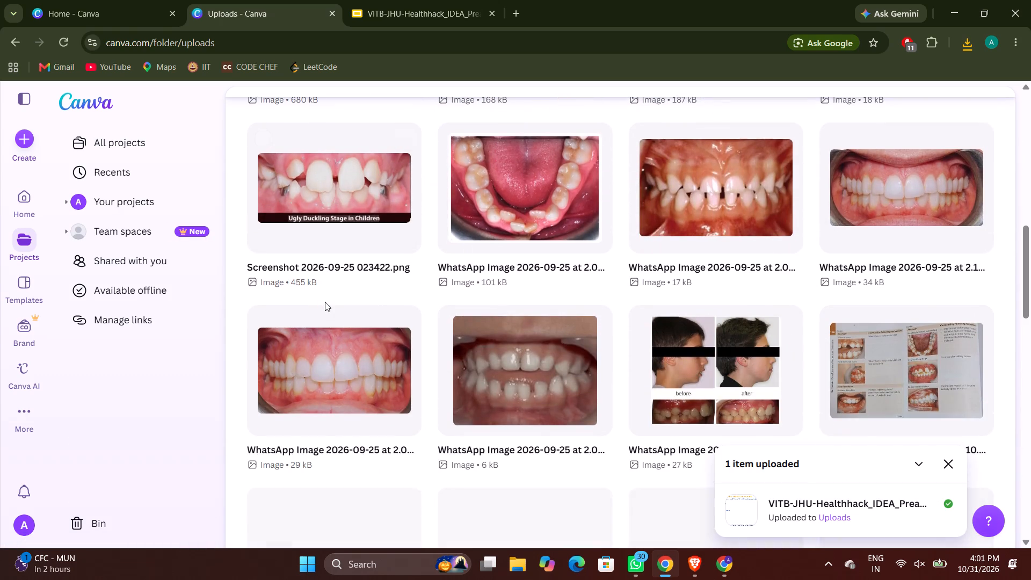
scroll(325, 302, down, 4)
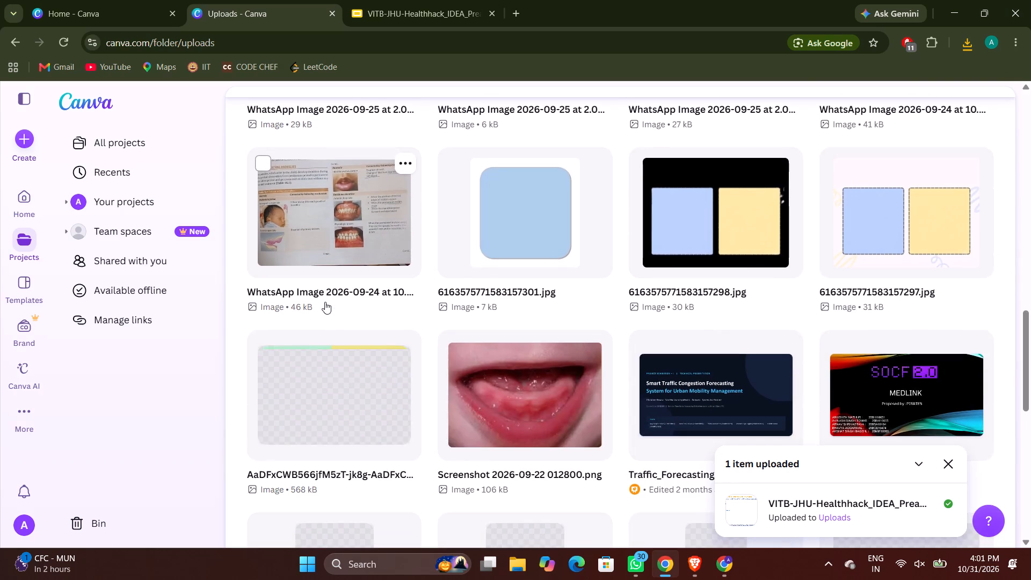
scroll(325, 302, down, 3)
scroll(325, 302, up, 5)
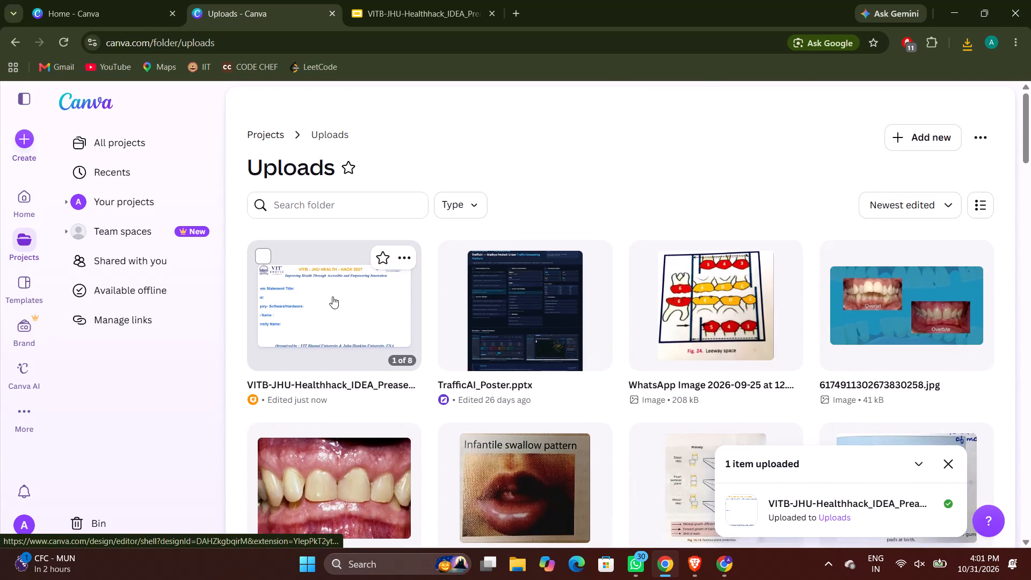
click(332, 296)
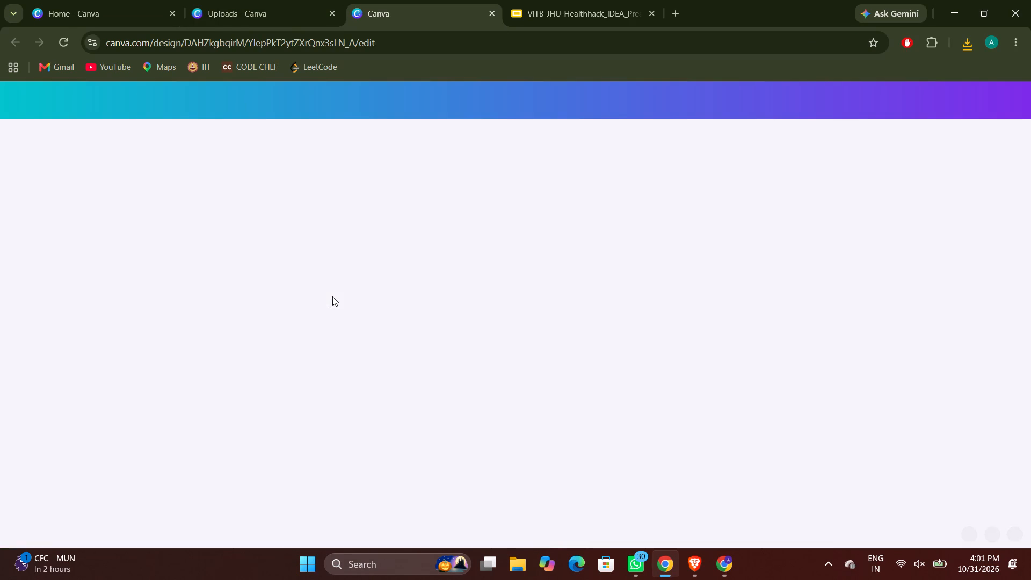
click(284, 11)
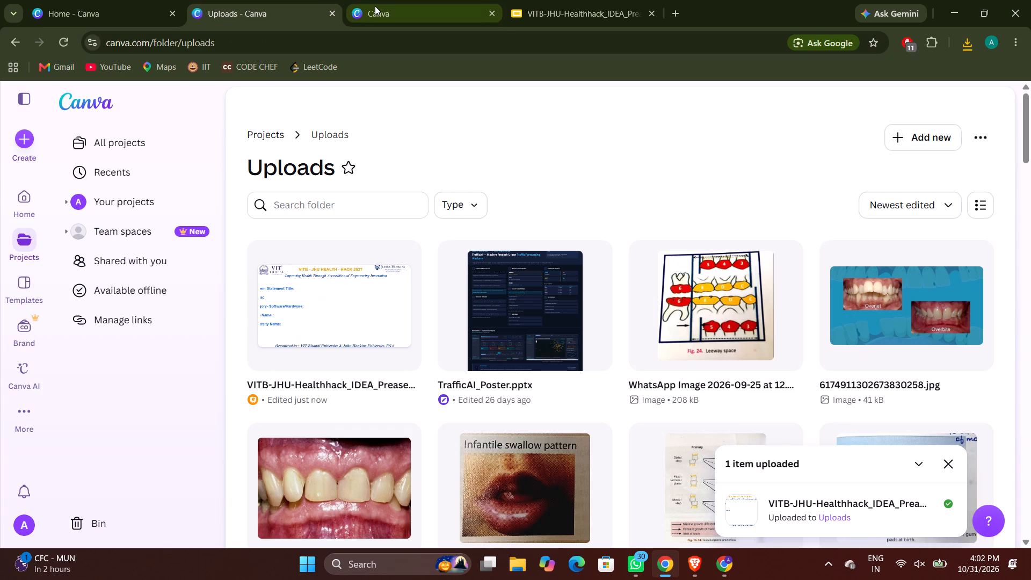
click(375, 6)
click(283, 1)
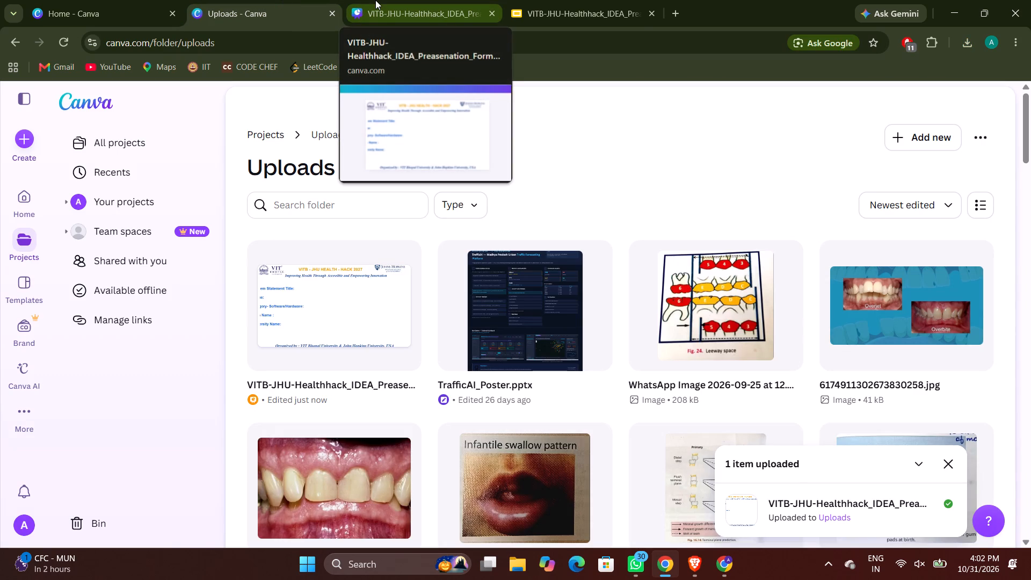
click(375, 0)
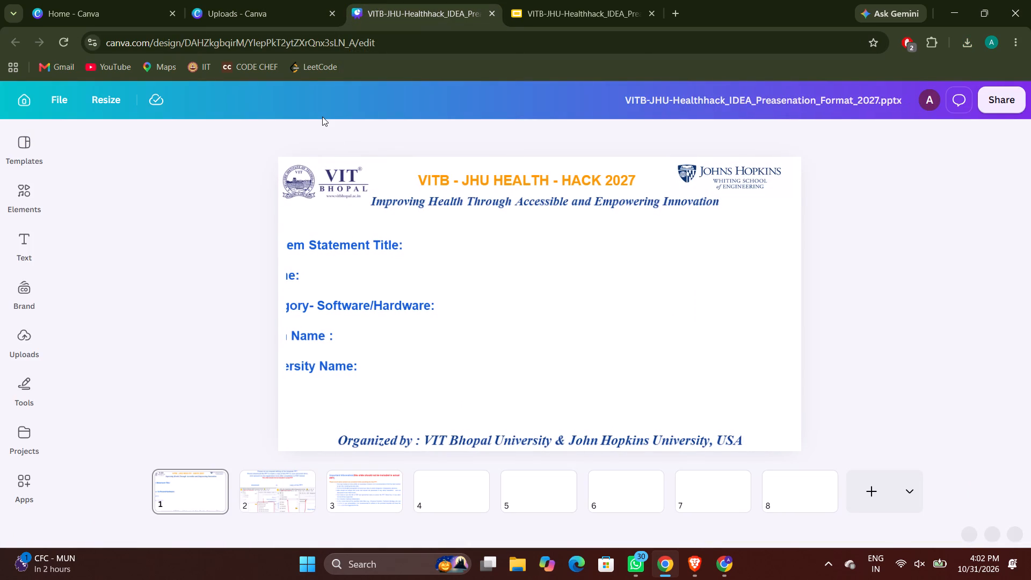
Preview the imported presentation full screen, exit the preview, and look through pages 2 to 8 in the editor.
click(932, 99)
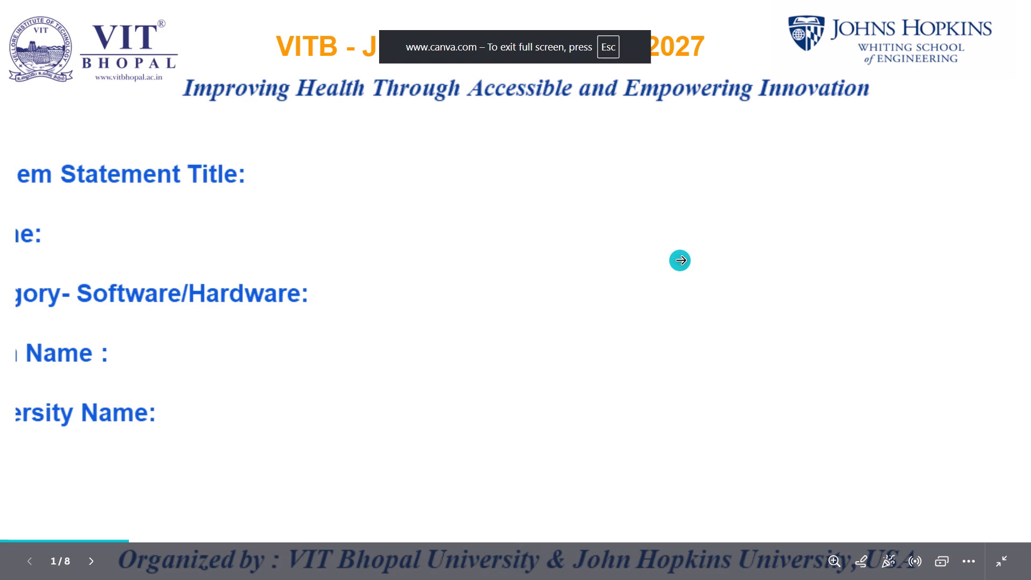
key(Escape)
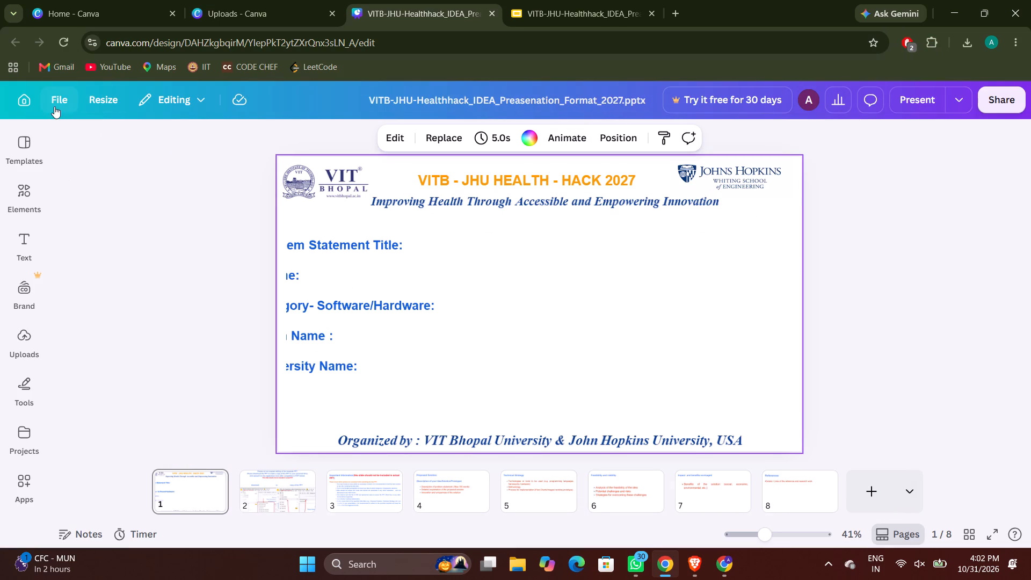
click(274, 489)
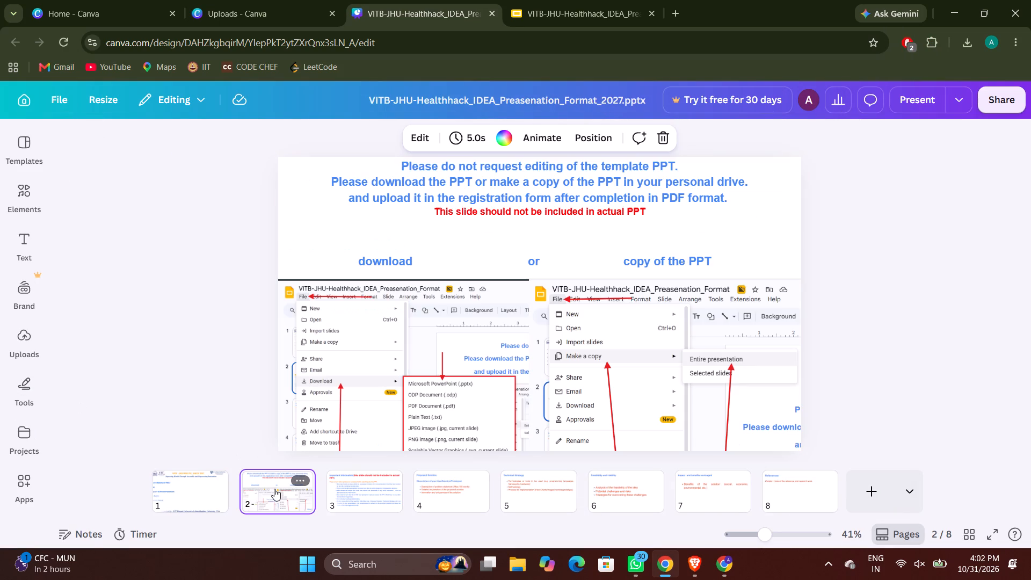
click(363, 496)
click(404, 500)
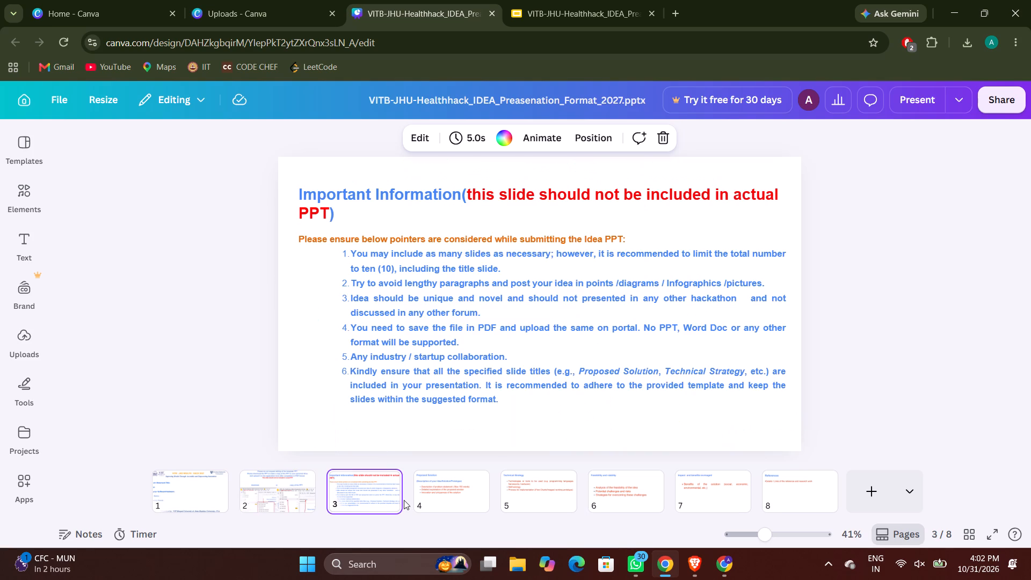
click(449, 491)
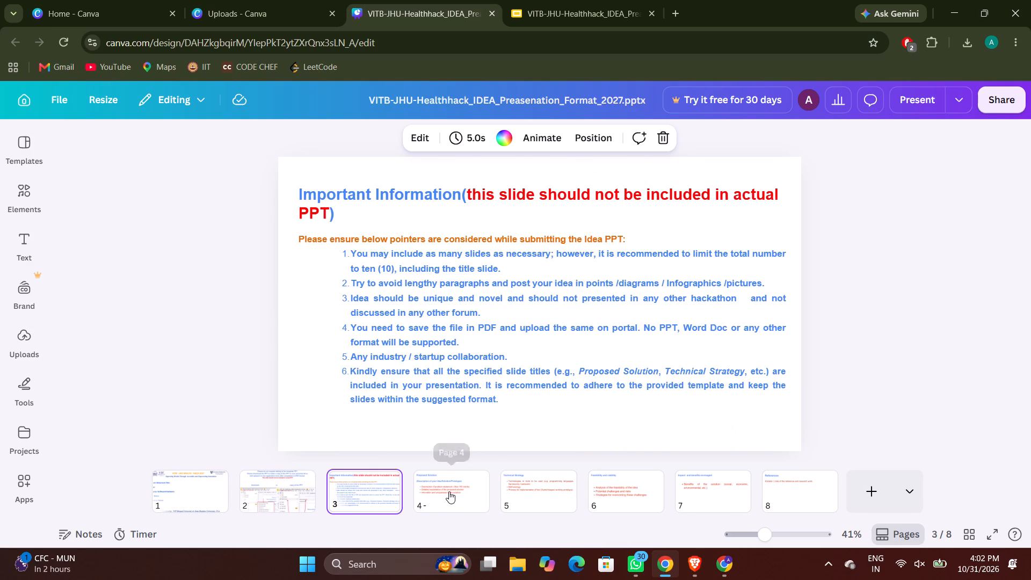
click(526, 500)
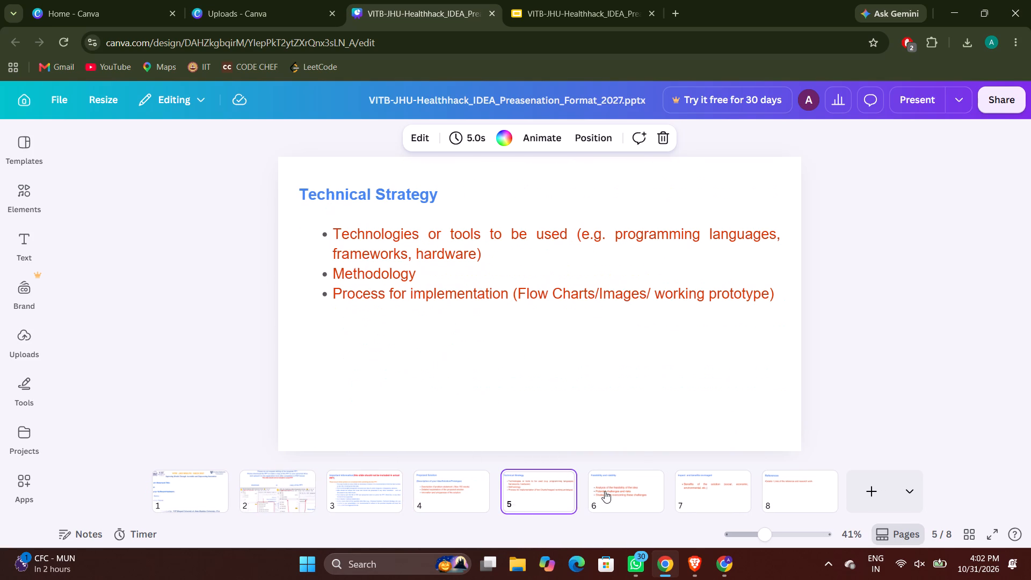
click(605, 491)
click(689, 489)
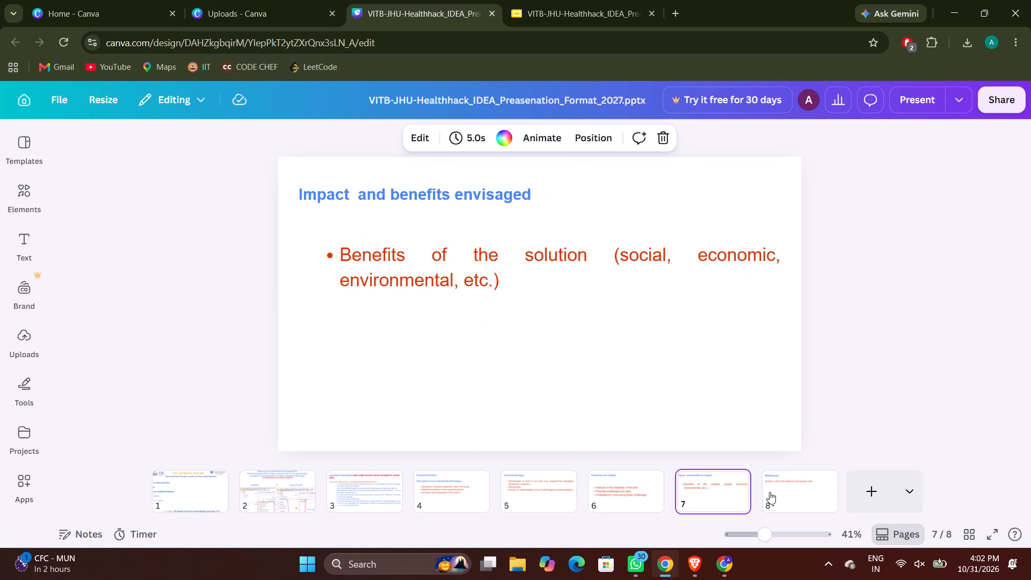
click(769, 492)
Widen the text box holding the Problem Statement Title to University Name fields on page 1 past the slide's right edge.
click(213, 487)
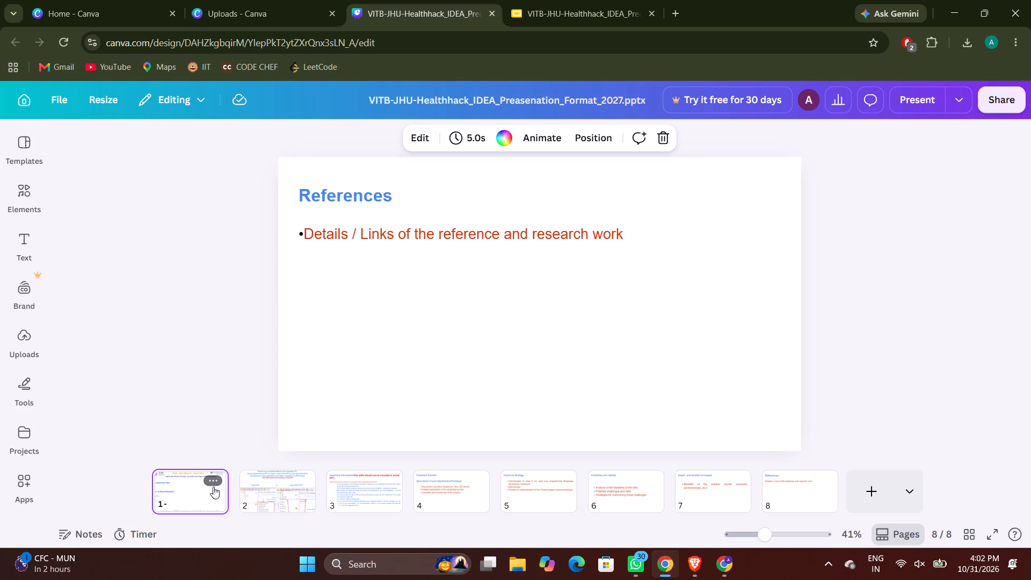
click(358, 356)
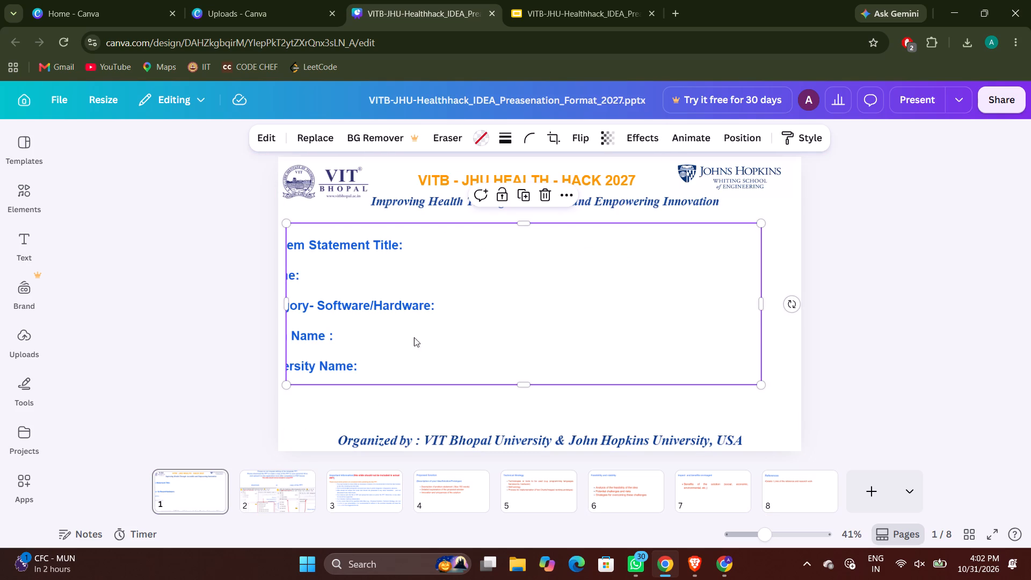
drag(759, 303, 798, 299)
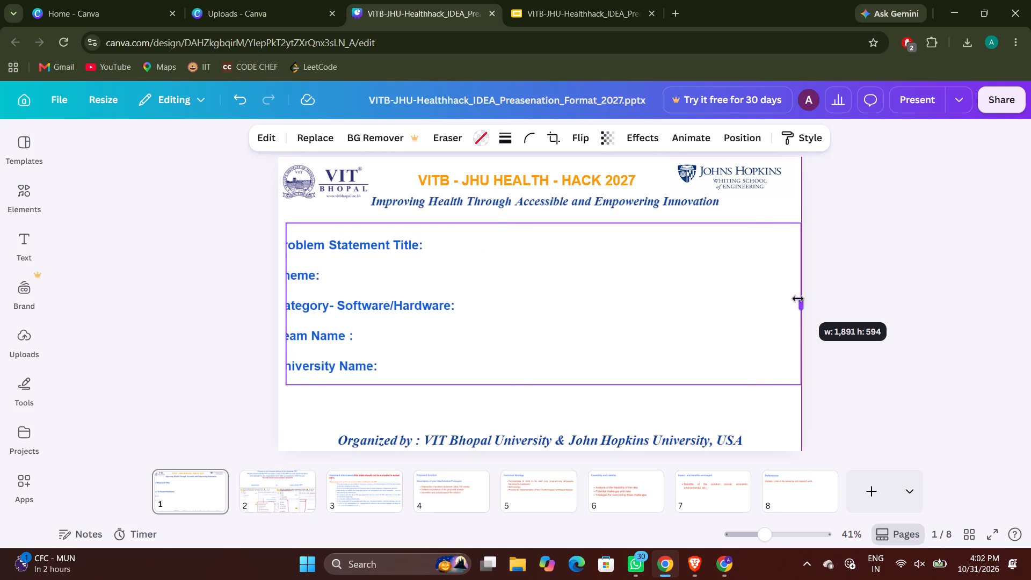
drag(798, 299, 864, 301)
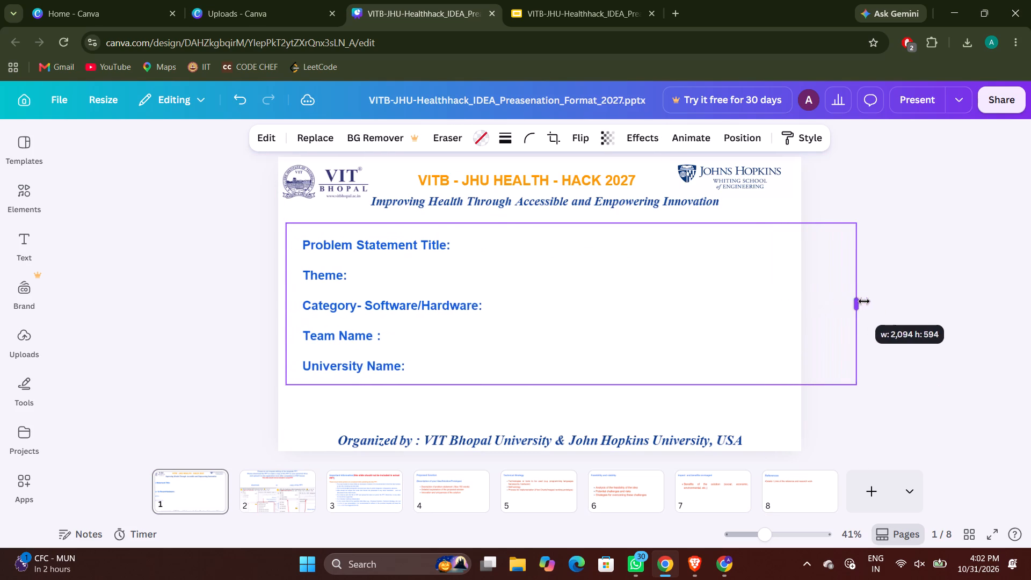
drag(864, 301, 869, 306)
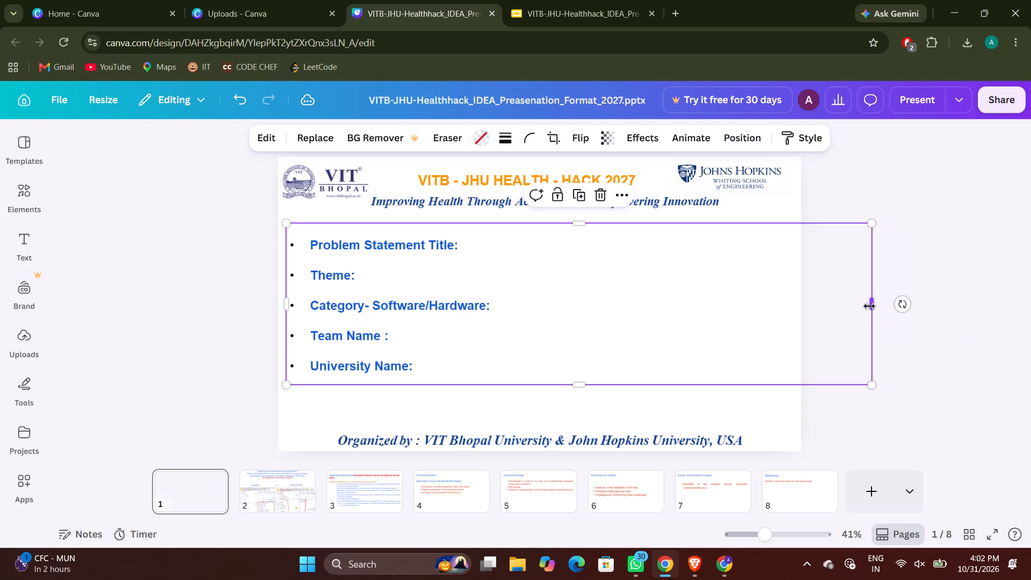
click(958, 295)
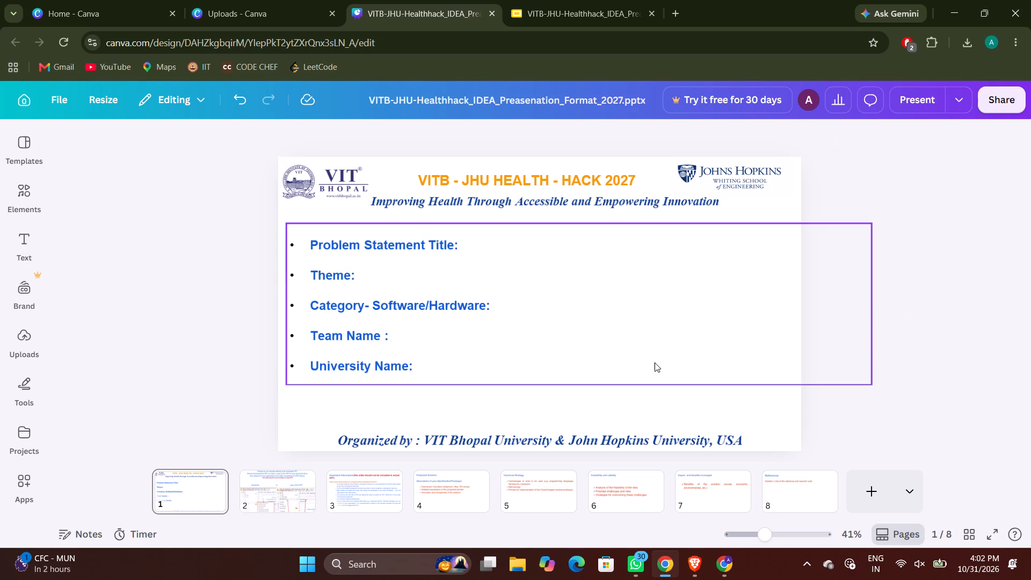
Read the instructions and required section content on pages 2 to 8, and return to page 1.
click(273, 498)
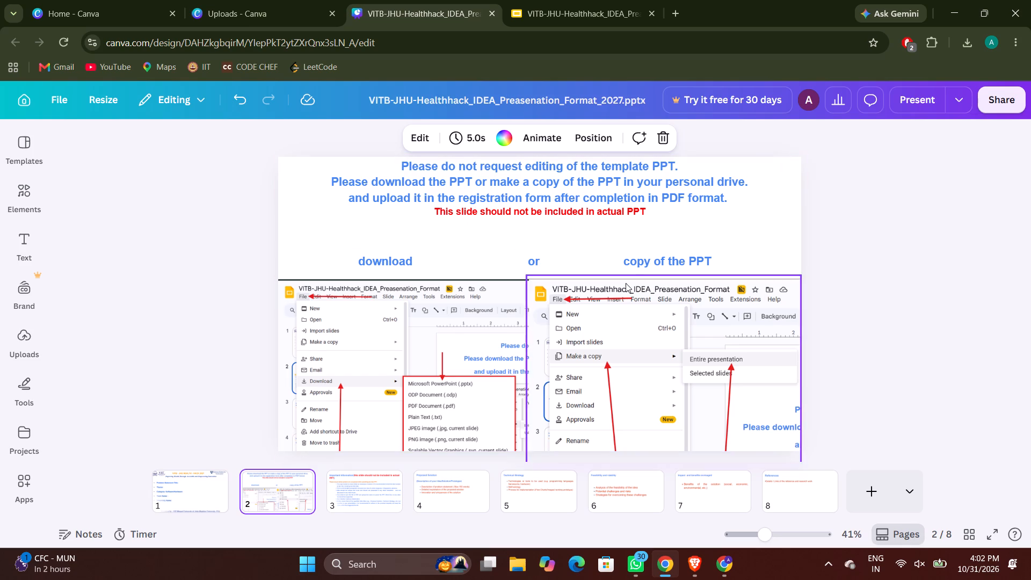
click(384, 496)
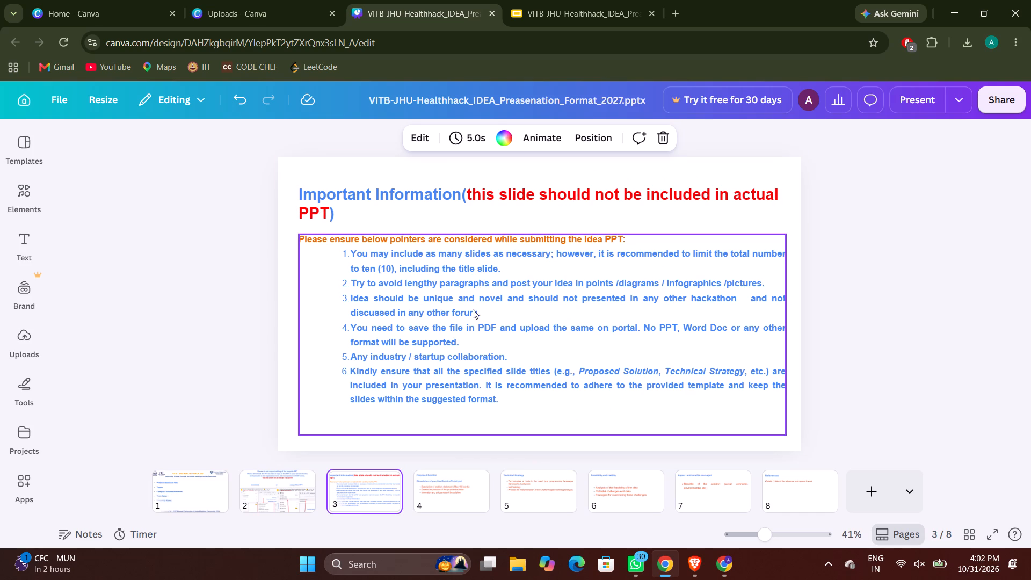
click(443, 475)
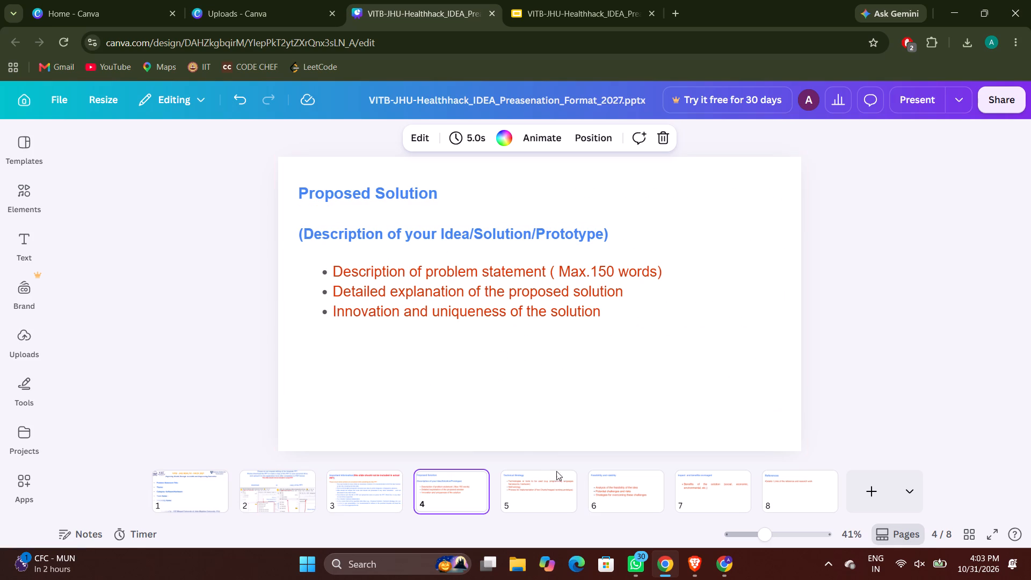
click(558, 491)
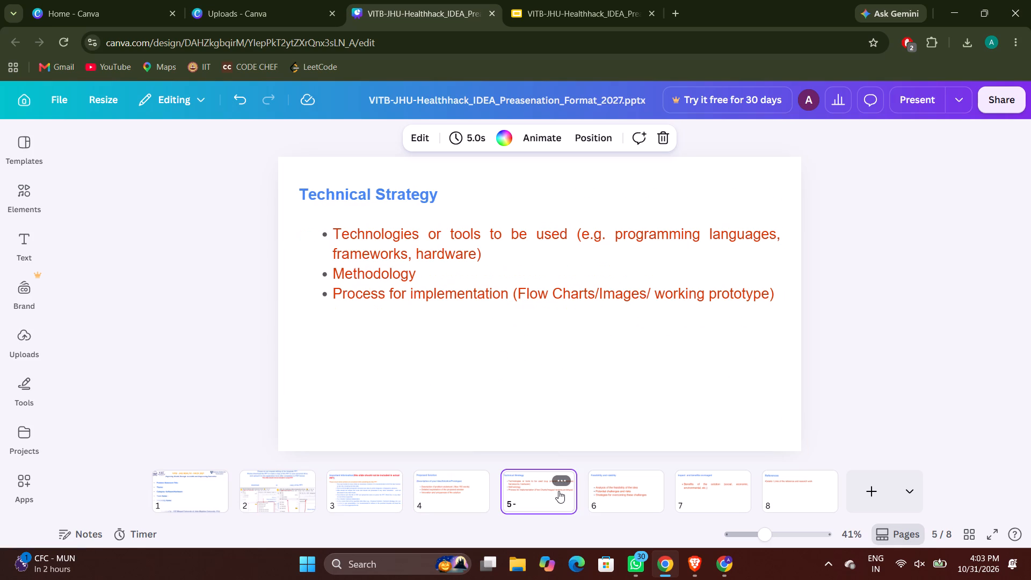
click(635, 489)
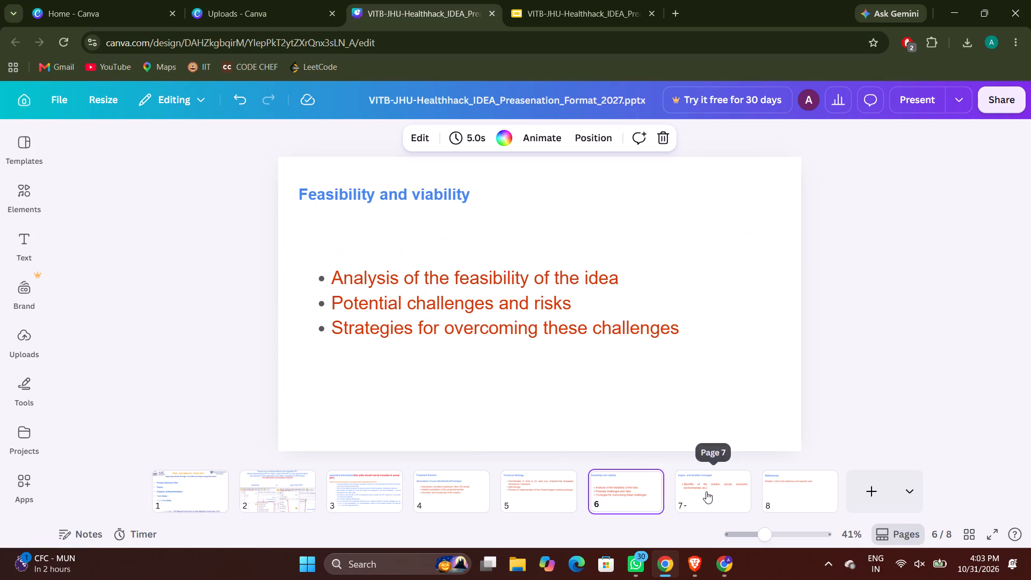
click(706, 491)
click(782, 489)
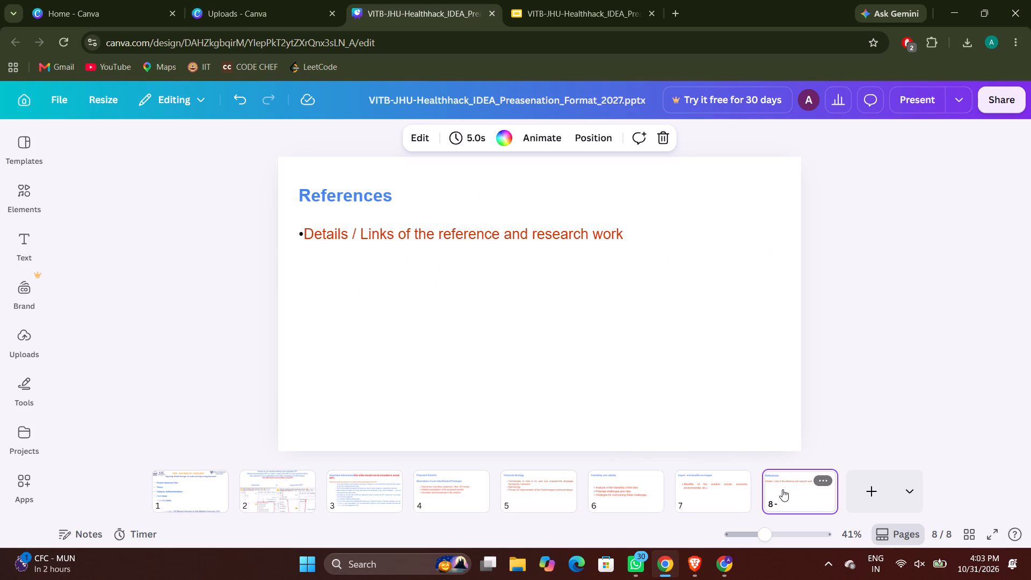
scroll(658, 506, right, 4)
click(170, 487)
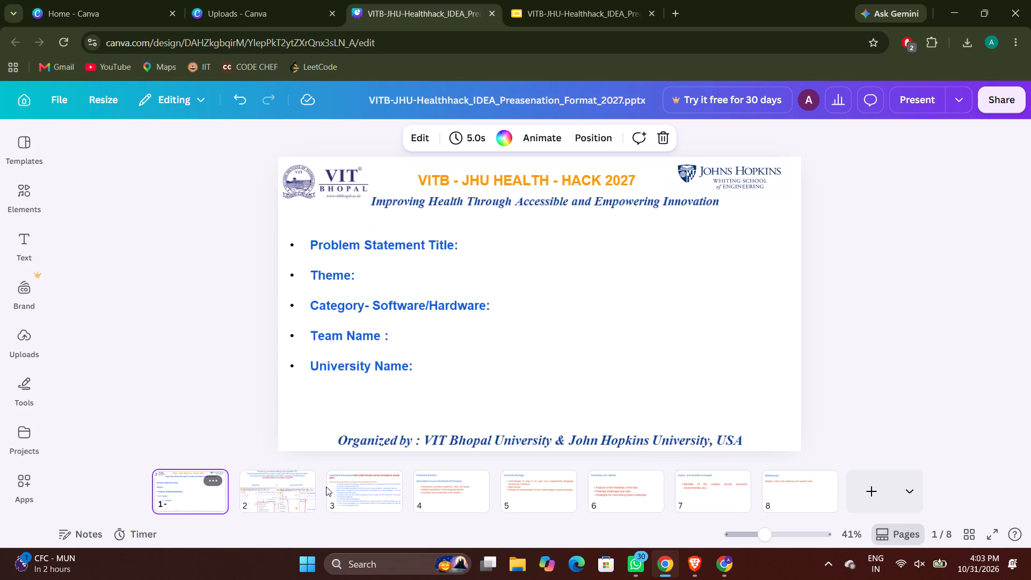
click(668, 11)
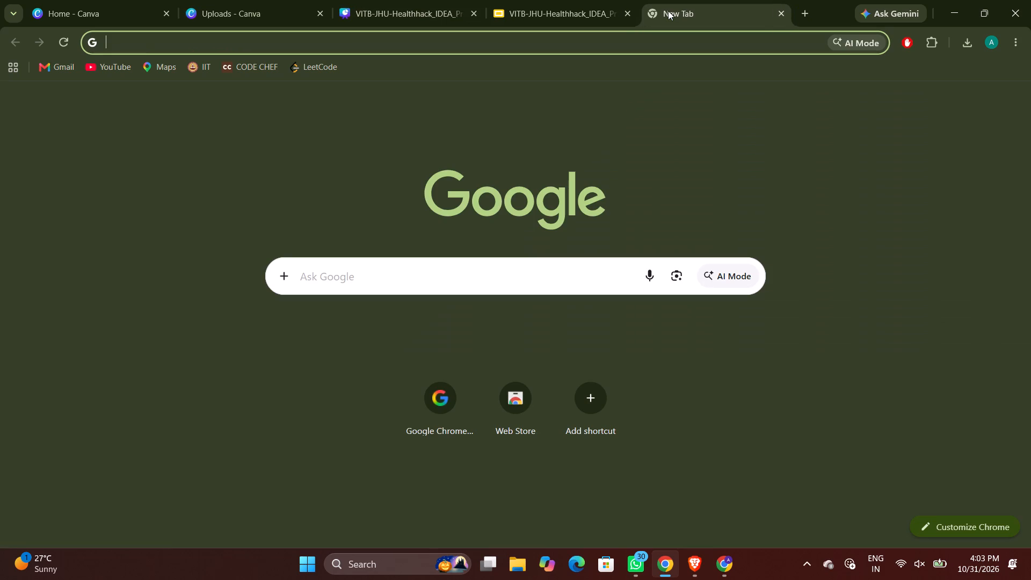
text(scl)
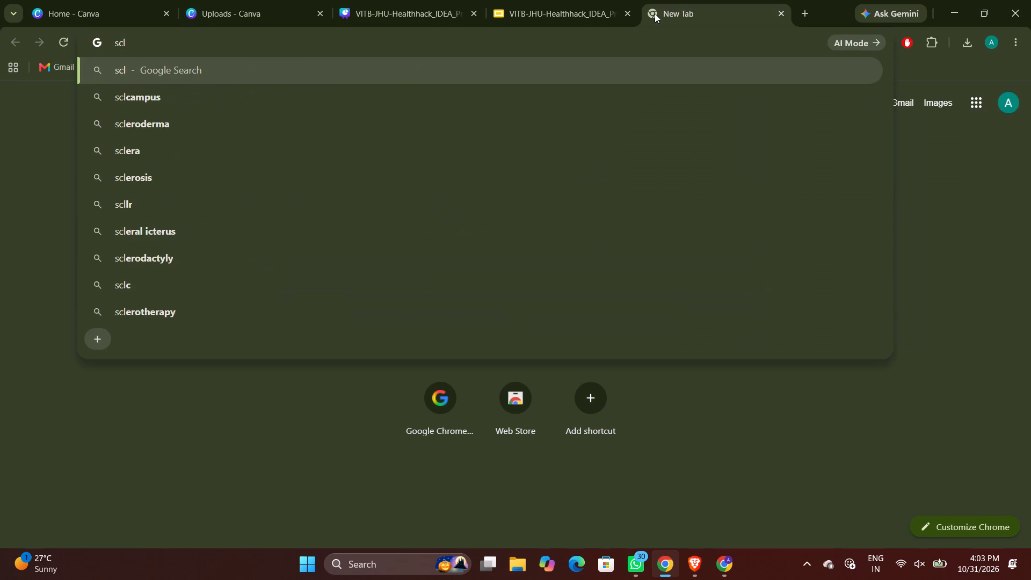
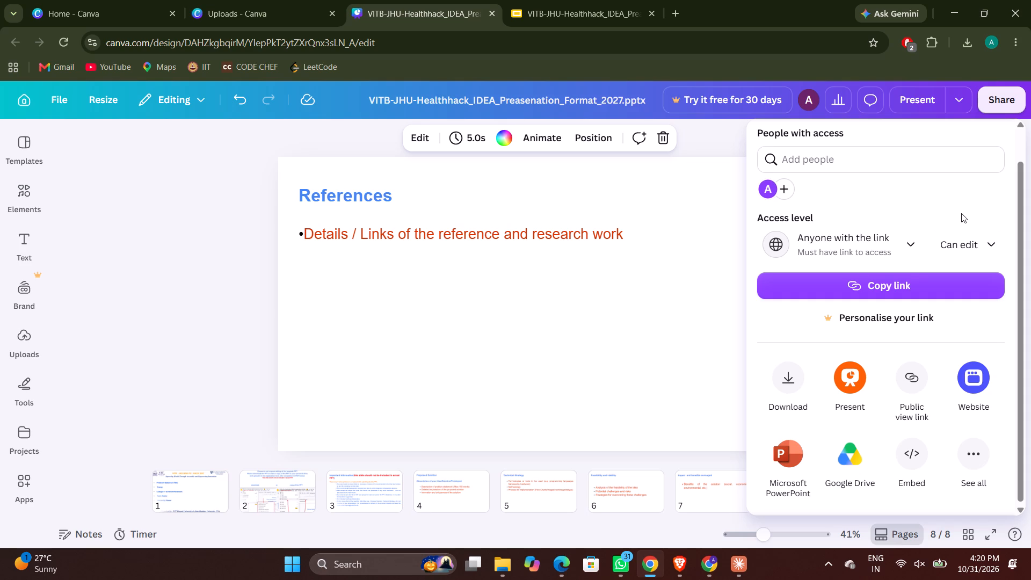
click(127, 286)
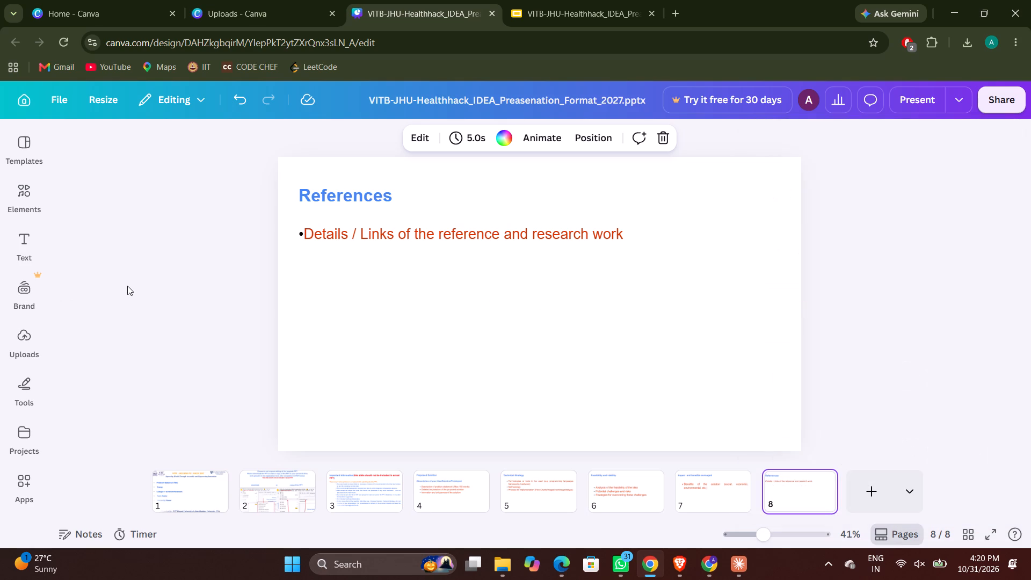
Check who has access to the shared Canva design and which collaborator is currently in it.
click(183, 510)
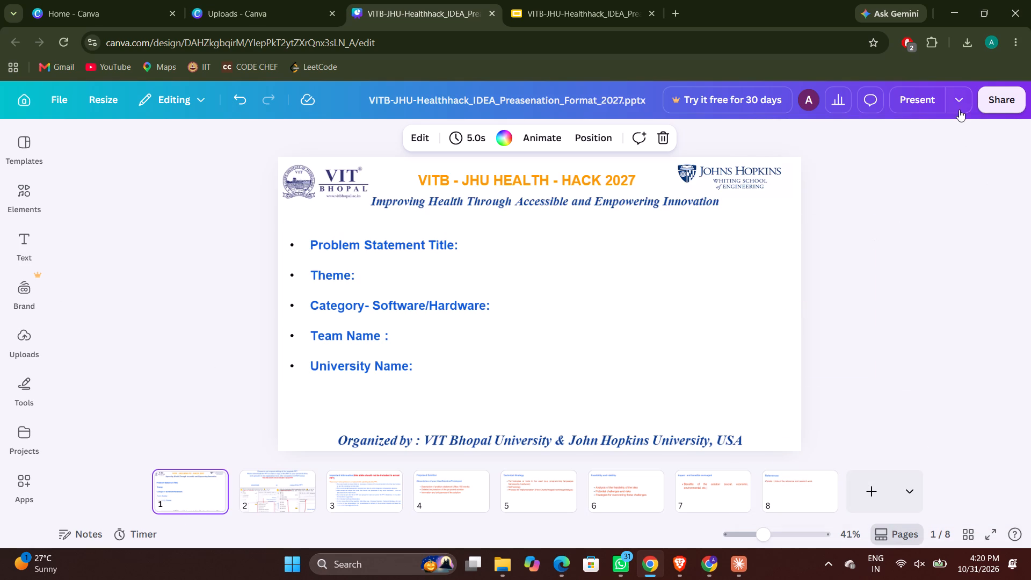
click(993, 106)
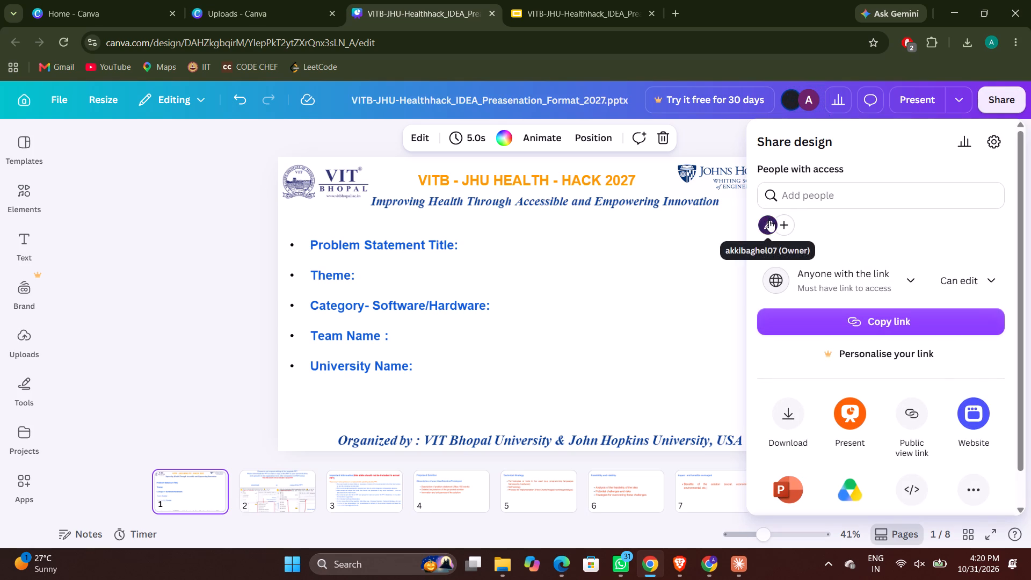
click(731, 142)
click(792, 103)
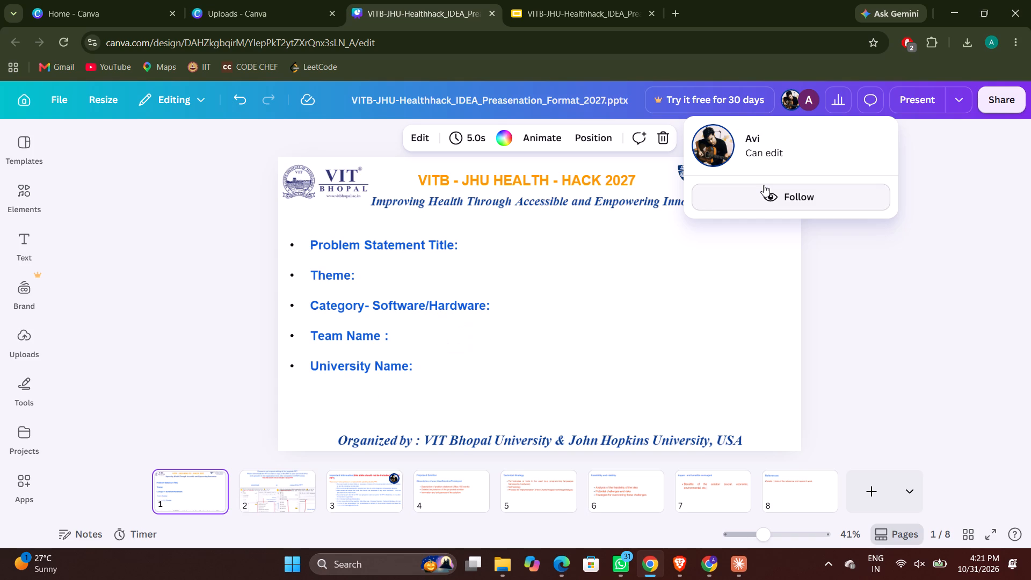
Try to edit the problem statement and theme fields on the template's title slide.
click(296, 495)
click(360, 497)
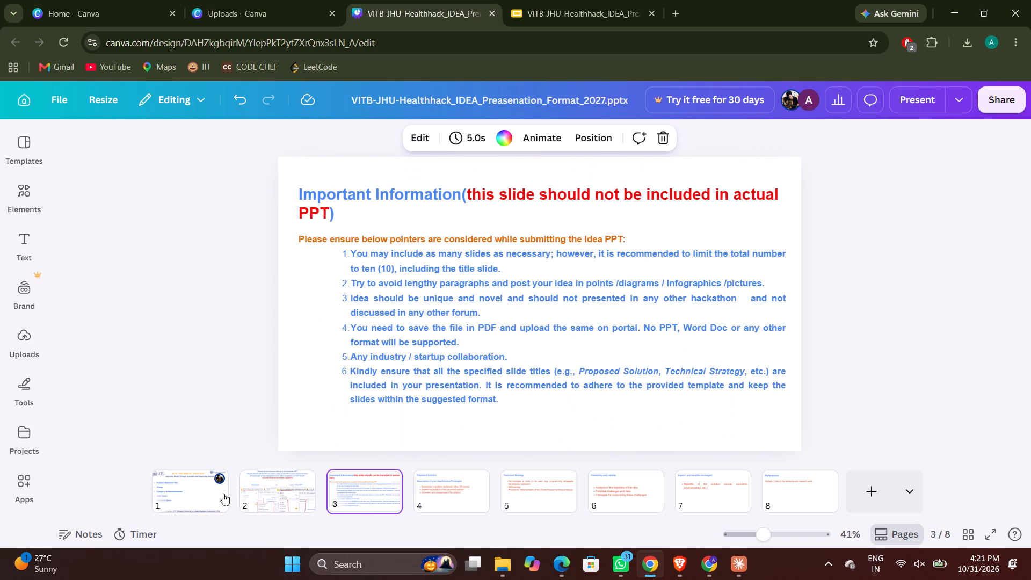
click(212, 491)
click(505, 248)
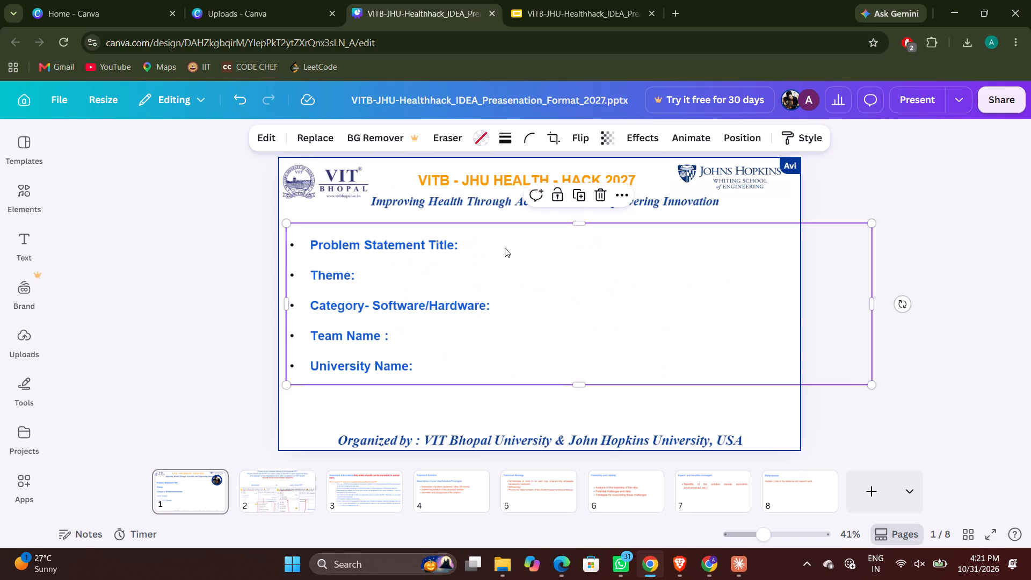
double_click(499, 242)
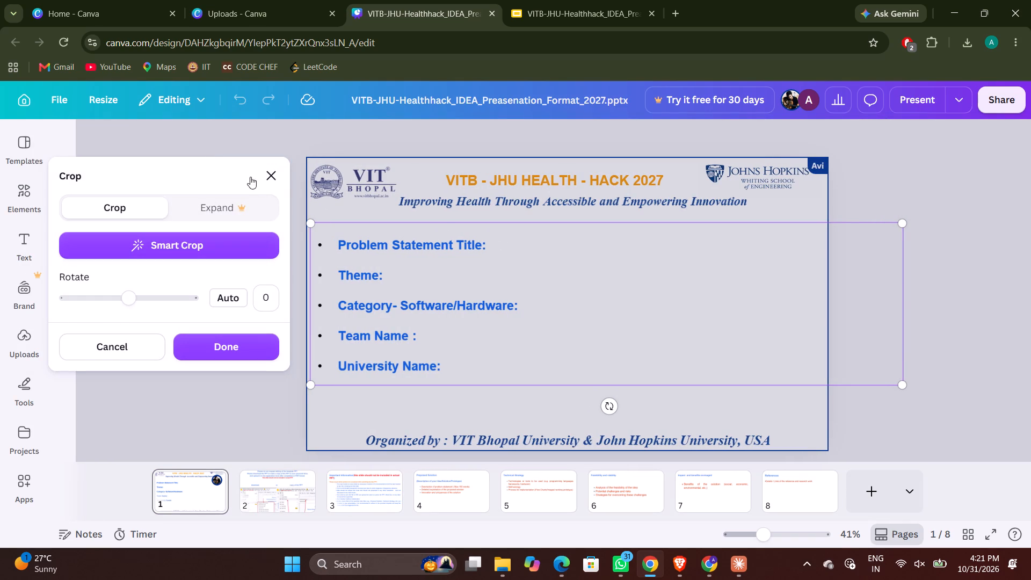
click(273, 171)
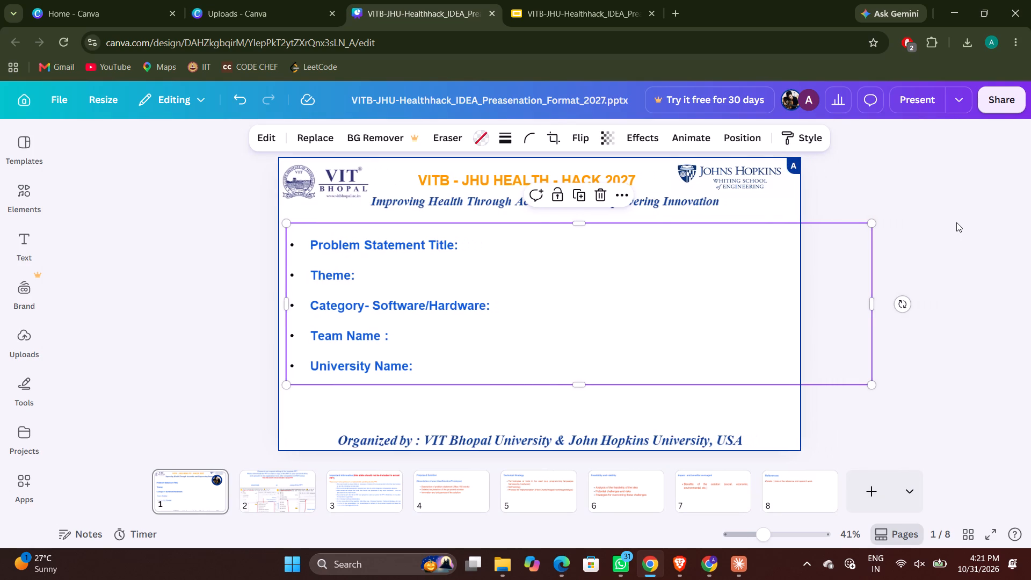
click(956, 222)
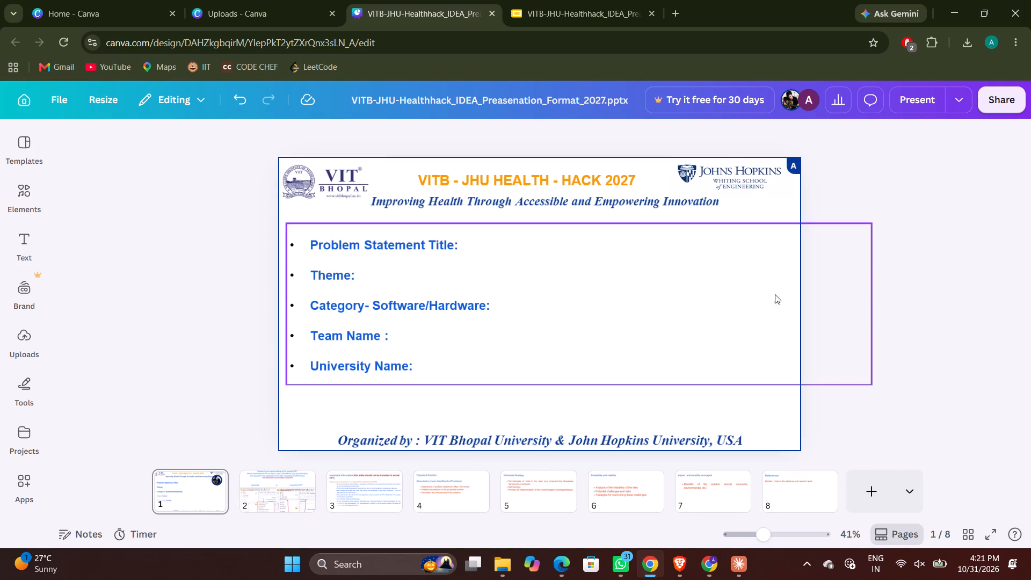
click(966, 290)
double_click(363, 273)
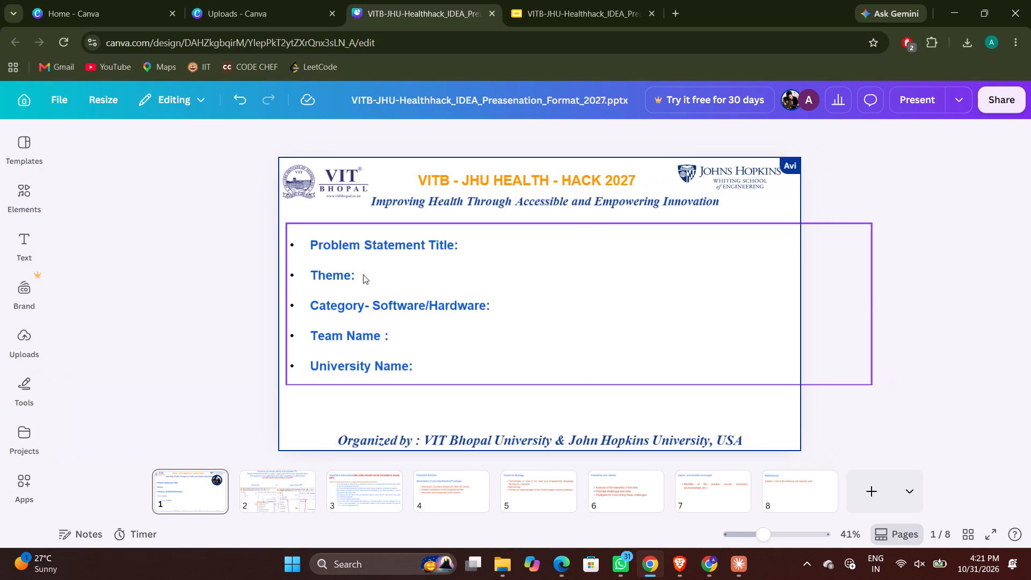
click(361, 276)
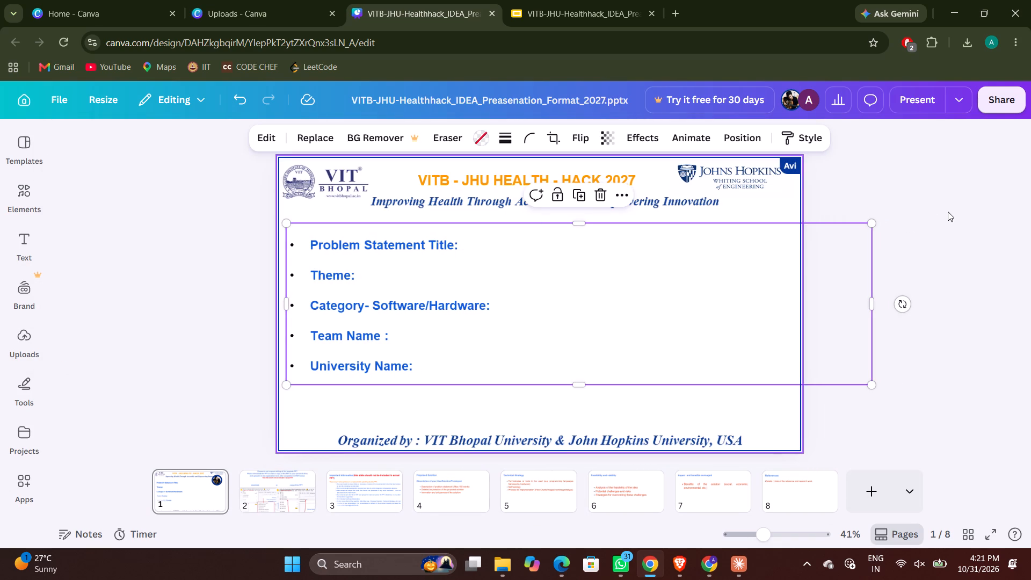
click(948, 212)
Look through the template's slides from the title slide to References and back to the title slide.
key(Right)
key(Right)
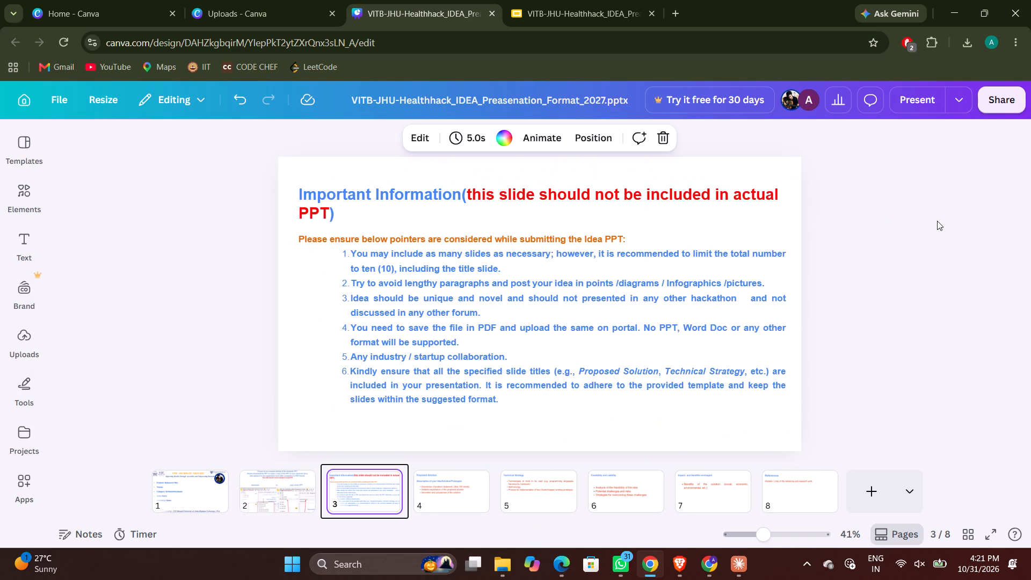
key(Right)
key(Right)
key(Right)
key(Right)
key(Right)
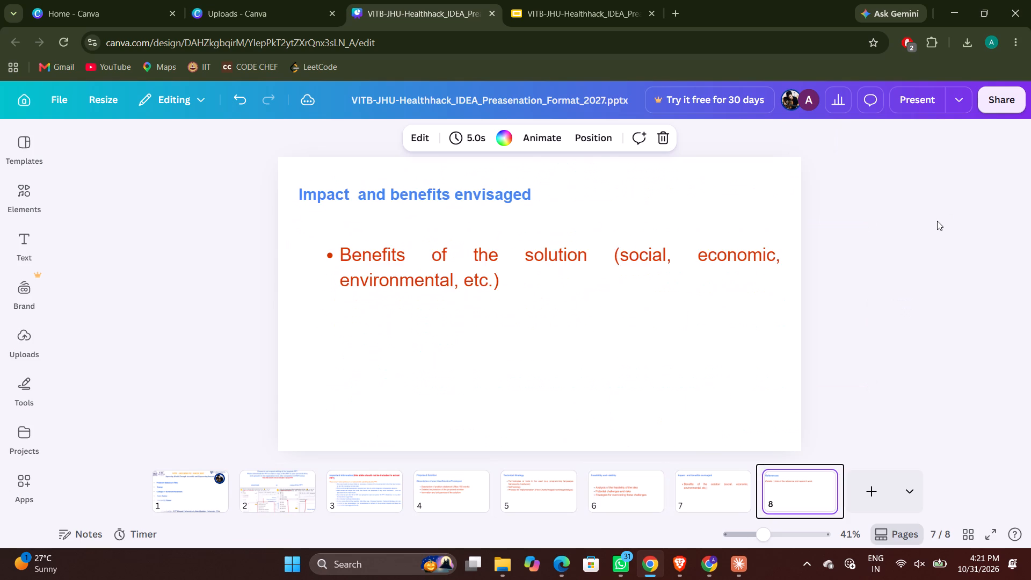
key(Left)
key(Left)
key(Left)
key(Left)
key(Left)
key(Left)
key(Left)
key(Left)
key(Left)
key(Left)
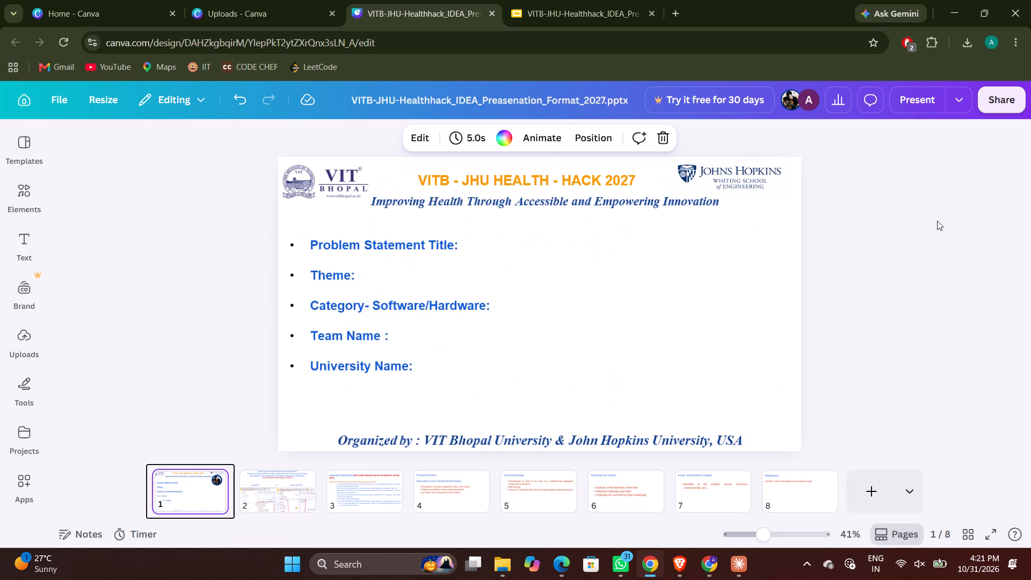
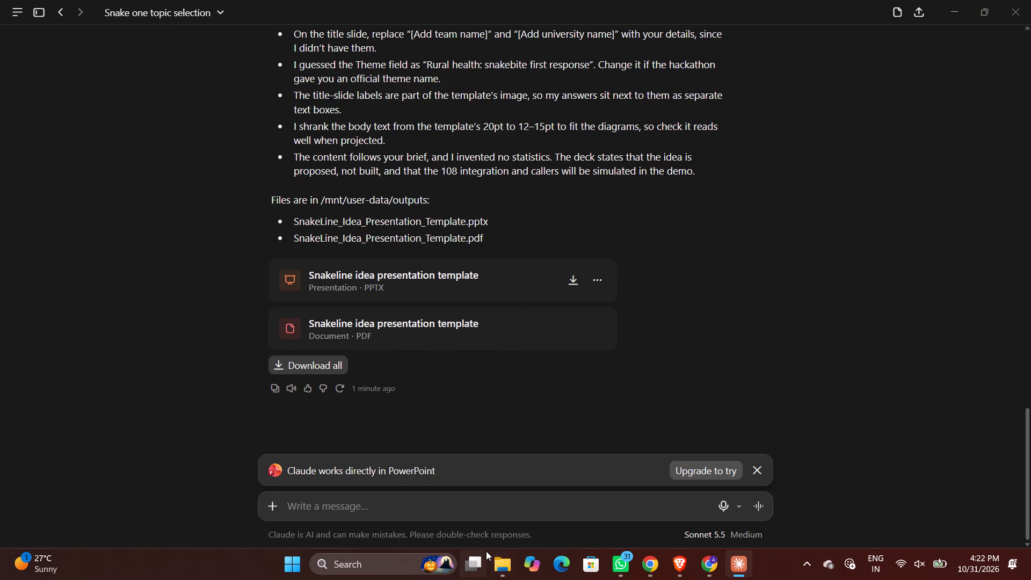
click(504, 564)
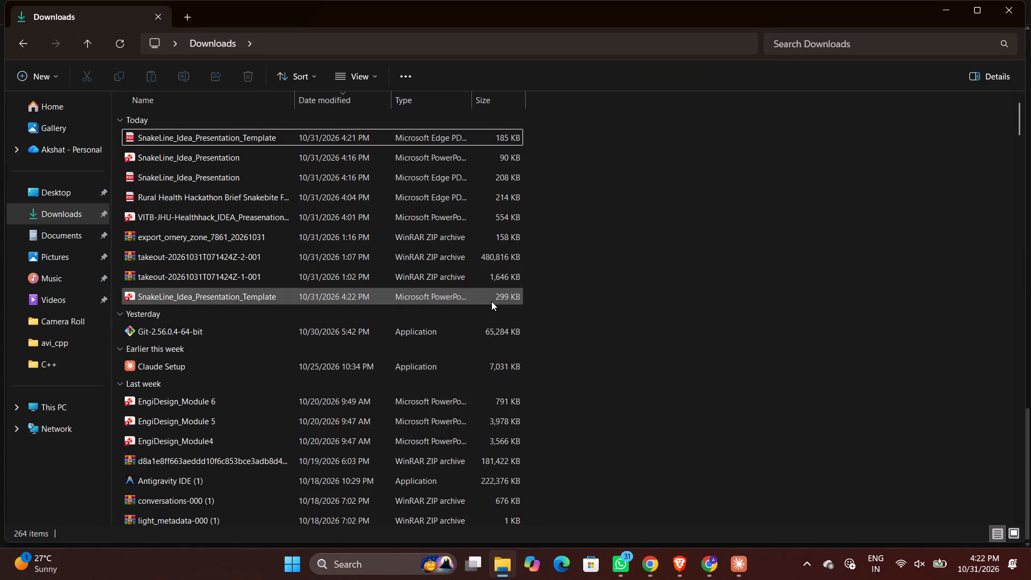
scroll(132, 257, up, 3)
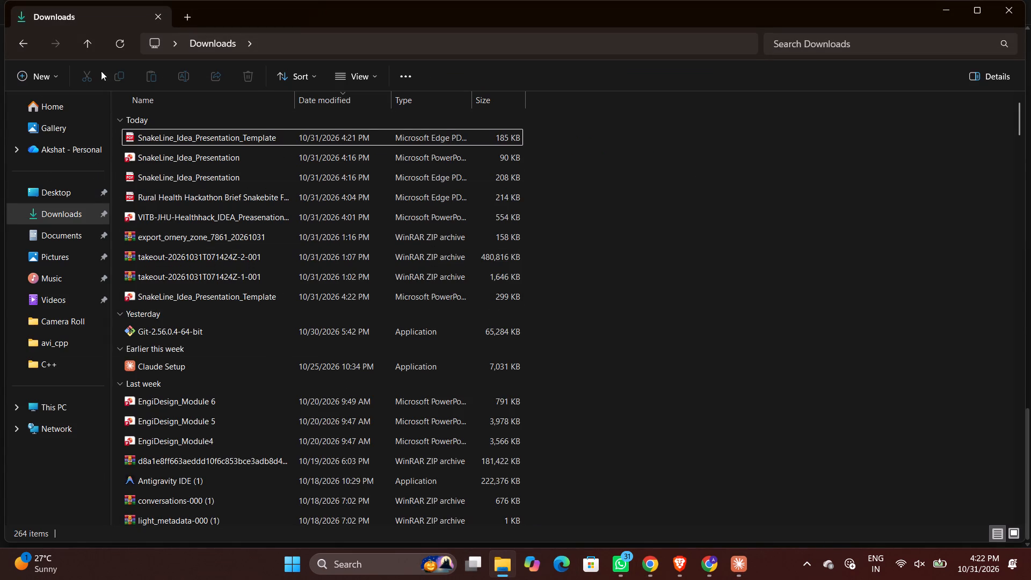
scroll(350, 303, up, 3)
scroll(341, 253, up, 2)
click(84, 50)
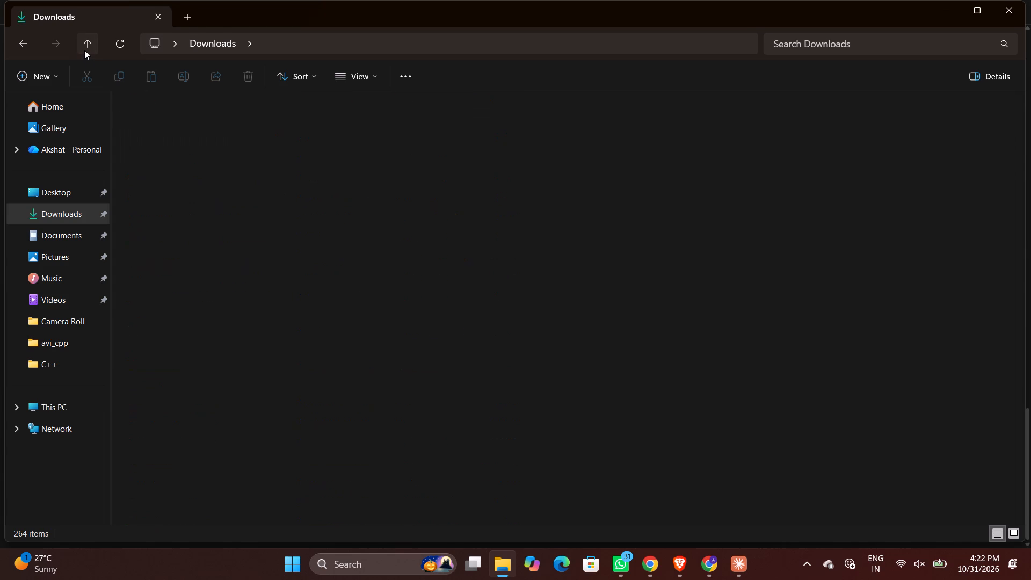
double_click(82, 212)
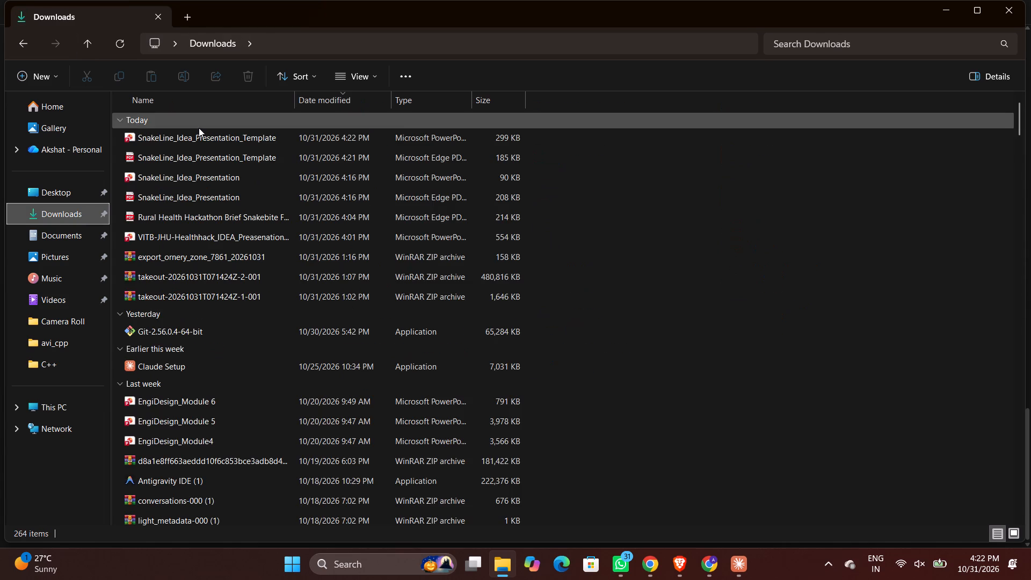
double_click(206, 135)
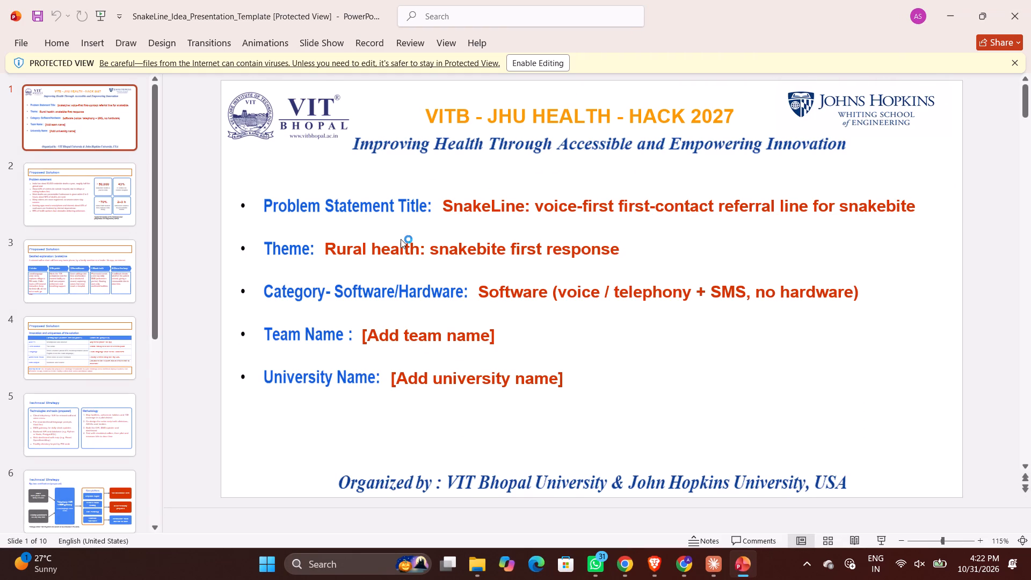
Enable editing for the protected SnakeLine_Idea_Presentation_Template presentation.
click(504, 339)
double_click(496, 329)
key(BackSpace)
key(BackSpace)
key(BackSpace)
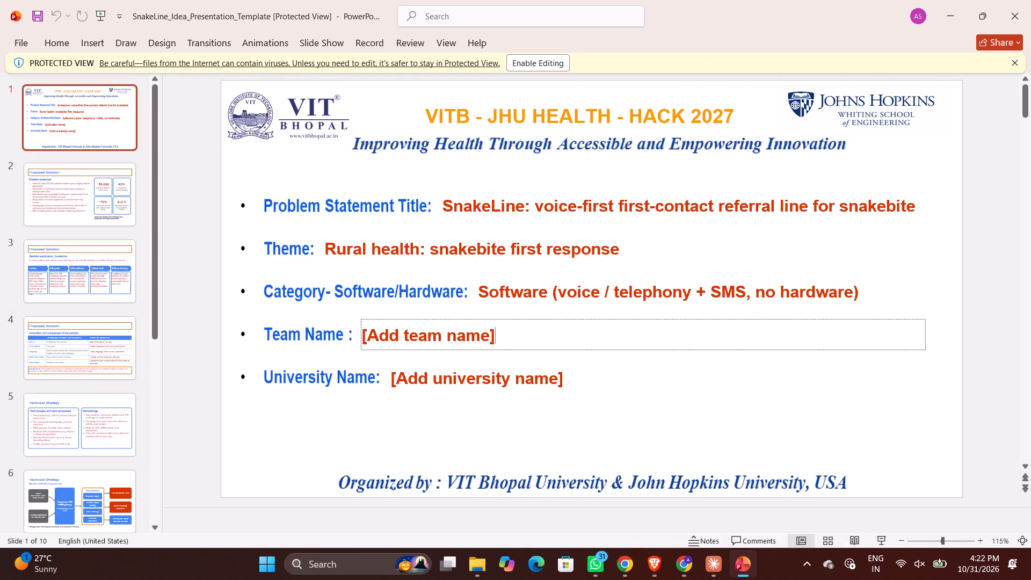
click(551, 68)
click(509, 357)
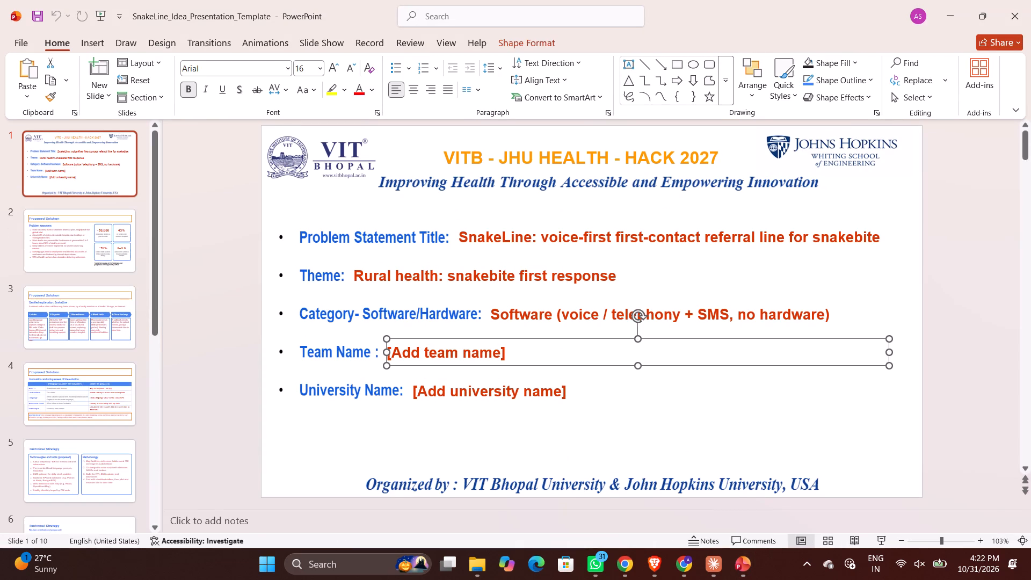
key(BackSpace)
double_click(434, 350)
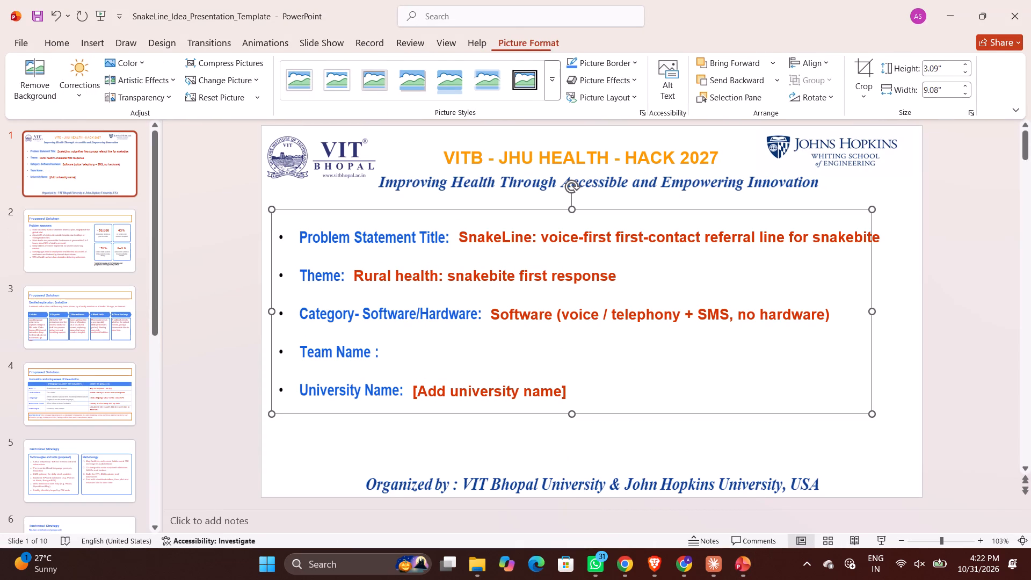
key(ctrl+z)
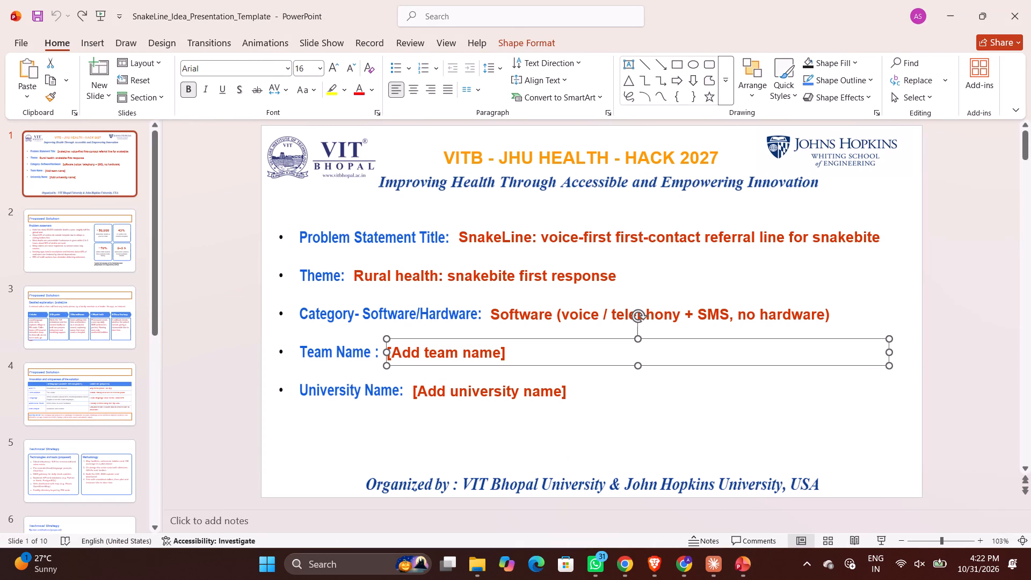
Replace the team name placeholder on the title slide with PIRATES.
double_click(509, 353)
key(BackSpace)
key(BackSpace)
key(BackSpace)
key(BackSpace)
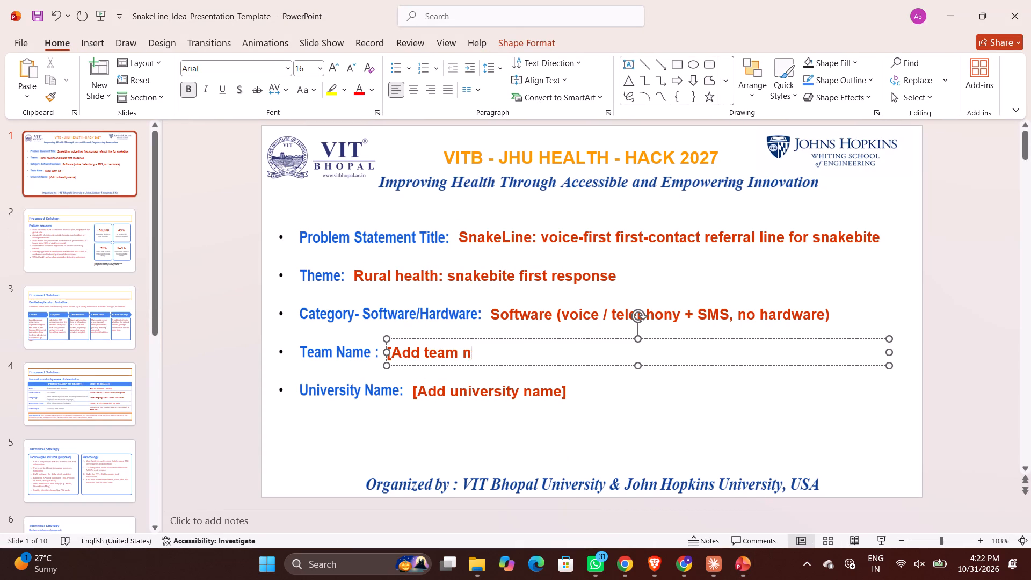
key(BackSpace)
key(BackSpace)
key(BackSpace)
key(BackSpace)
key(BackSpace)
key(BackSpace)
key(BackSpace)
key(BackSpace)
key(BackSpace)
key(BackSpace)
key(BackSpace)
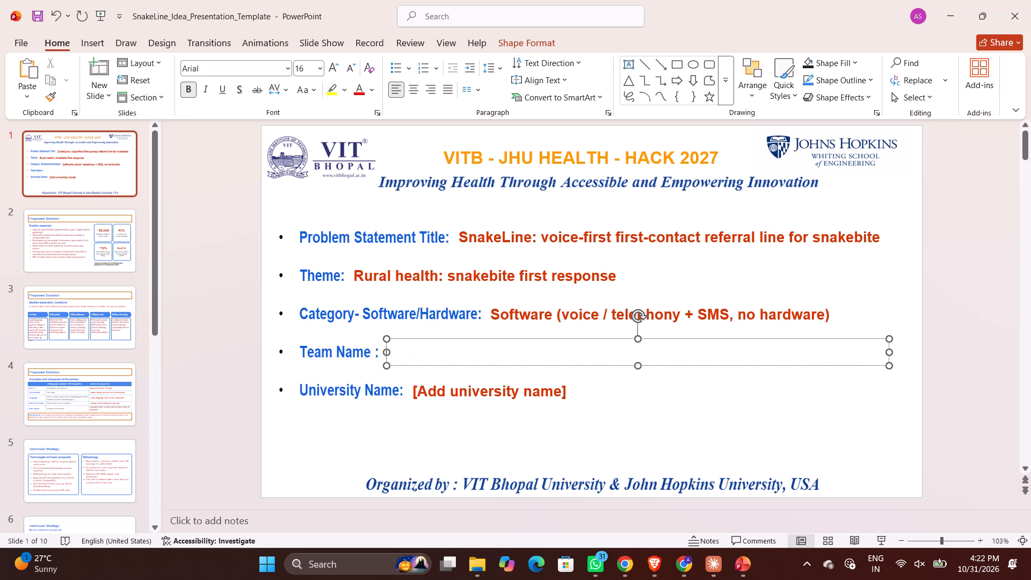
text(PIRATES)
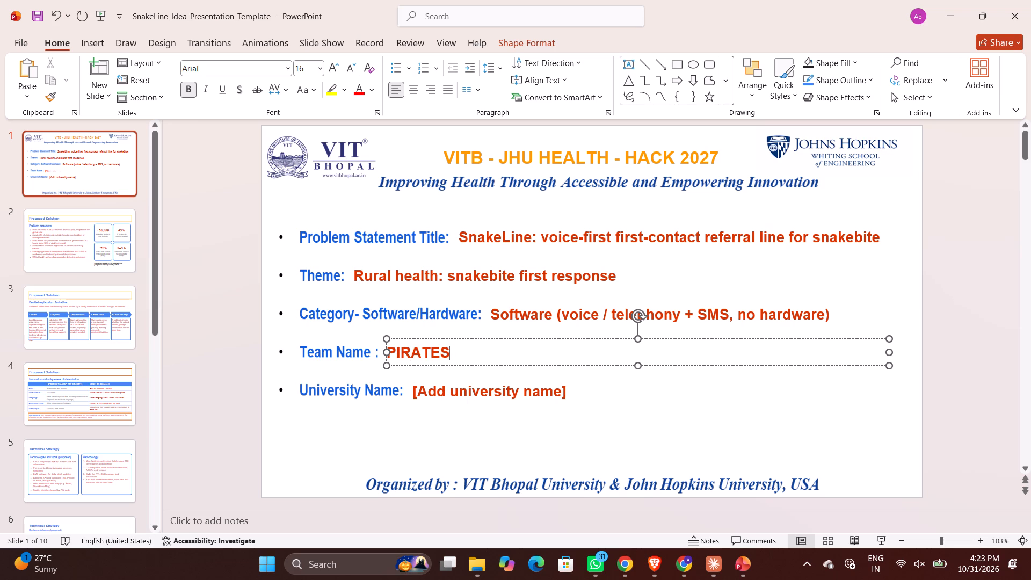
Replace the university name placeholder on the title slide with VIT Bhopal University.
click(558, 396)
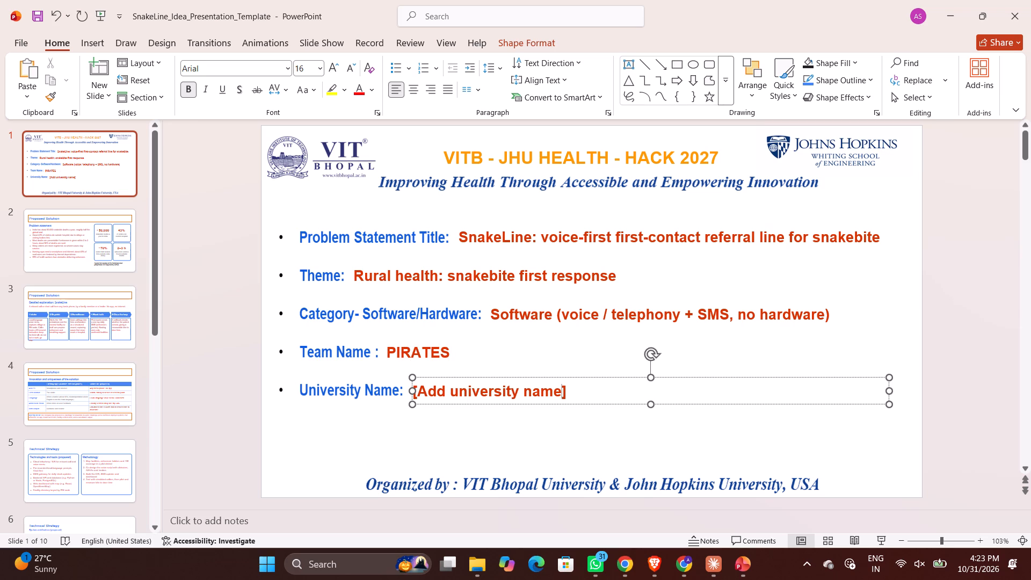
triple_click(571, 392)
click(571, 392)
key(BackSpace)
key(BackSpace)
key(BackSpace)
key(BackSpace)
key(BackSpace)
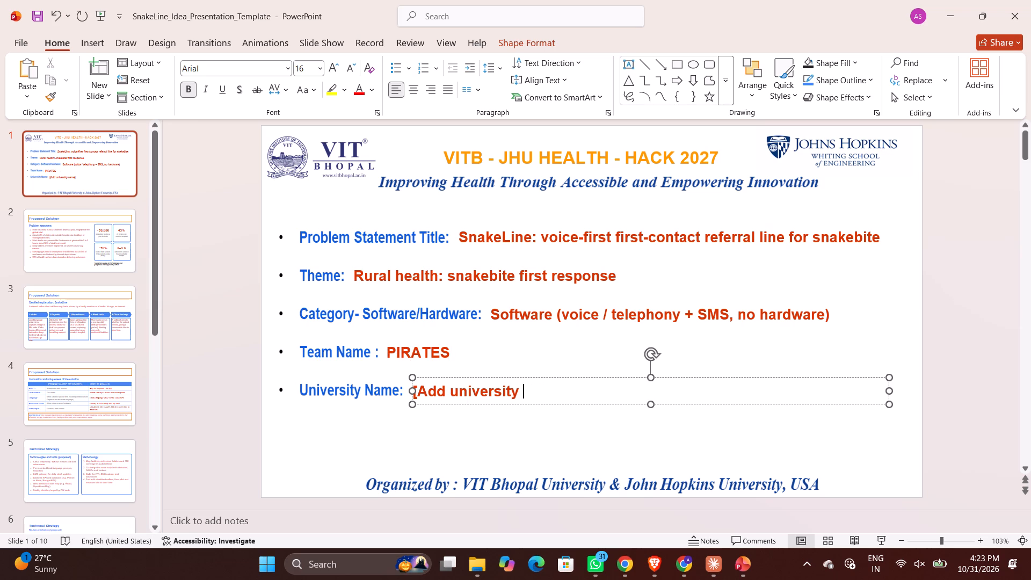
key(BackSpace)
key(BackSpace)
key(BackSpace)
key(BackSpace)
key(BackSpace)
key(BackSpace)
key(BackSpace)
key(BackSpace)
key(BackSpace)
key(BackSpace)
key(BackSpace)
key(BackSpace)
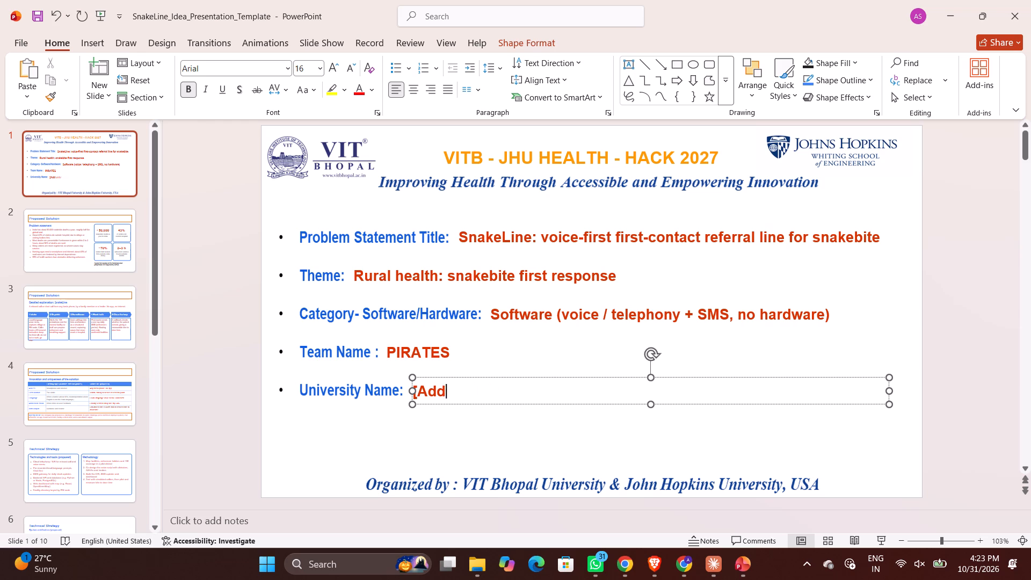
key(BackSpace)
key(BackSpace)
key(BackSpace)
key(BackSpace)
text(VIT B)
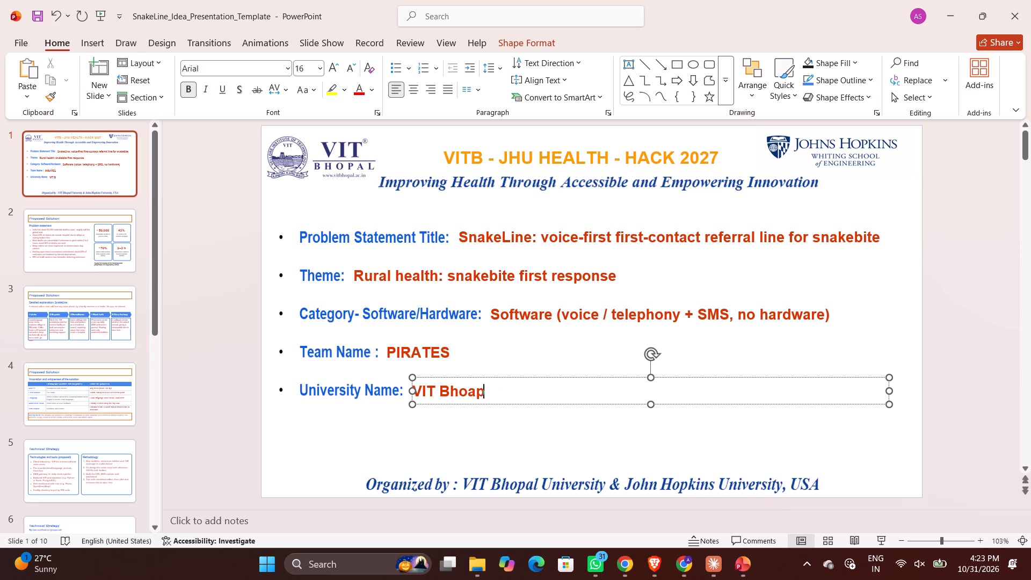
key(BackSpace)
key(BackSpace)
text(versity)
click(1019, 298)
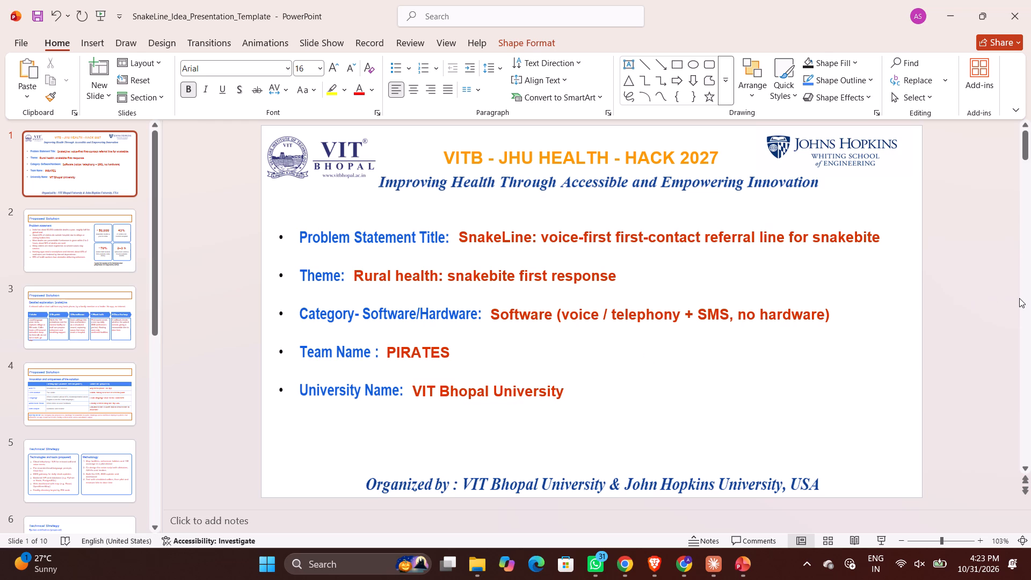
On slide 3, extend the bottom edge of the Intake description box so all of its text fits inside.
key(Down)
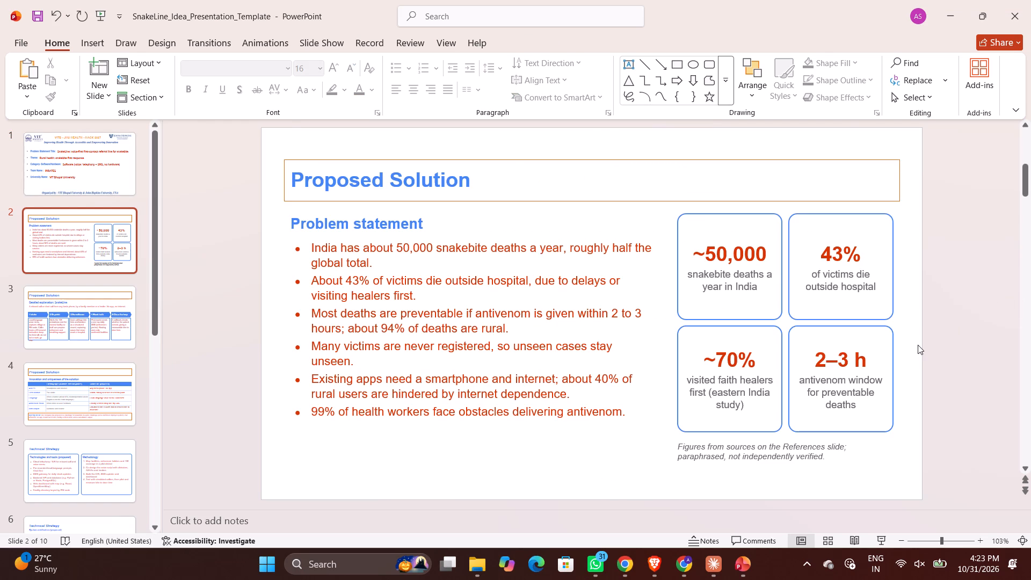
key(Down)
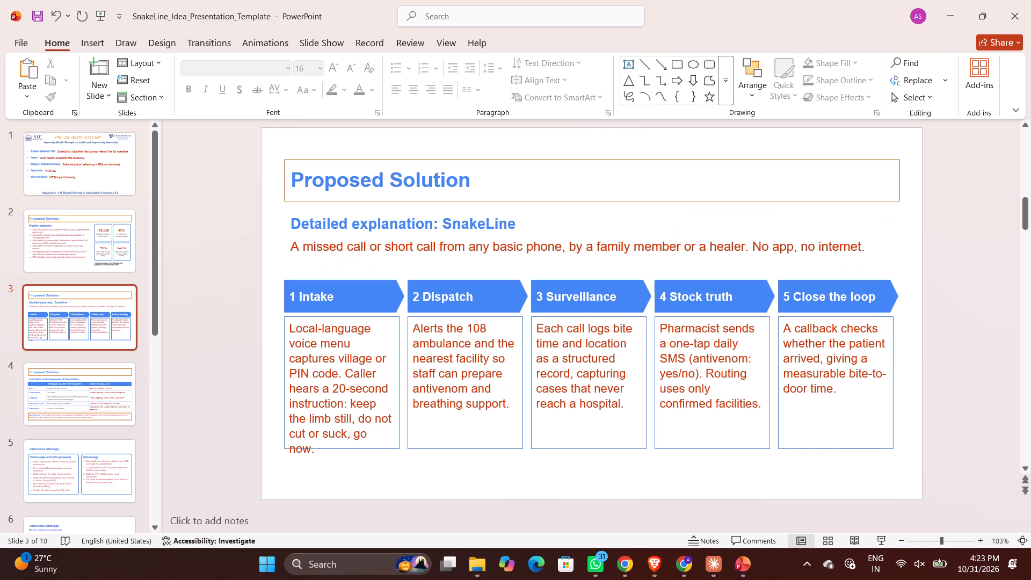
click(359, 439)
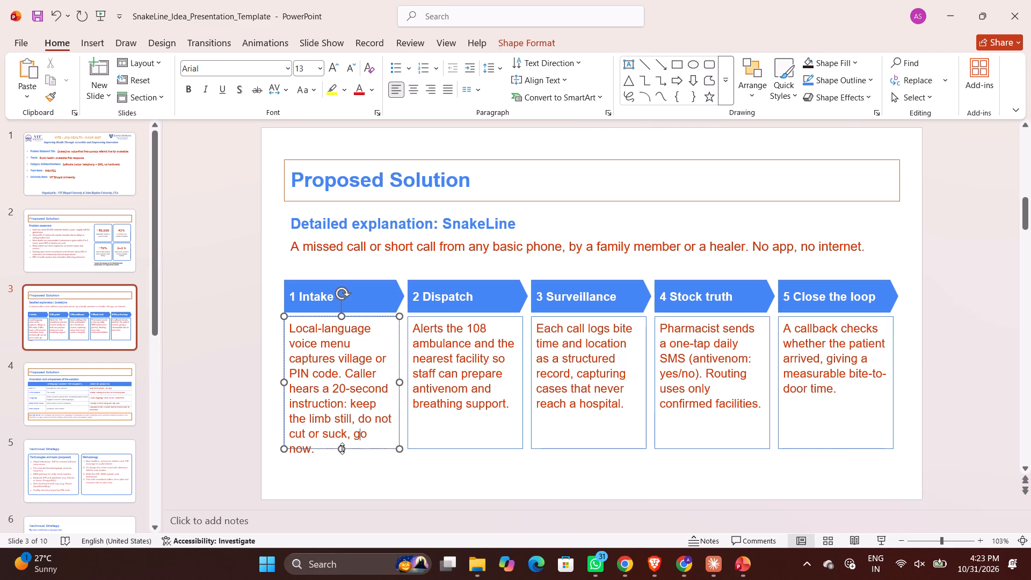
drag(342, 448, 343, 468)
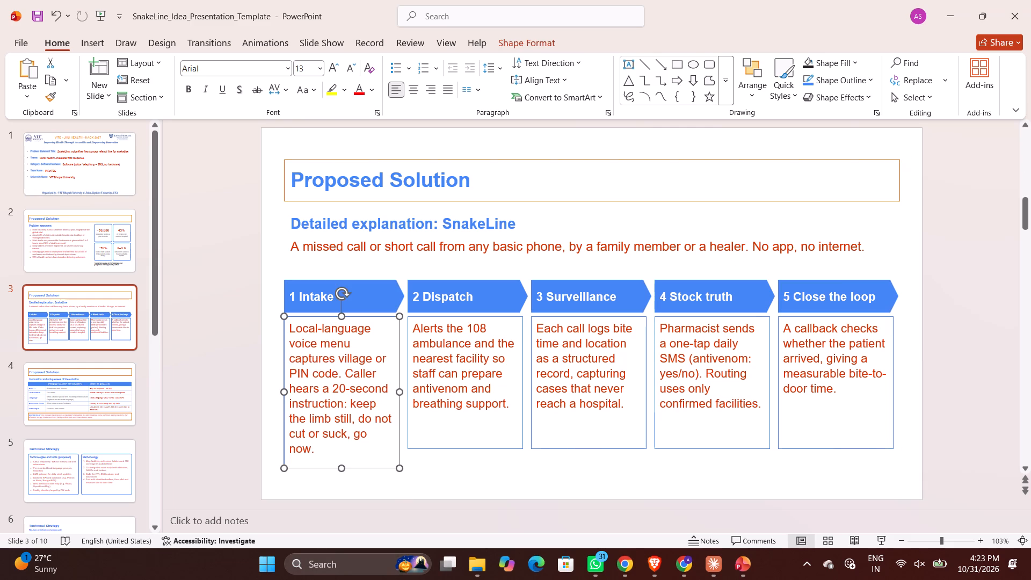
Lengthen the Dispatch, Surveillance, Stock truth and Close the loop description boxes to match the Intake box's height.
click(440, 450)
drag(464, 450, 466, 462)
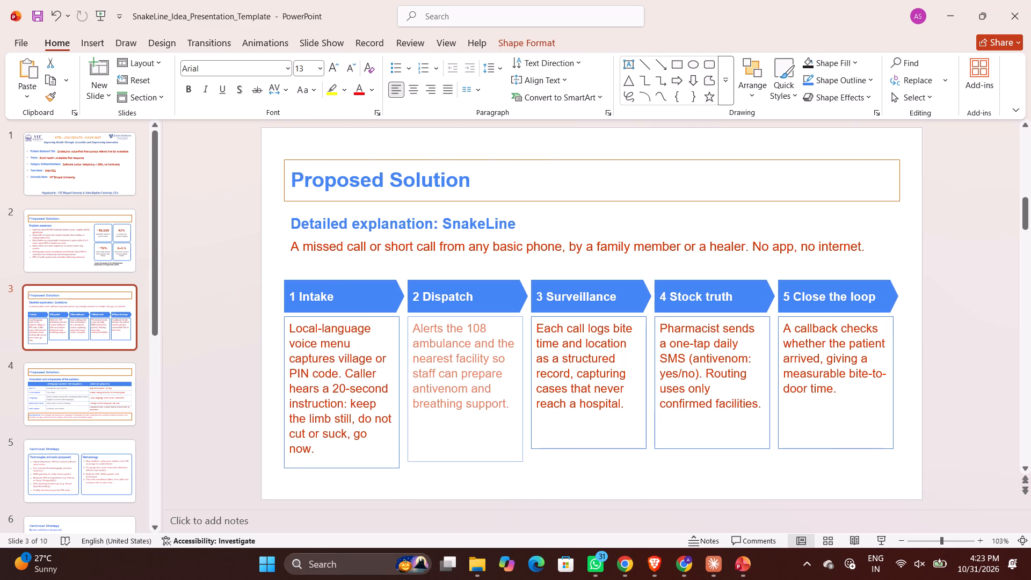
drag(466, 462, 466, 470)
click(583, 445)
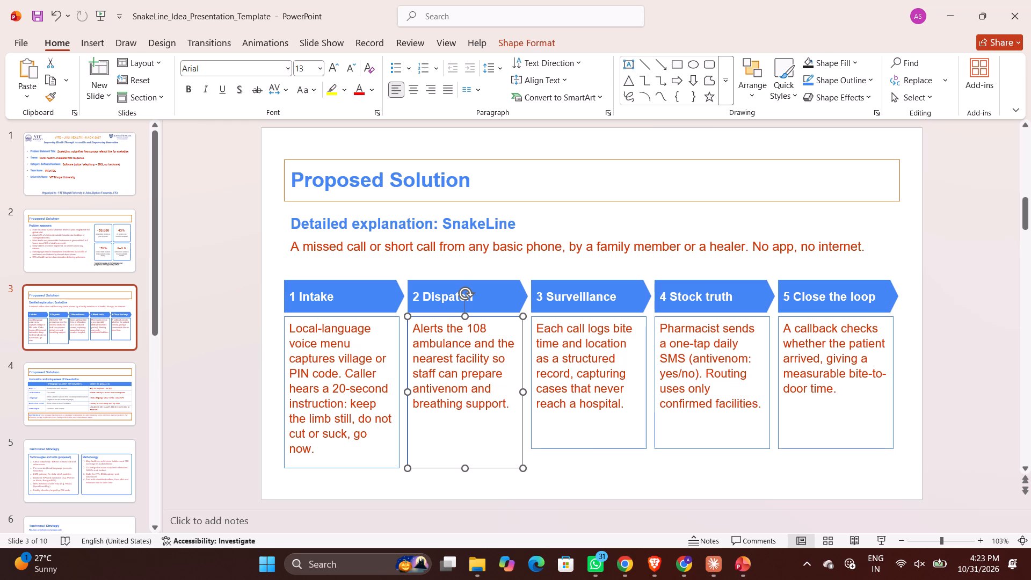
drag(589, 447, 589, 459)
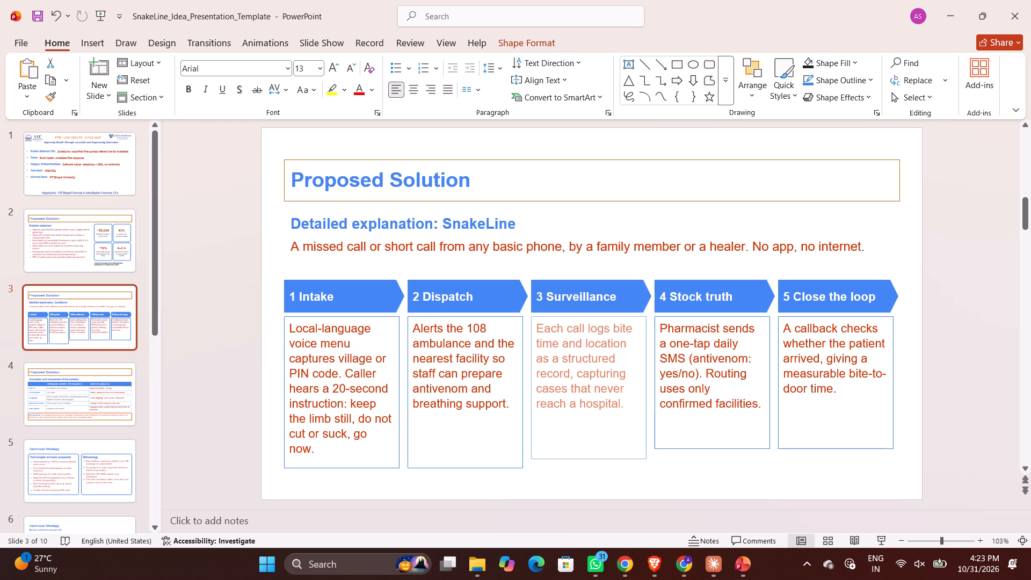
drag(589, 459, 589, 468)
click(693, 445)
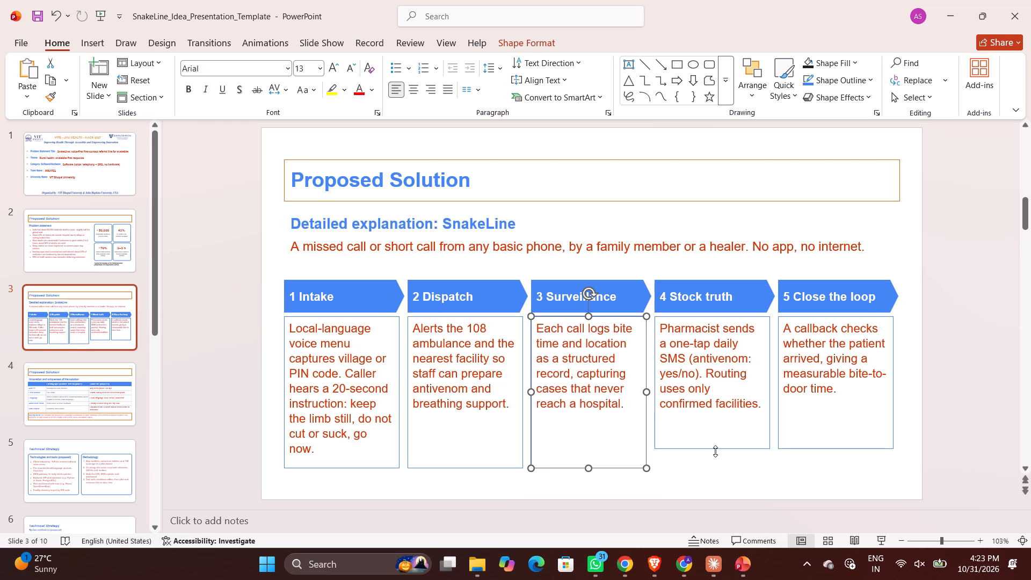
drag(713, 450, 714, 469)
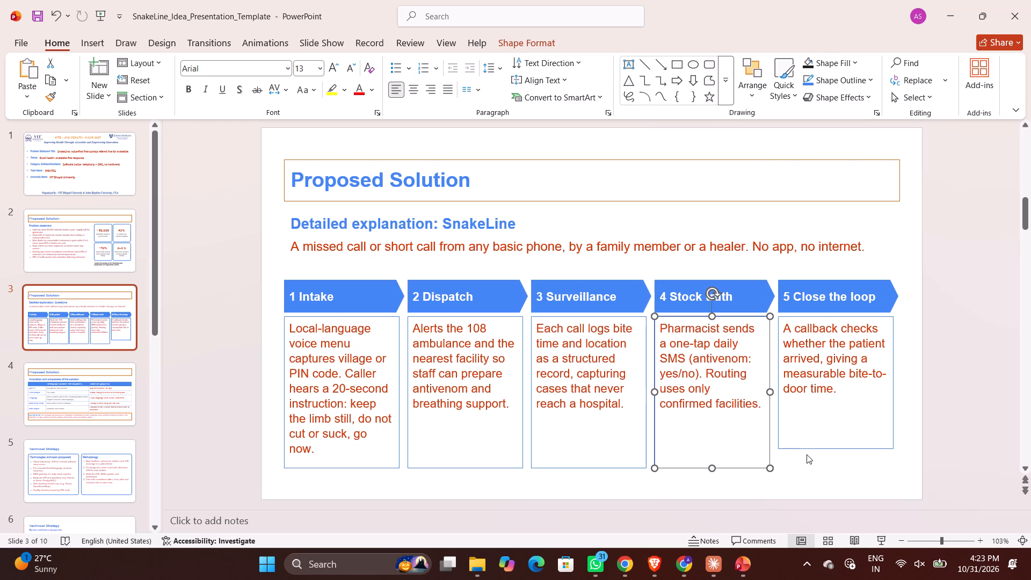
click(807, 454)
click(822, 441)
drag(833, 448, 836, 472)
click(840, 425)
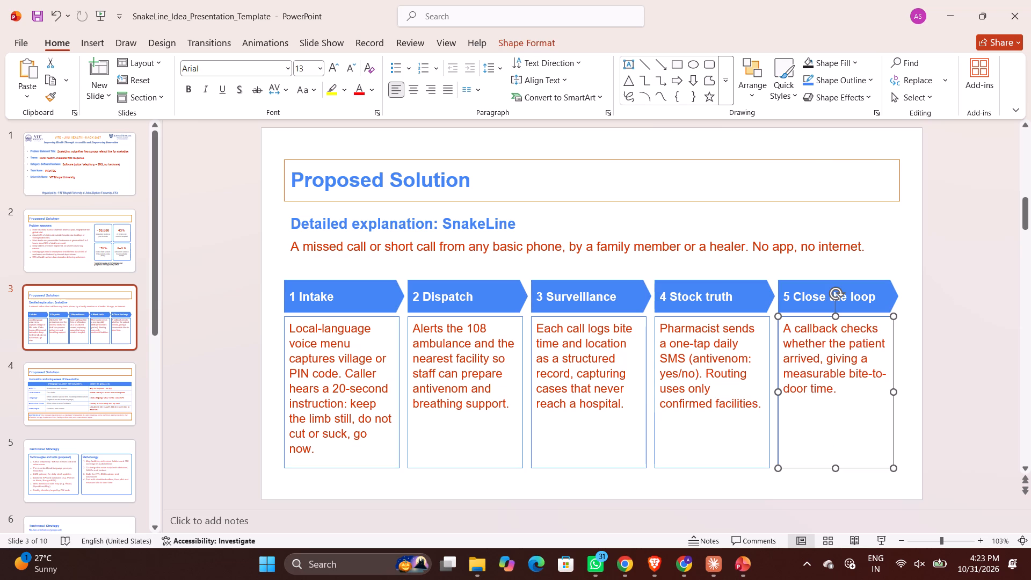
click(994, 304)
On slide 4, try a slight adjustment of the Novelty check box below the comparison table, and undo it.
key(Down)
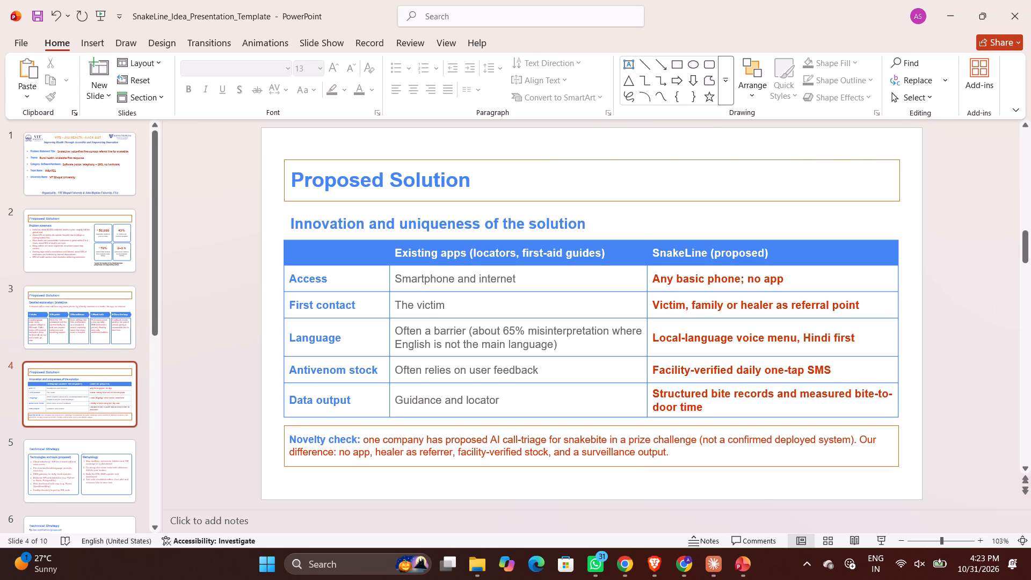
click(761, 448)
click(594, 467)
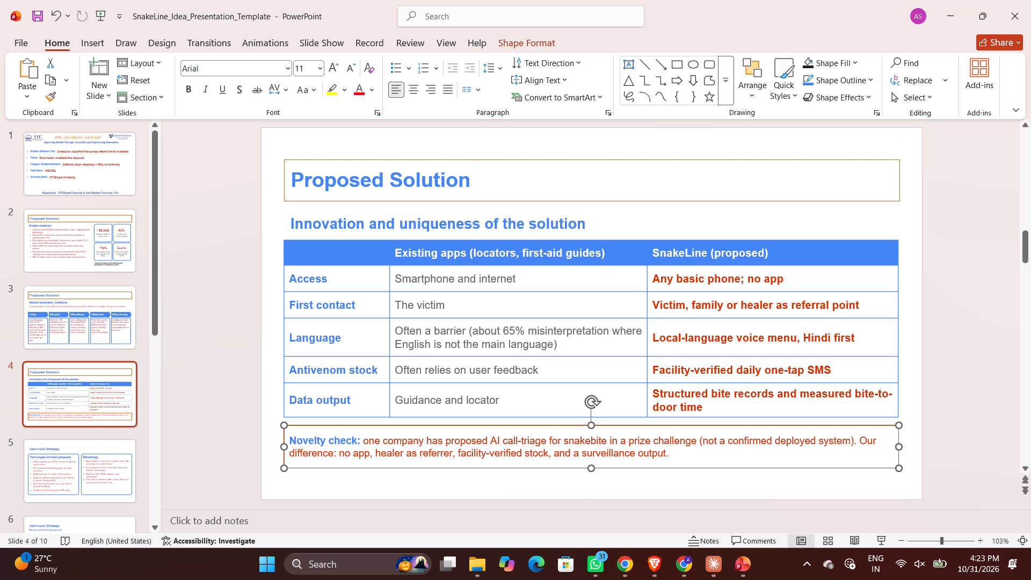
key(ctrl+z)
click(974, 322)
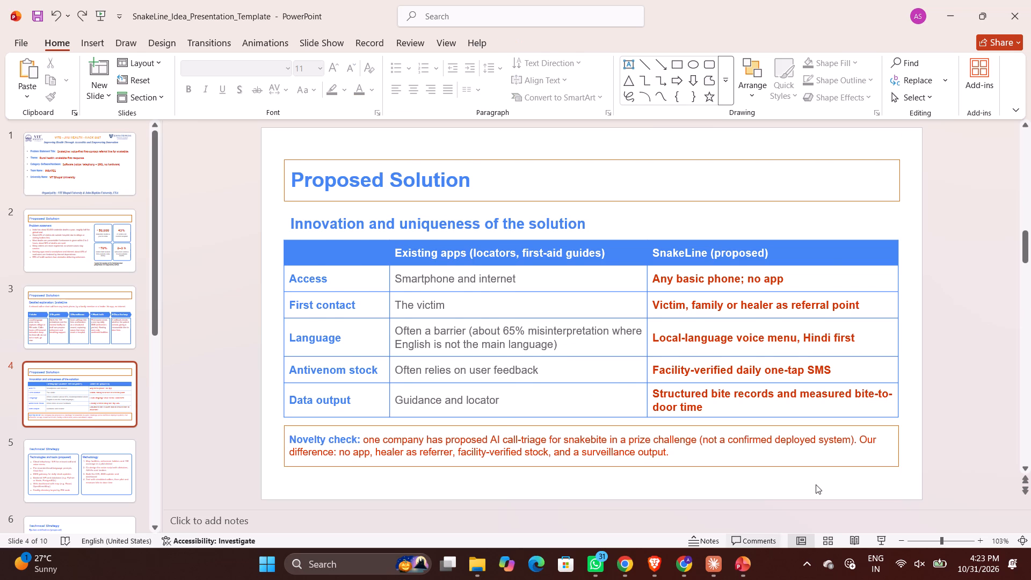
Review the layout of the remaining slides, from Technical Strategy on slide 5 through References on slide 10.
key(Down)
key(Down)
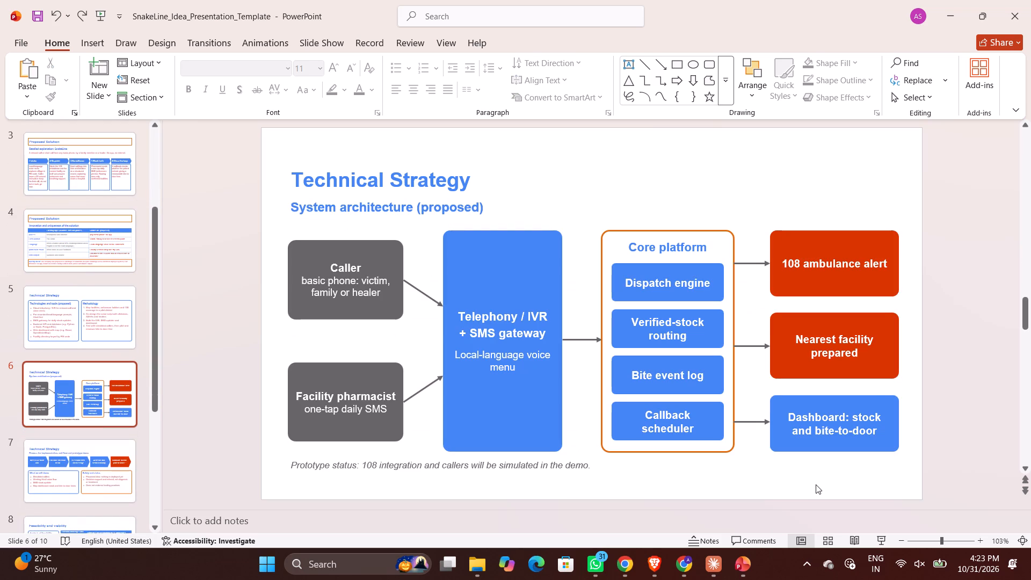
key(Down)
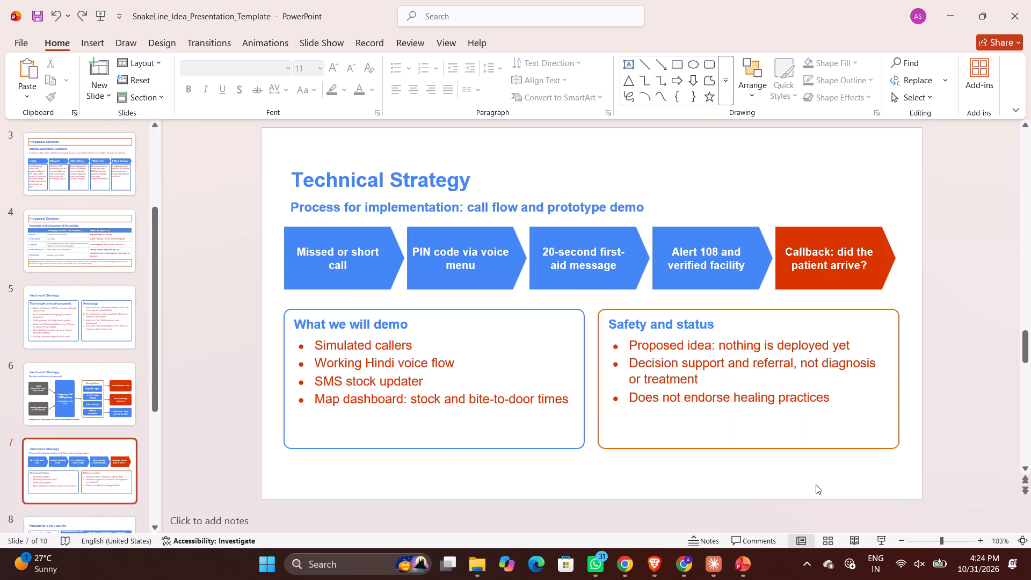
key(Up)
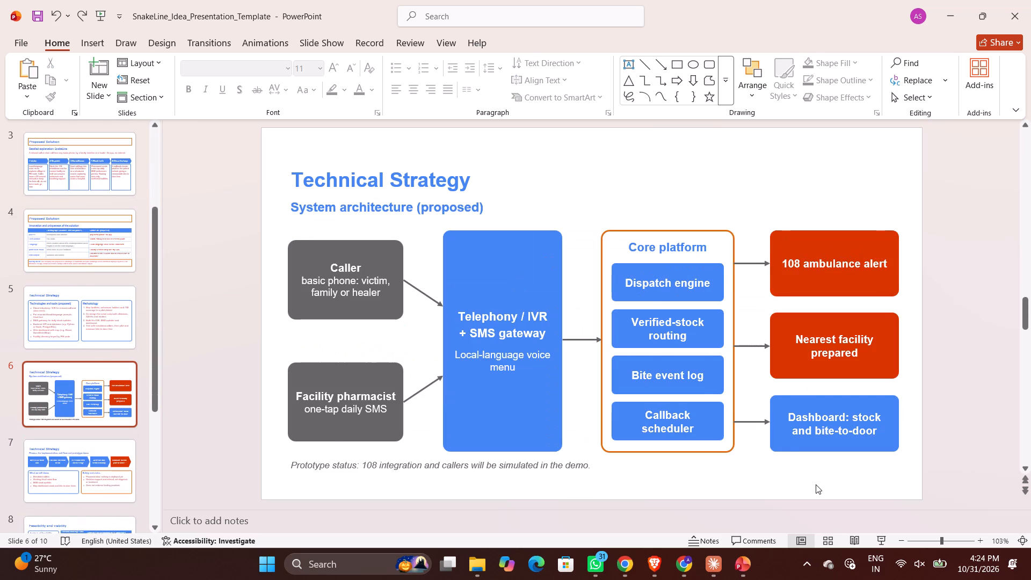
key(Down)
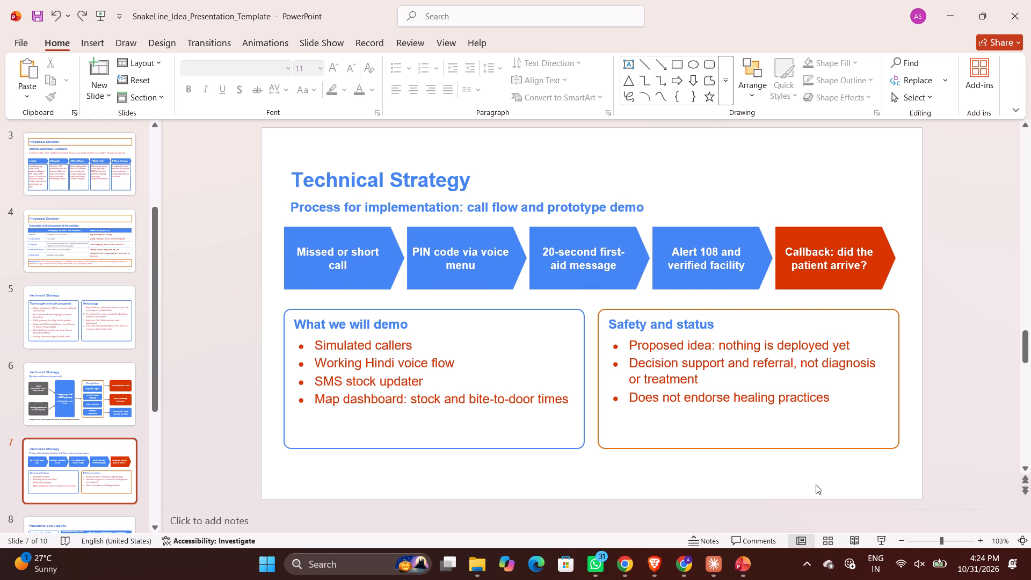
key(Down)
key(Down)
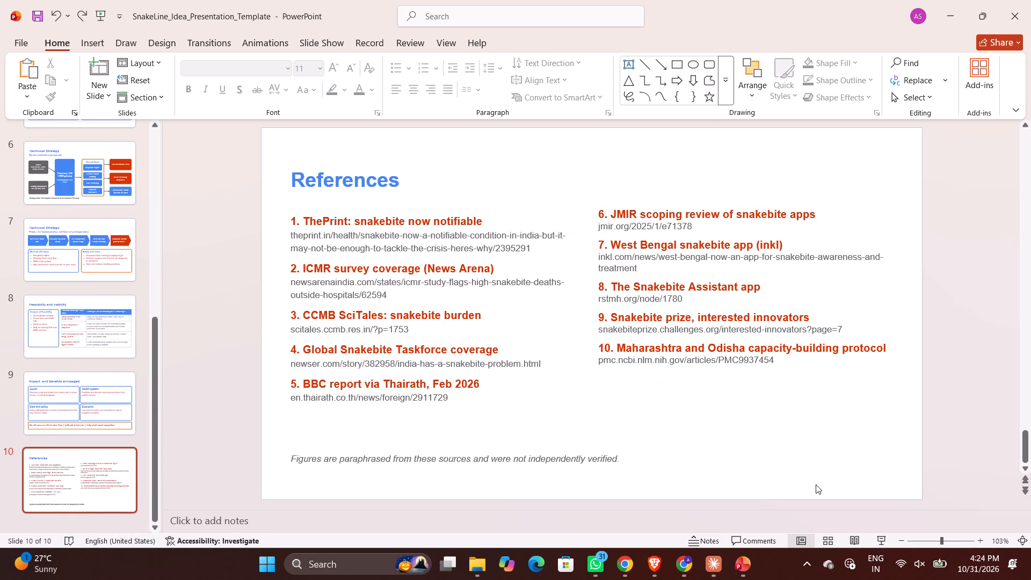
key(Down)
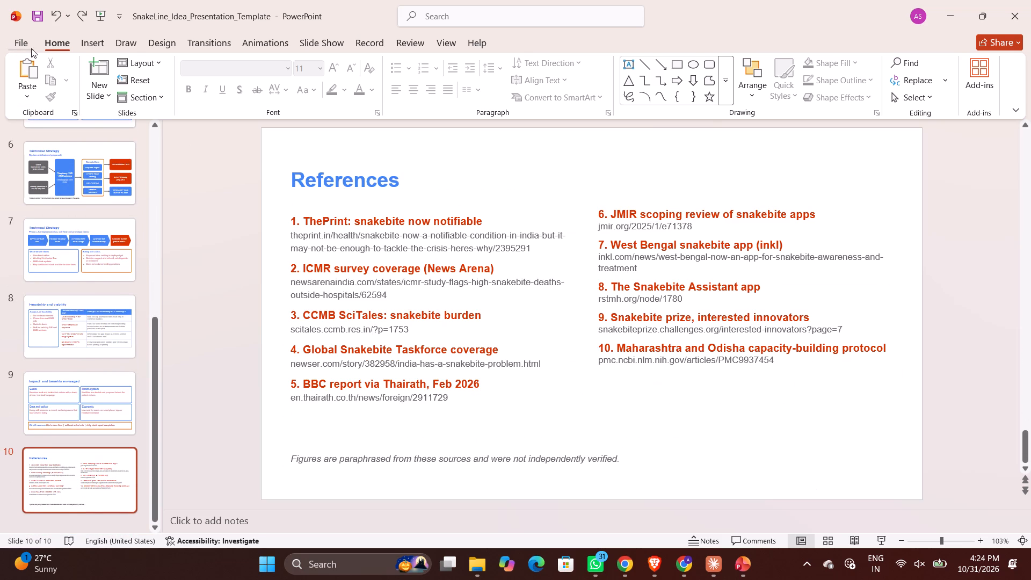
Share the SnakeLine presentation by attaching a copy in PowerPoint Presentation format instead of uploading it to OneDrive.
click(31, 48)
click(45, 153)
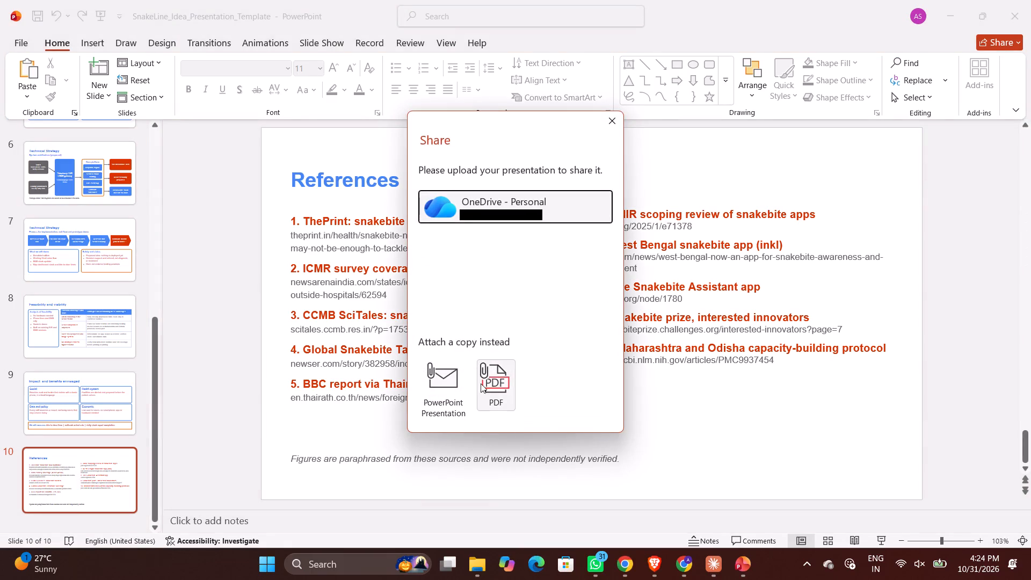
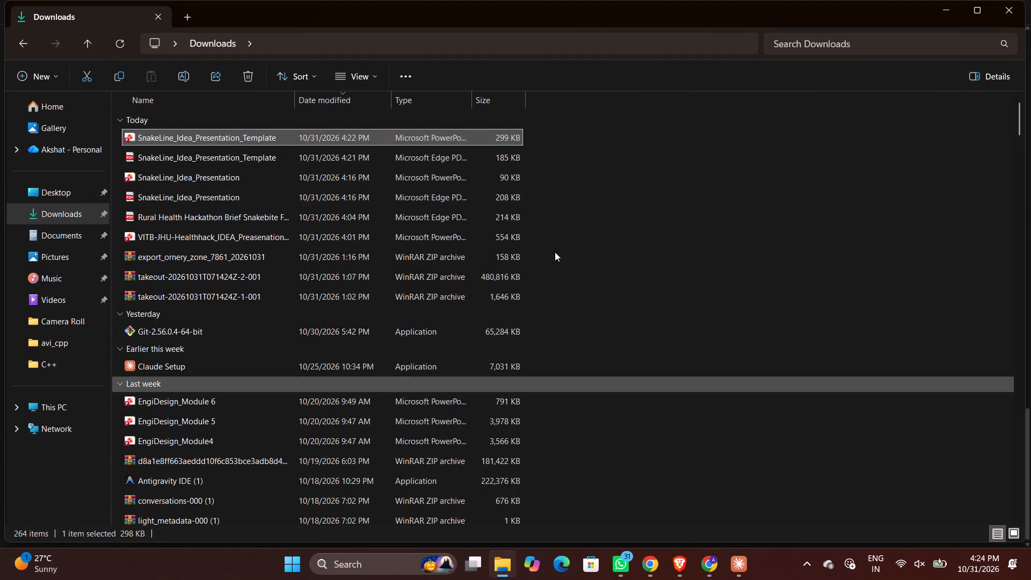
key(ctrl+c)
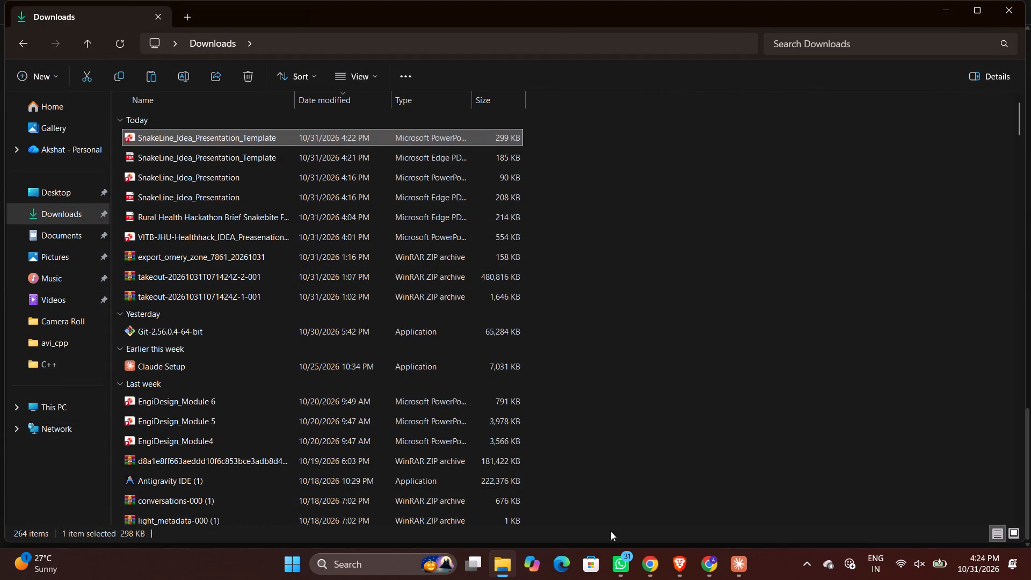
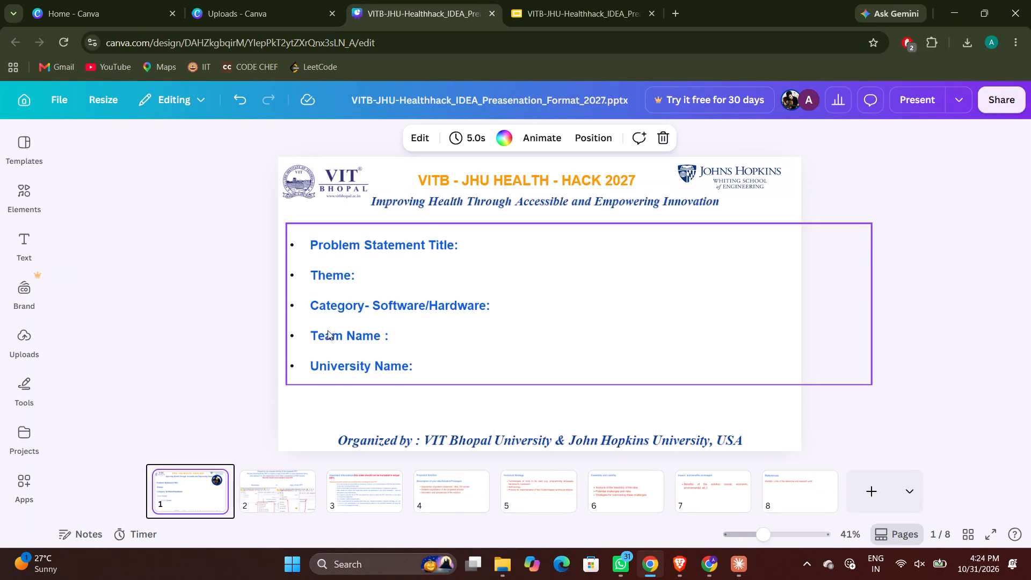
Review the hackathon's IDEA presentation format template in Canva, moving from page 1 through to the Proposed Solution page.
click(223, 244)
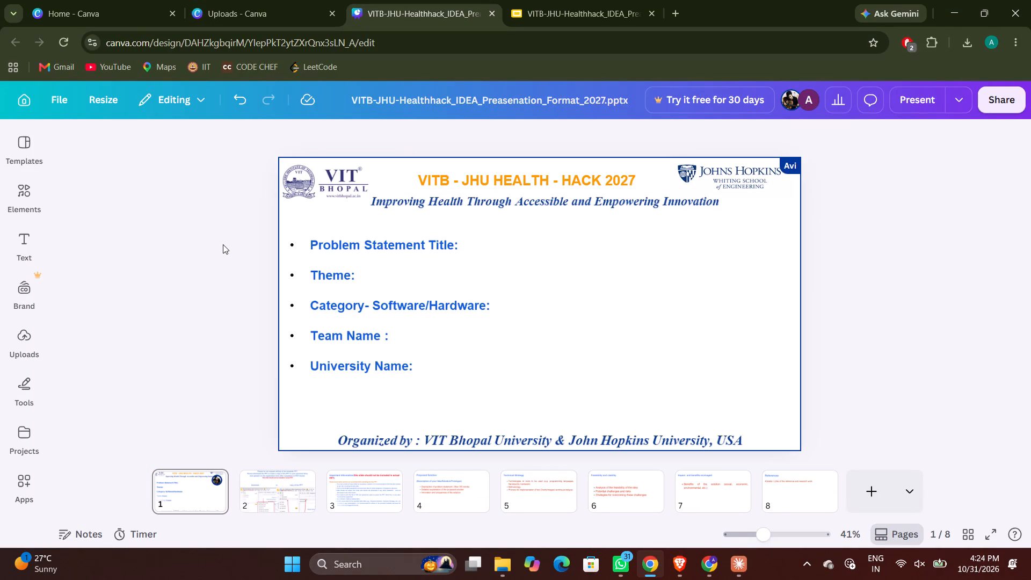
click(273, 508)
key(Right)
key(Right)
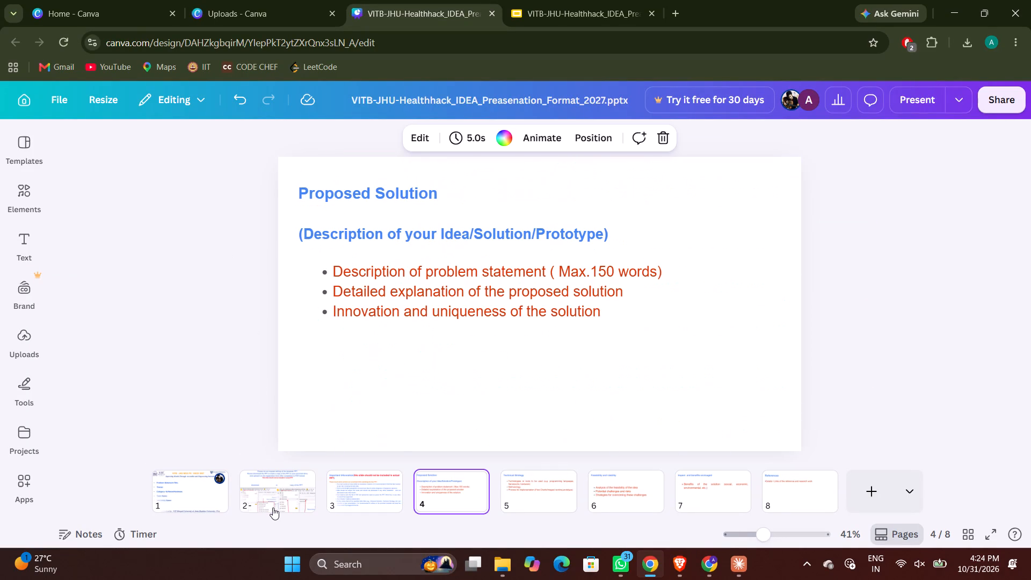
Check the required content on the Proposed Solution and Technical Strategy pages of the Canva template.
key(Right)
key(Left)
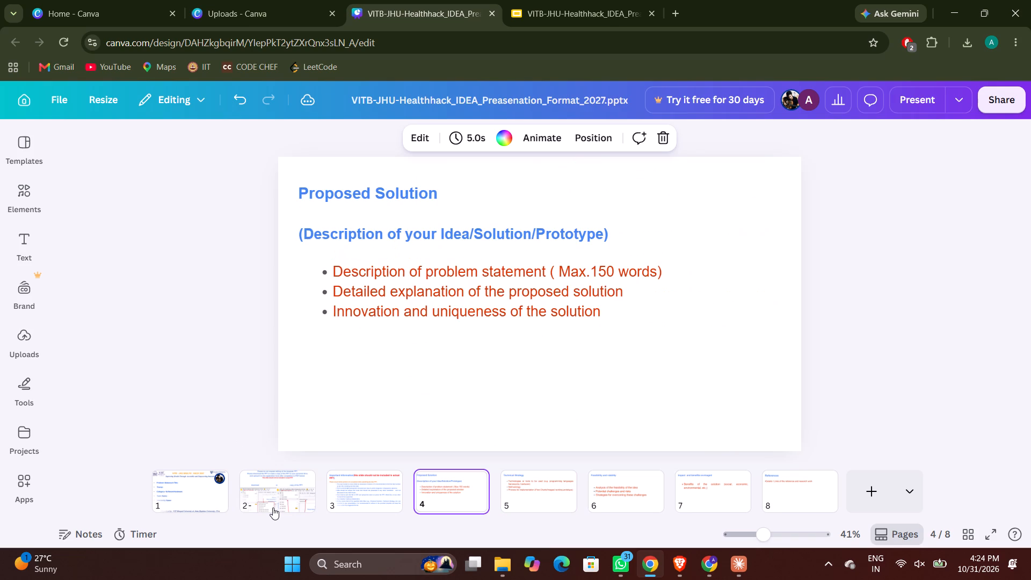
key(Right)
key(Right)
key(Left)
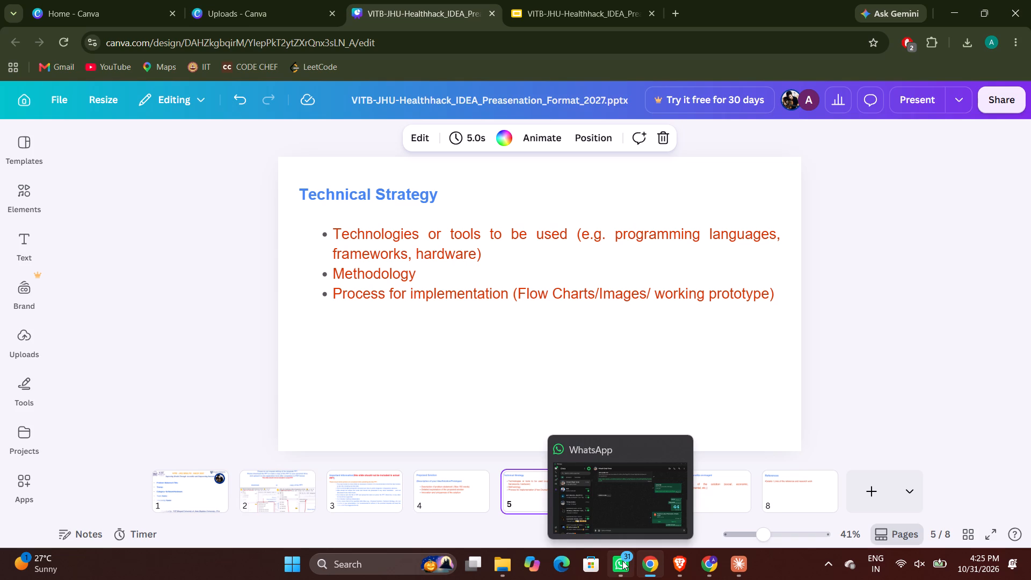
Switch to File Explorer and open the SnakeLine_Idea_Presentation_Template PowerPoint file from Downloads.
click(501, 555)
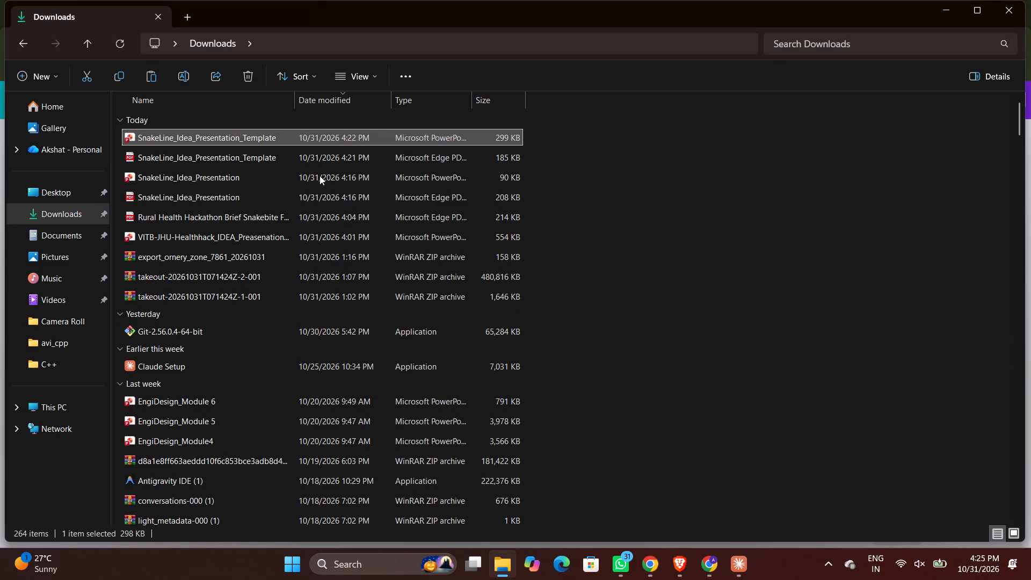
click(299, 157)
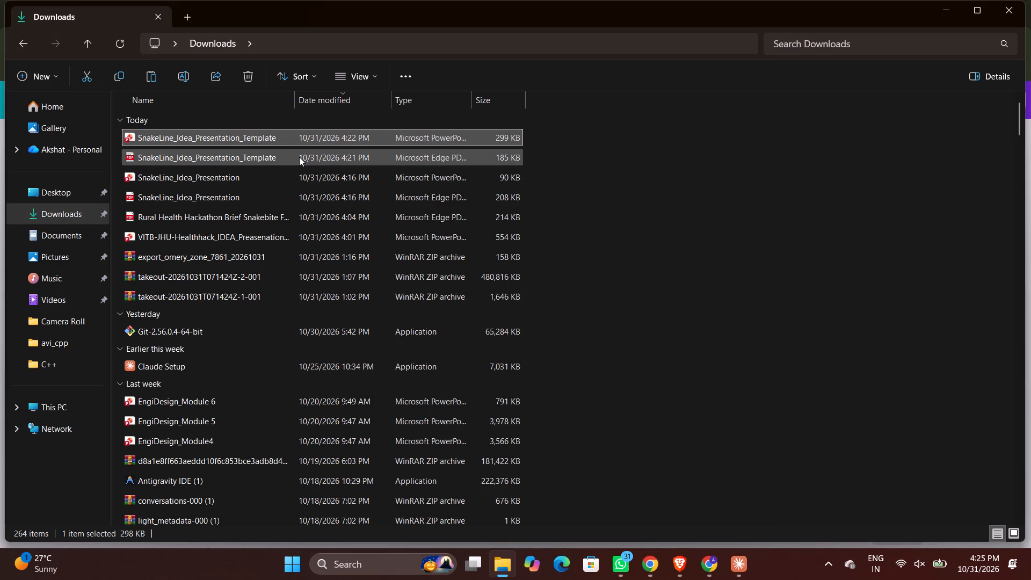
double_click(411, 141)
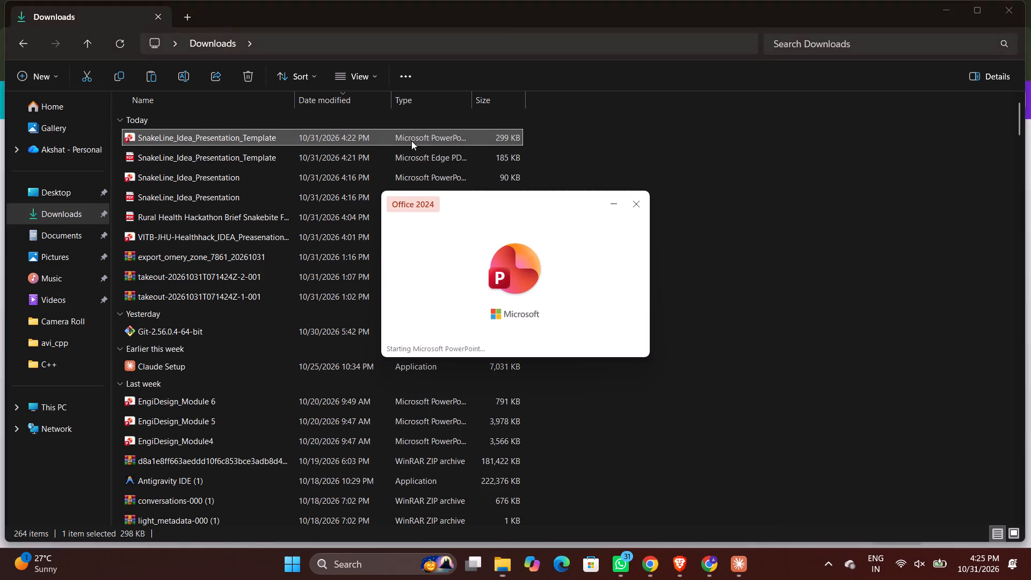
Save a copy of the presentation to the Desktop folder in PDF format, keeping the name SnakeLine_Idea_Presentation_Template.
click(31, 37)
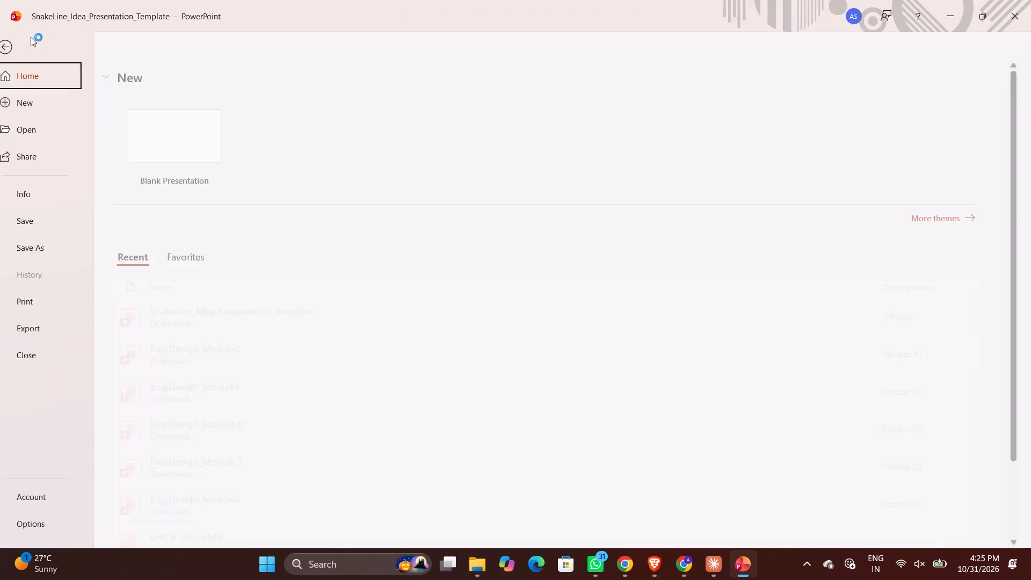
click(37, 240)
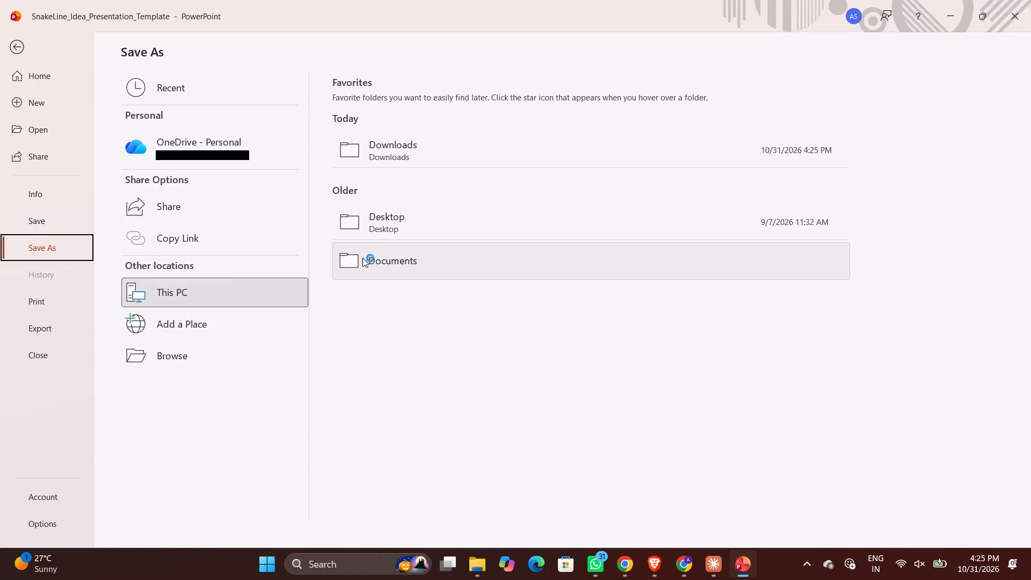
click(369, 233)
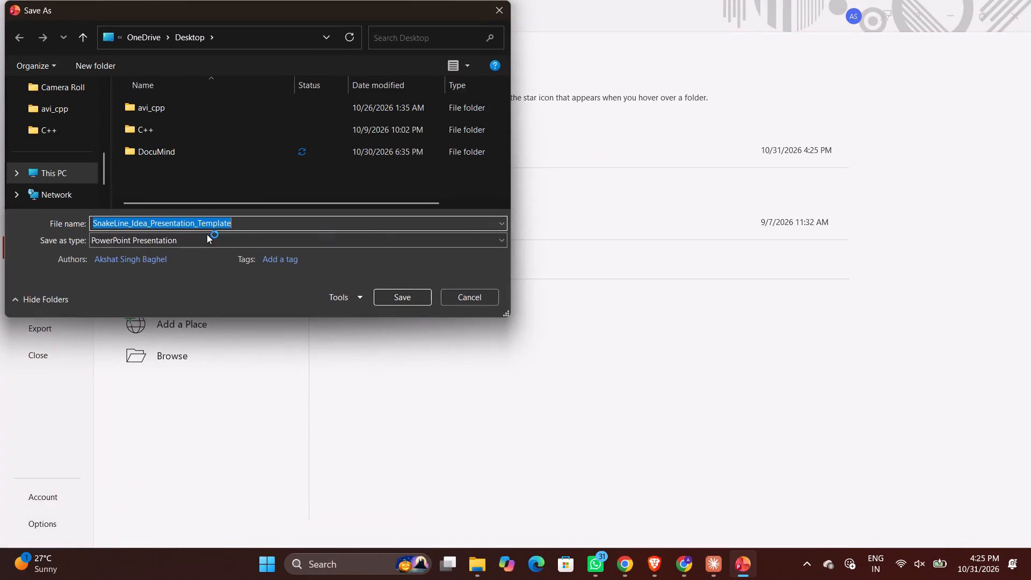
click(206, 235)
click(125, 282)
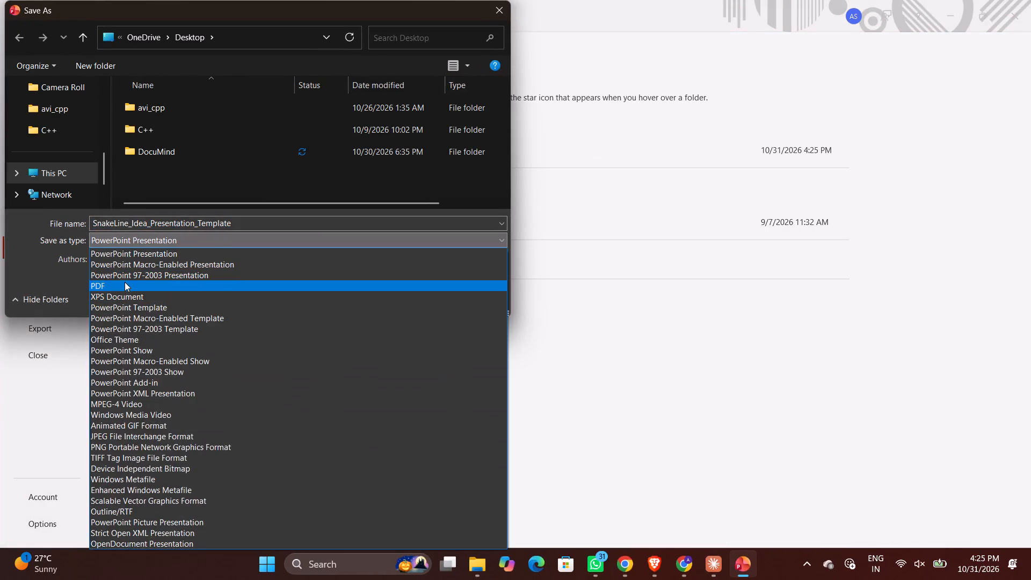
Finish saving the SnakeLine_Idea_Presentation_Template copy as a PDF in the Desktop folder.
click(392, 344)
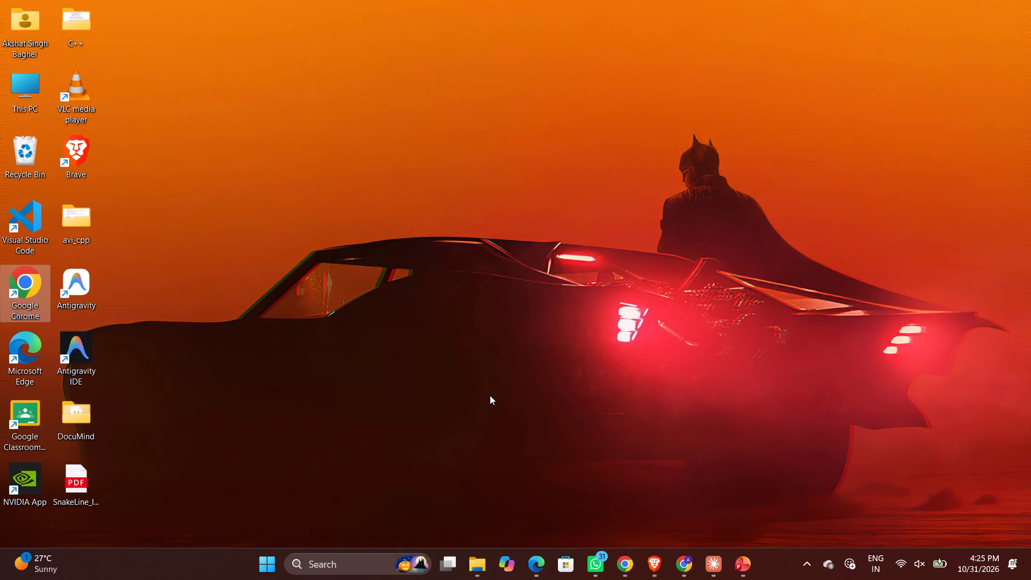
Copy the SnakeLine_Idea_Presentation_Template PDF file from the desktop to the clipboard.
click(74, 465)
key(ctrl+c)
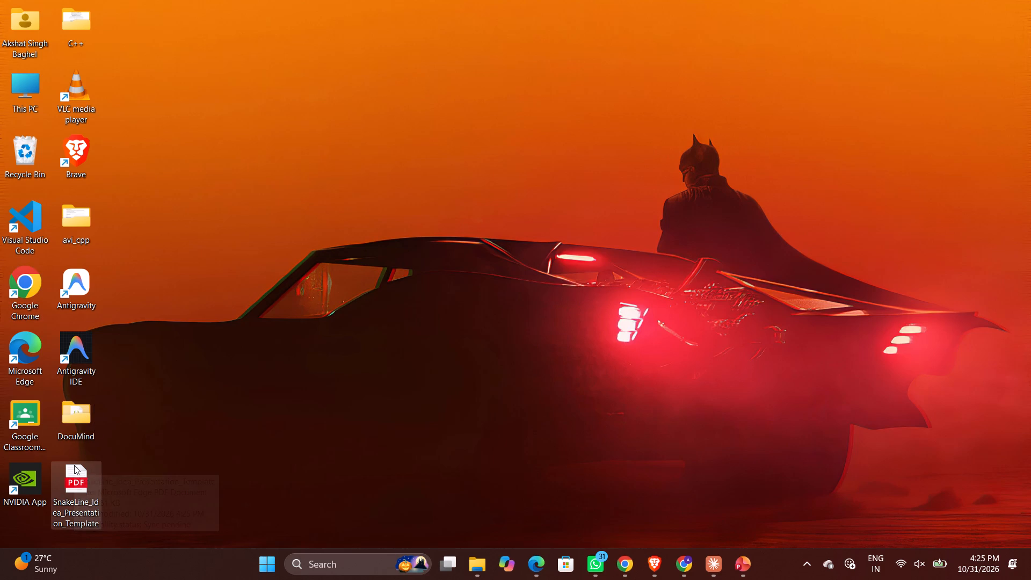
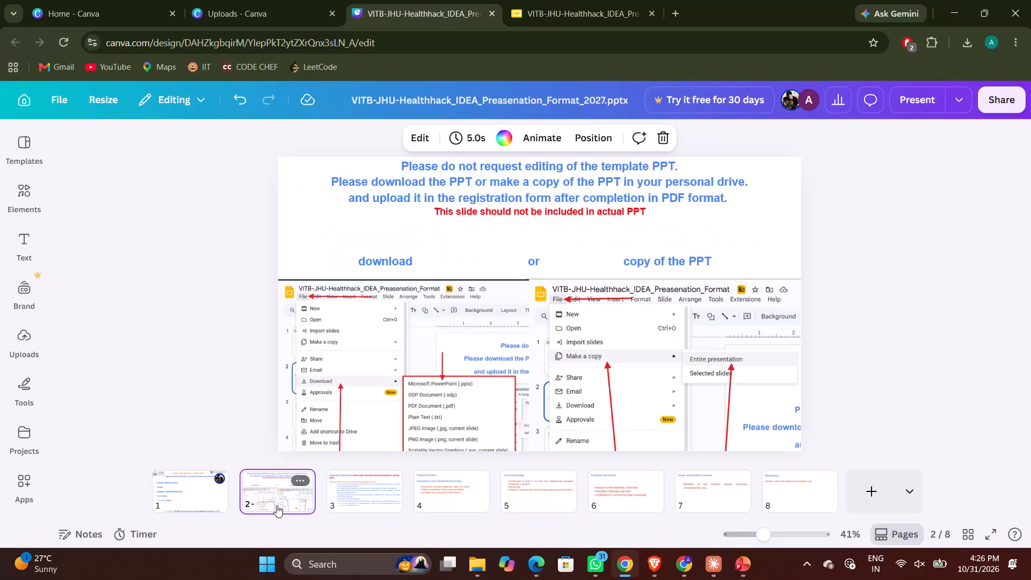
Check the required fields on the title page of the Canva hackathon template.
click(210, 501)
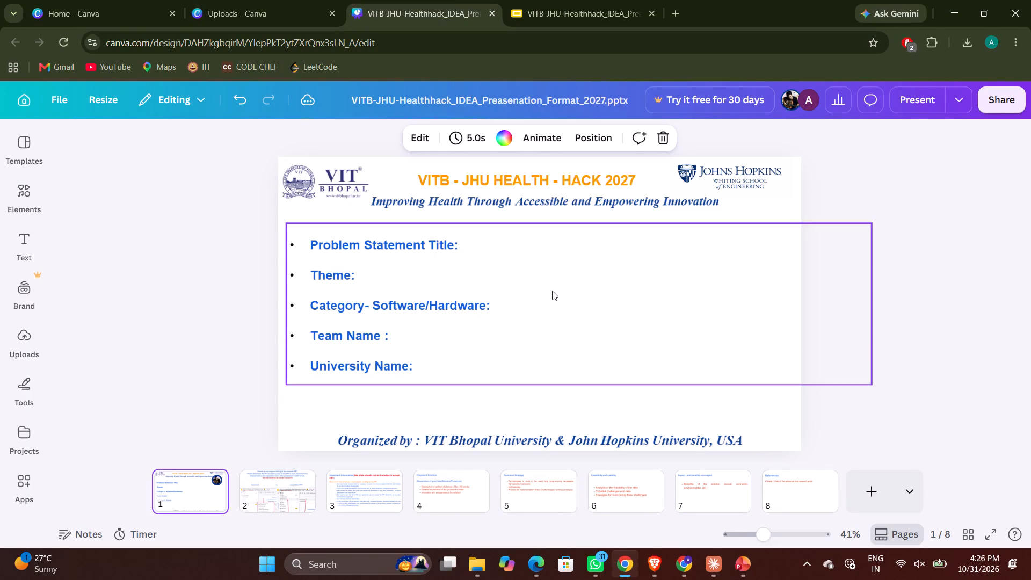
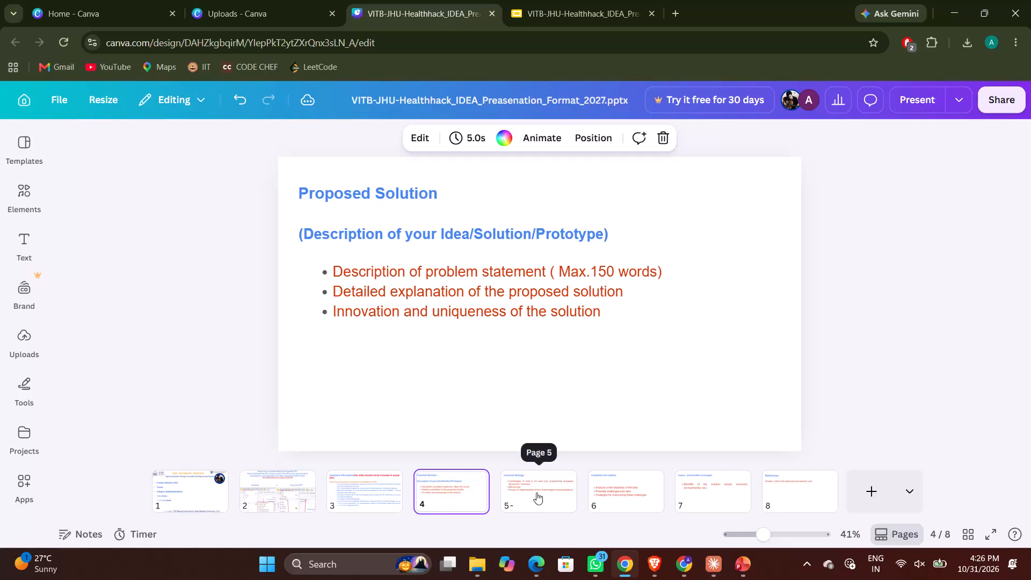
Check the required content on the Impact and Benefits Envisaged and References pages of the Canva template.
click(714, 488)
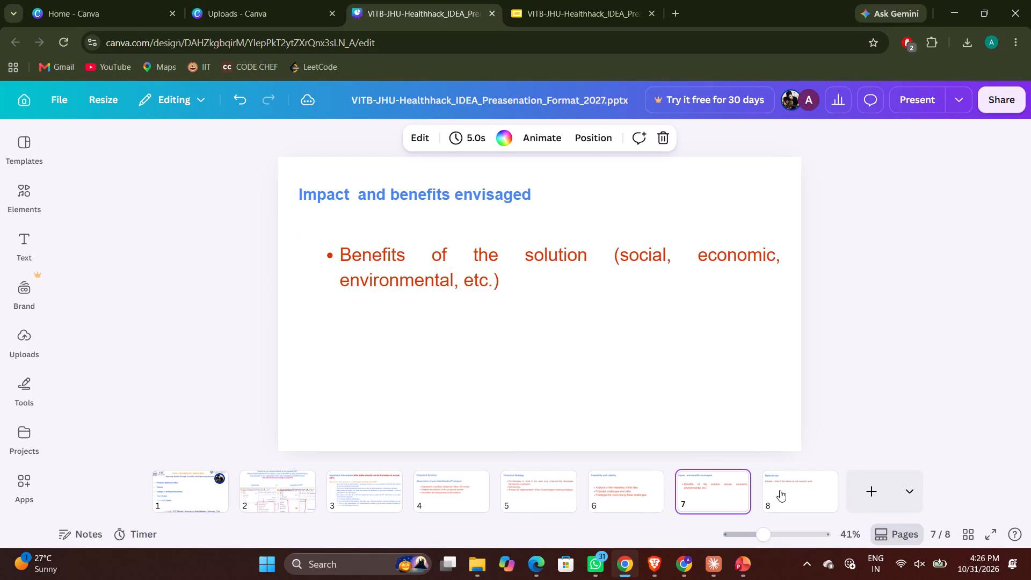
click(780, 490)
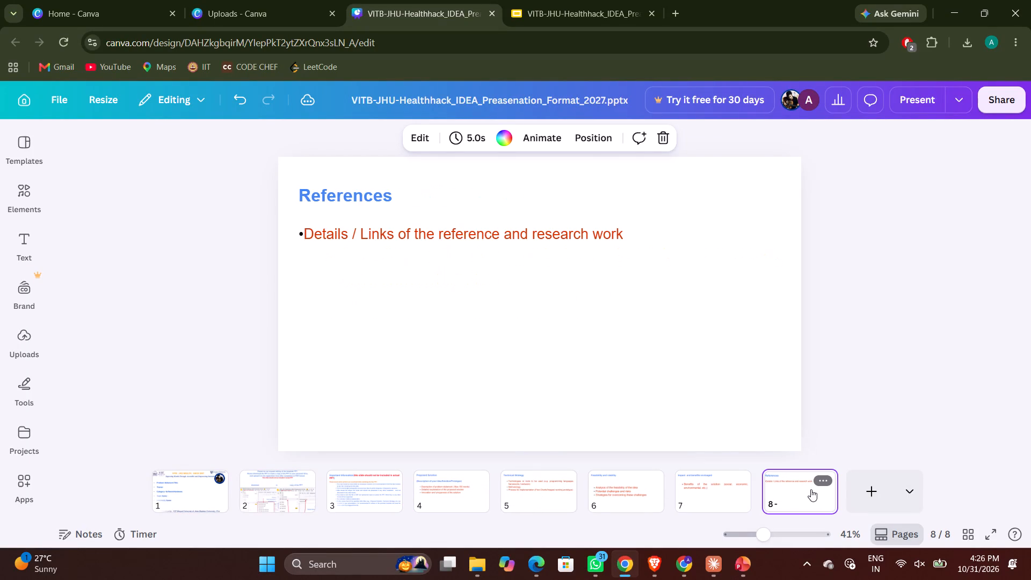
click(704, 501)
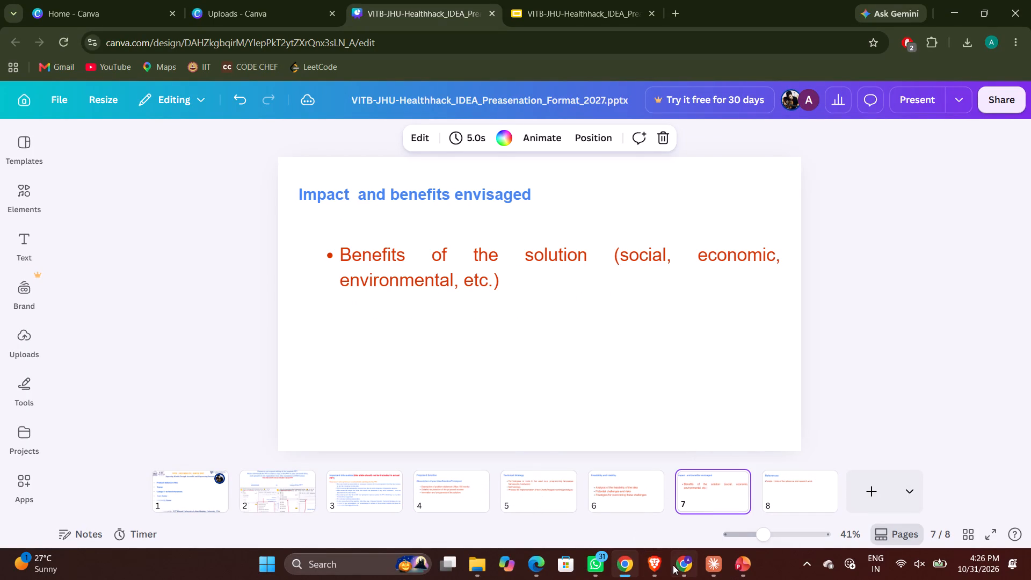
Switch to the Chrome window with the VITB-JHU Health-Hack 2026 registration form.
click(683, 564)
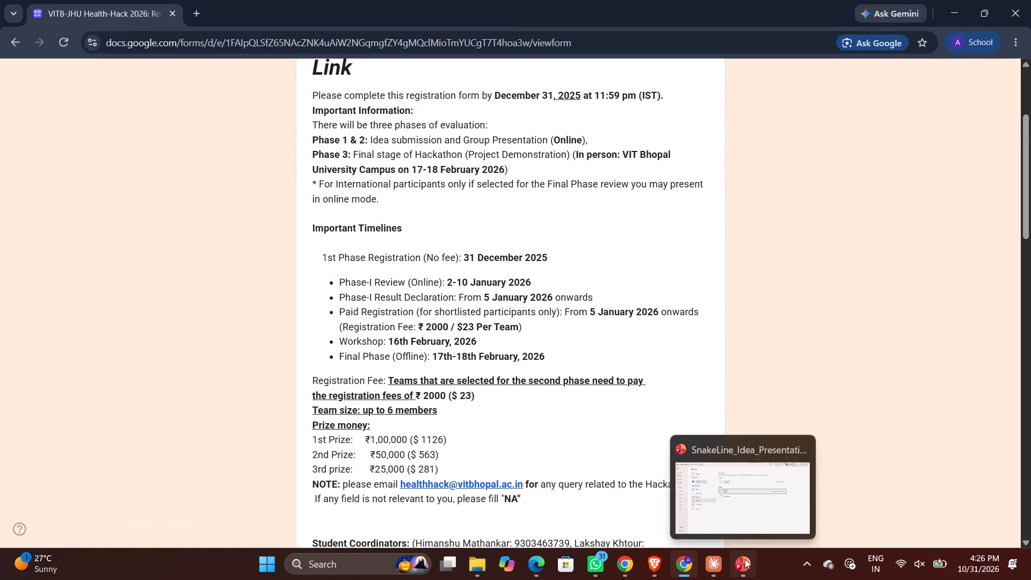
Switch to the SnakeLine presentation in PowerPoint and review its slides from the title through the Technical Strategy call flow and demo slide.
click(745, 559)
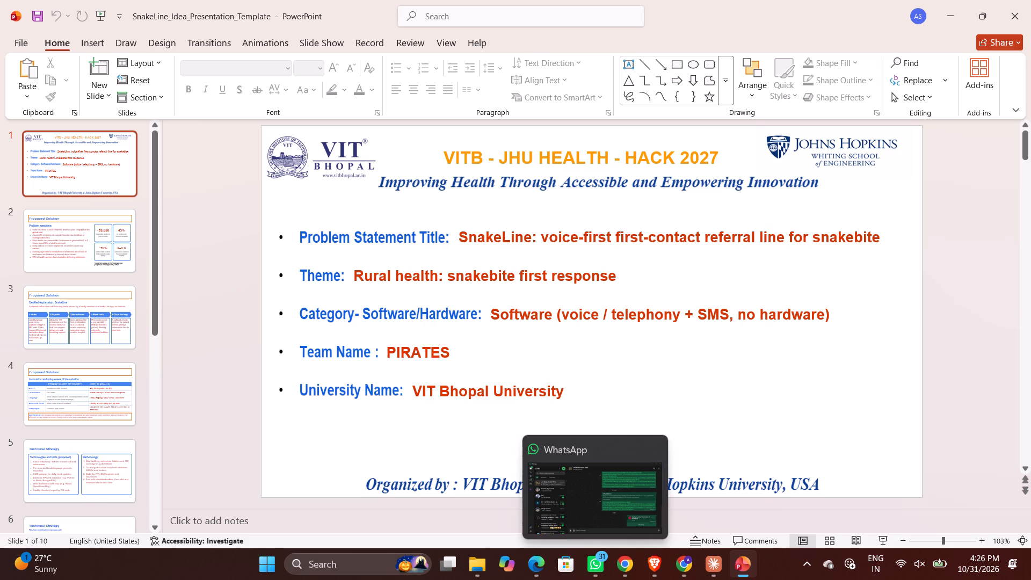
key(Down)
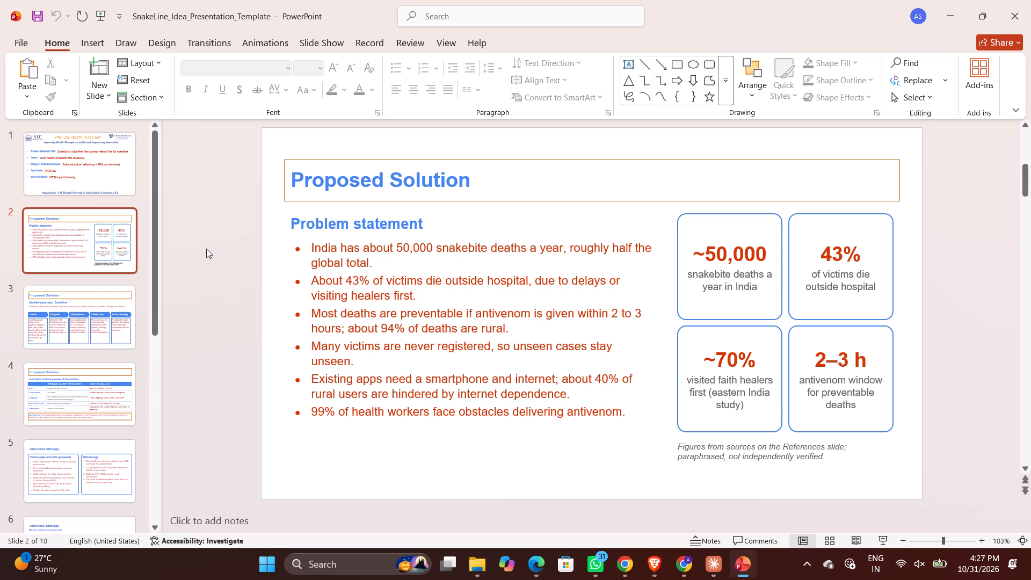
key(Down)
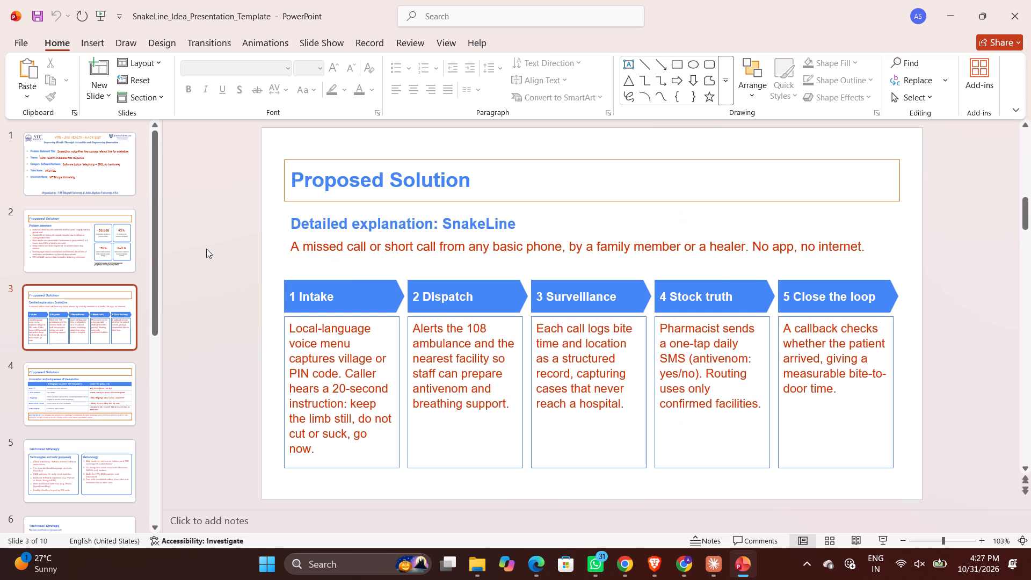
key(Down)
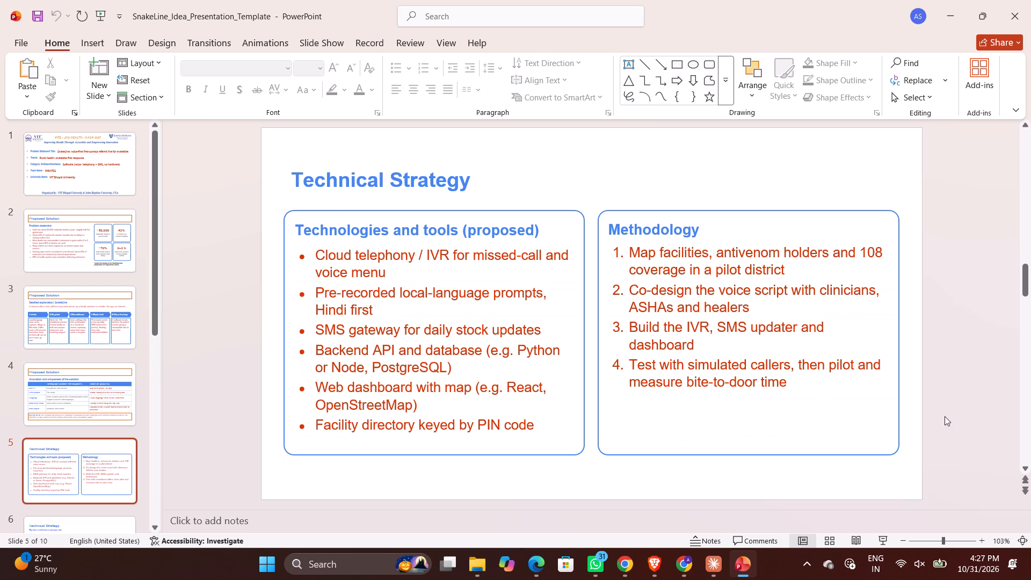
key(Down)
key(Down)
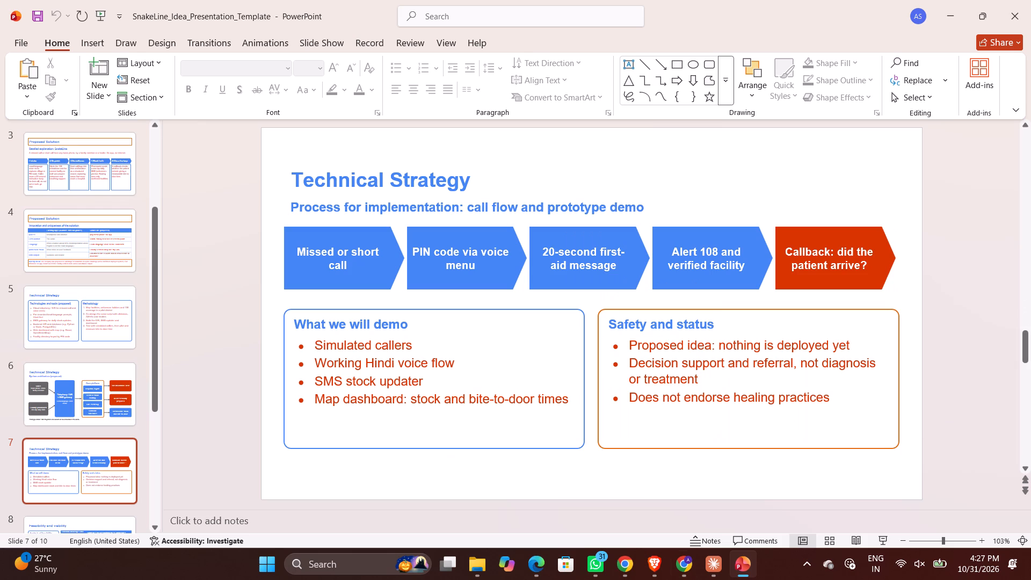
Switch to the Canva template in Chrome and check the required content on the Impact and benefits envisaged page.
click(623, 579)
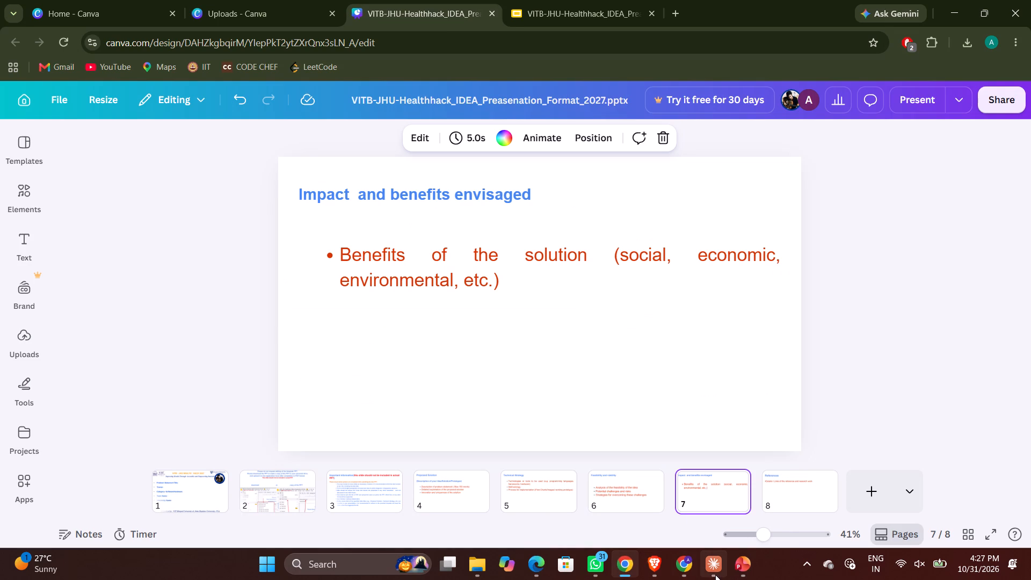
click(690, 568)
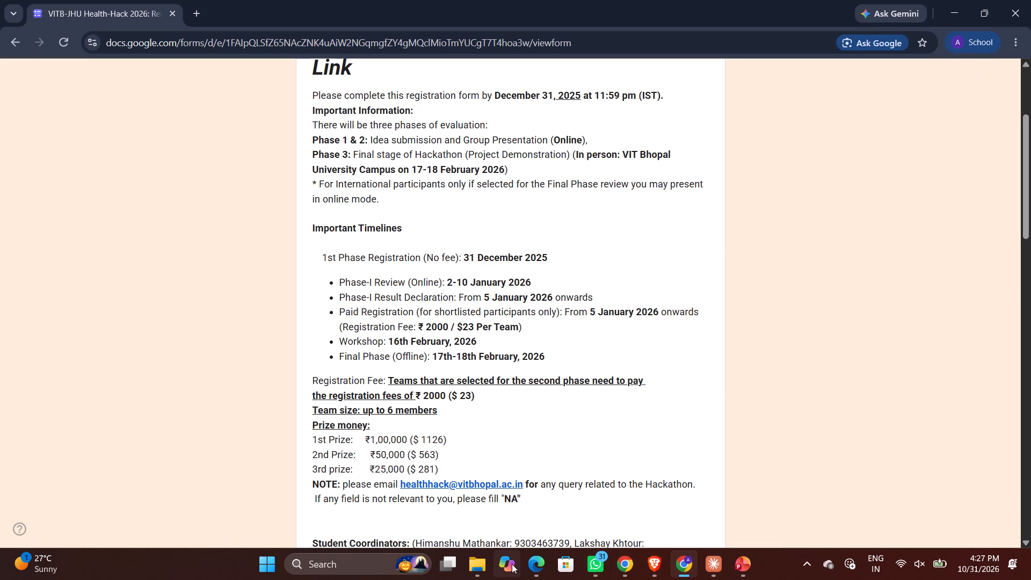
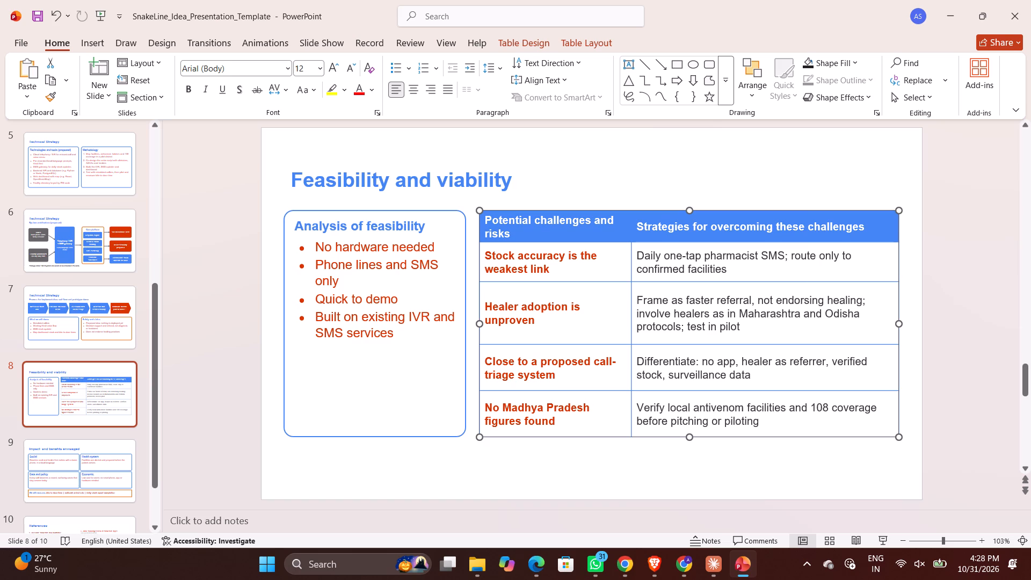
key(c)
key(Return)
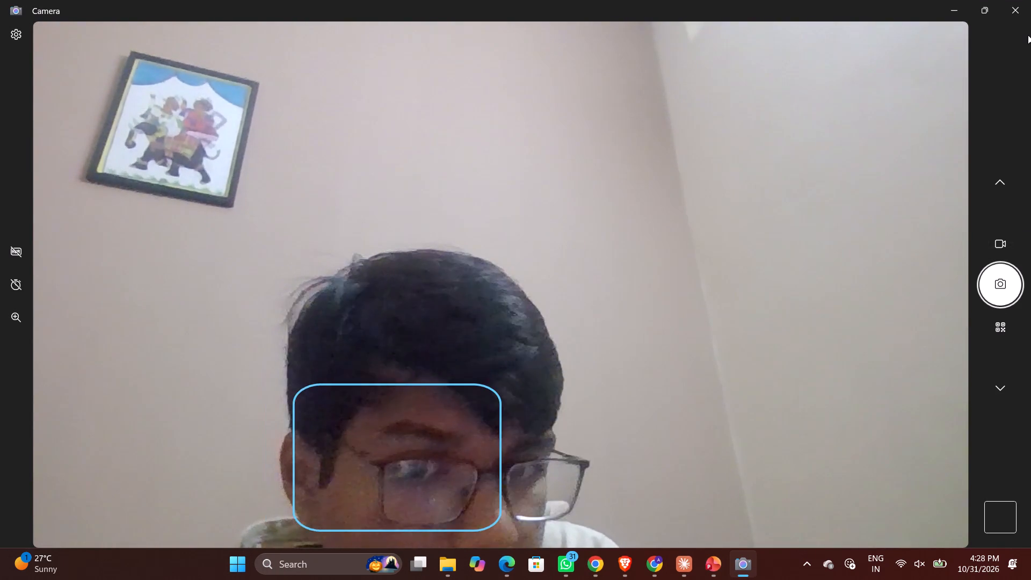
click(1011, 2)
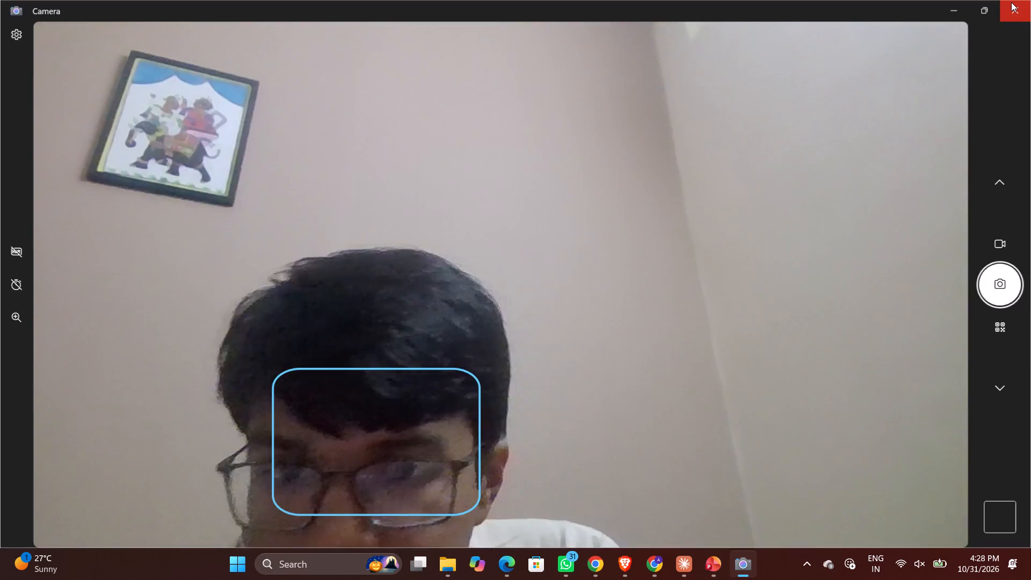
Review the Impact and benefits envisaged slide and the References slide of the SnakeLine presentation.
click(957, 299)
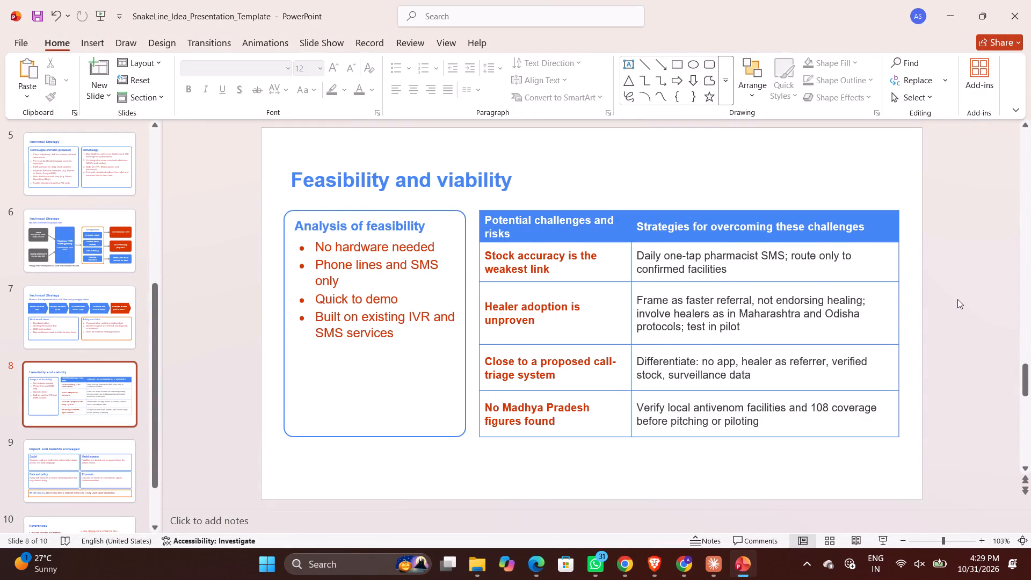
key(Down)
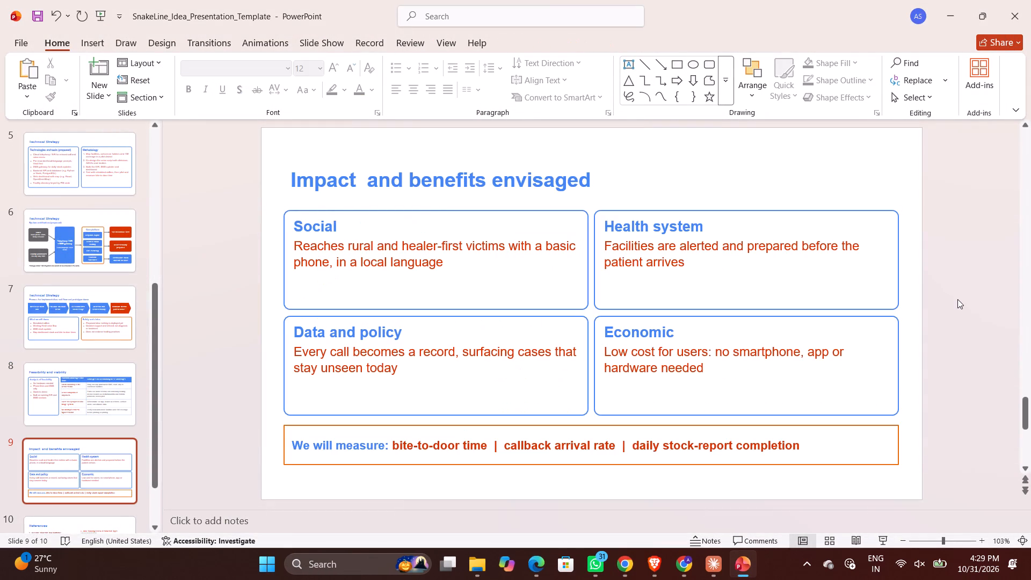
key(Down)
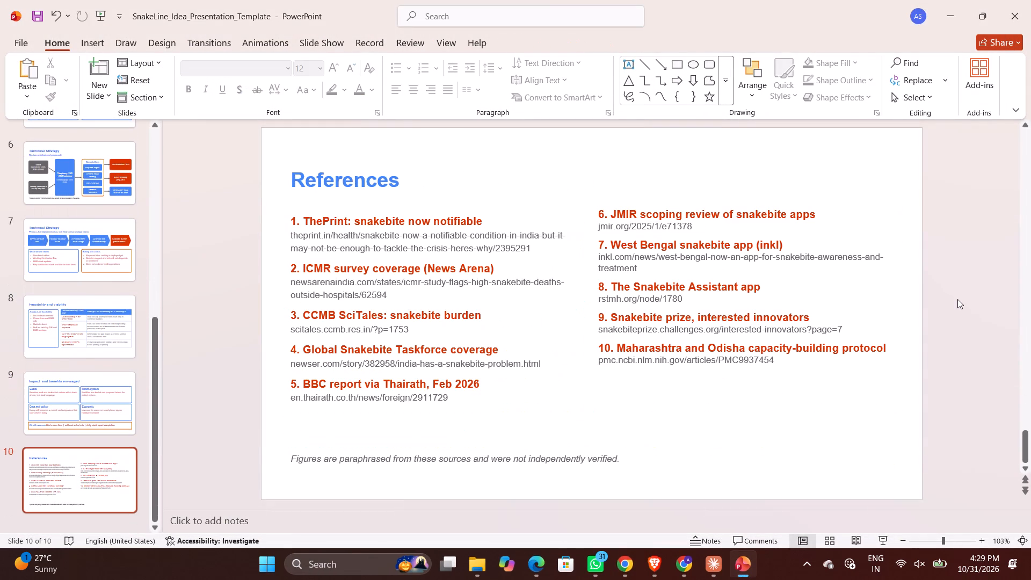
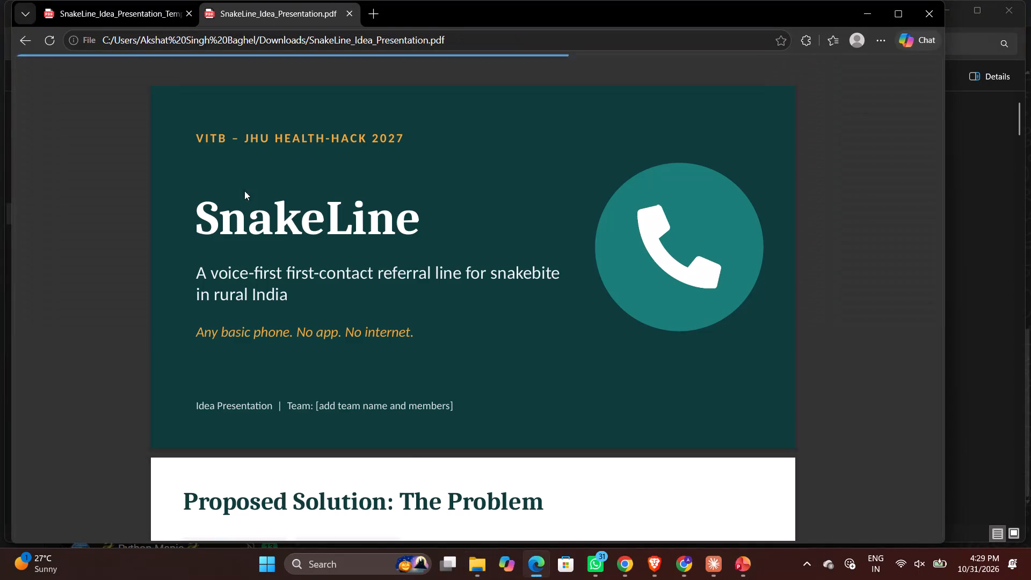
Look through the SnakeLine_Idea_Presentation PDF from the title slide to the References slide.
scroll(374, 119, down, 5)
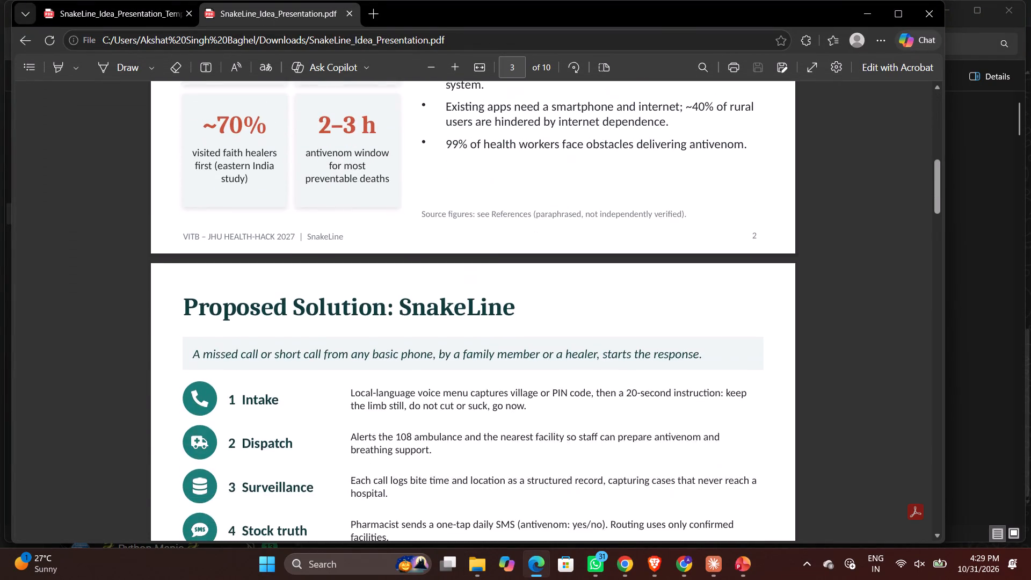
scroll(443, 320, down, 13)
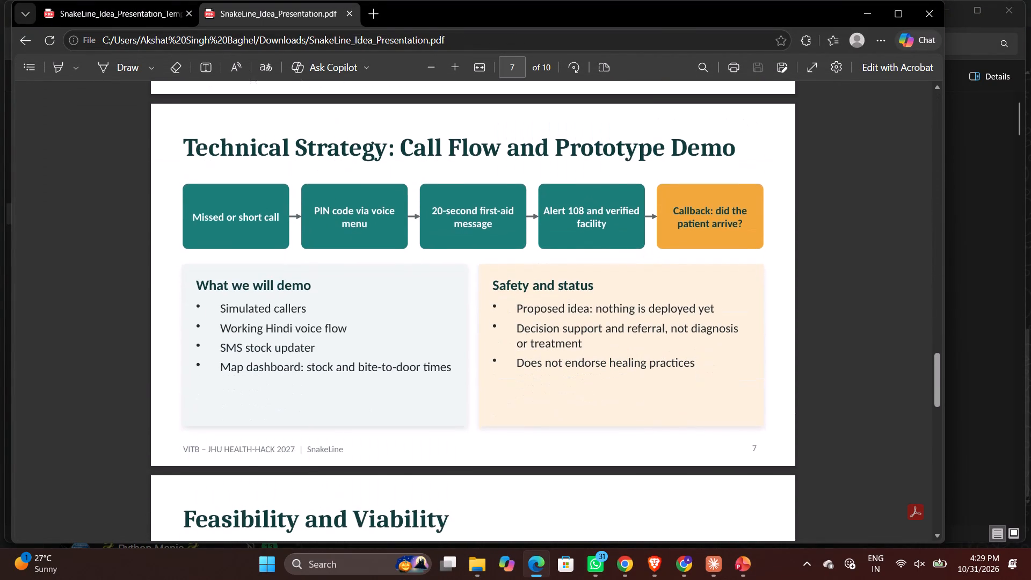
scroll(443, 320, down, 10)
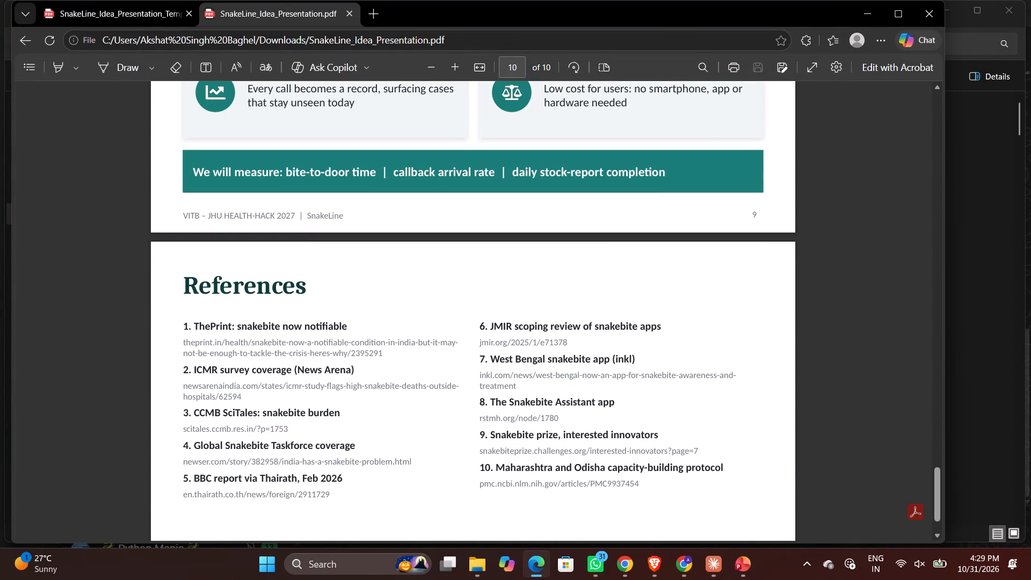
Close the SnakeLine PDF and open the Rural Health Hackathon Brief PDF from Downloads to read the snakebite topic's Risks and open questions section.
click(940, 17)
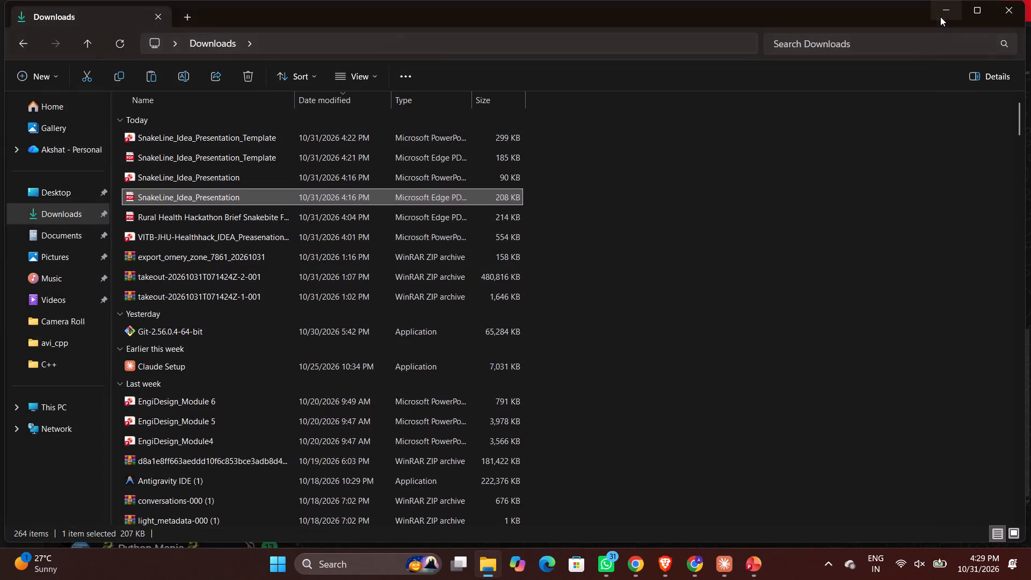
double_click(371, 223)
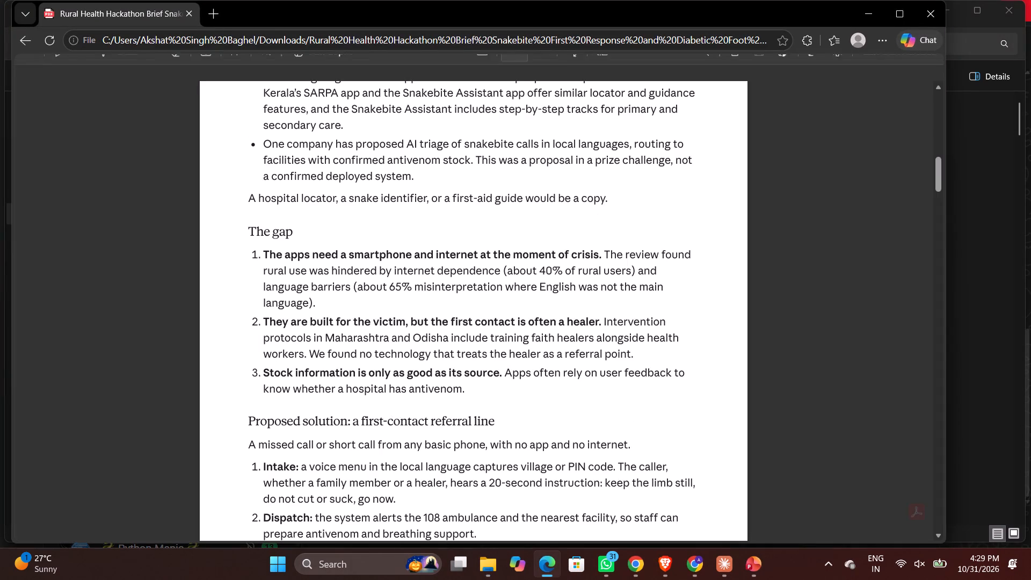
scroll(391, 290, down, 4)
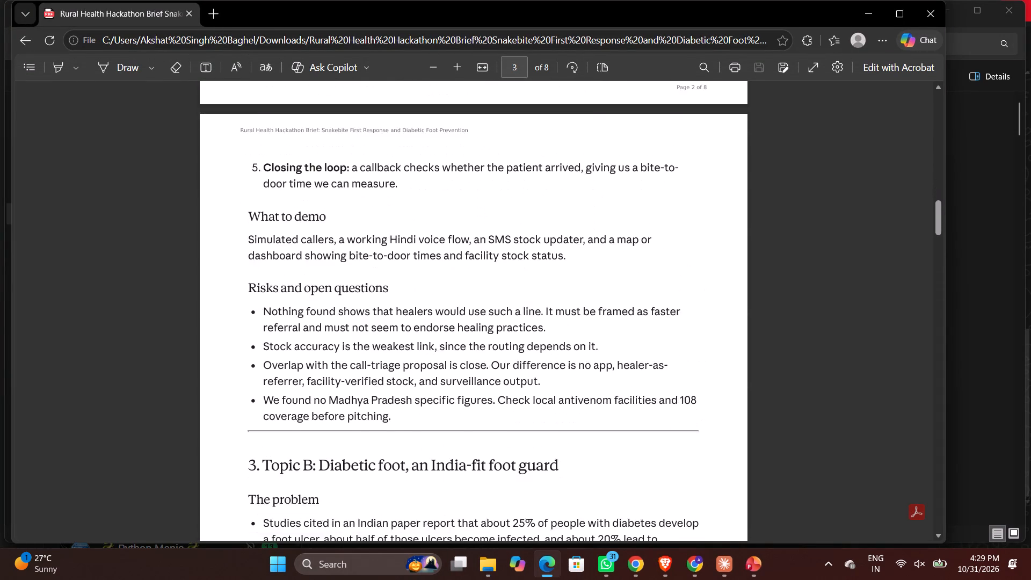
scroll(391, 290, down, 3)
scroll(391, 290, up, 3)
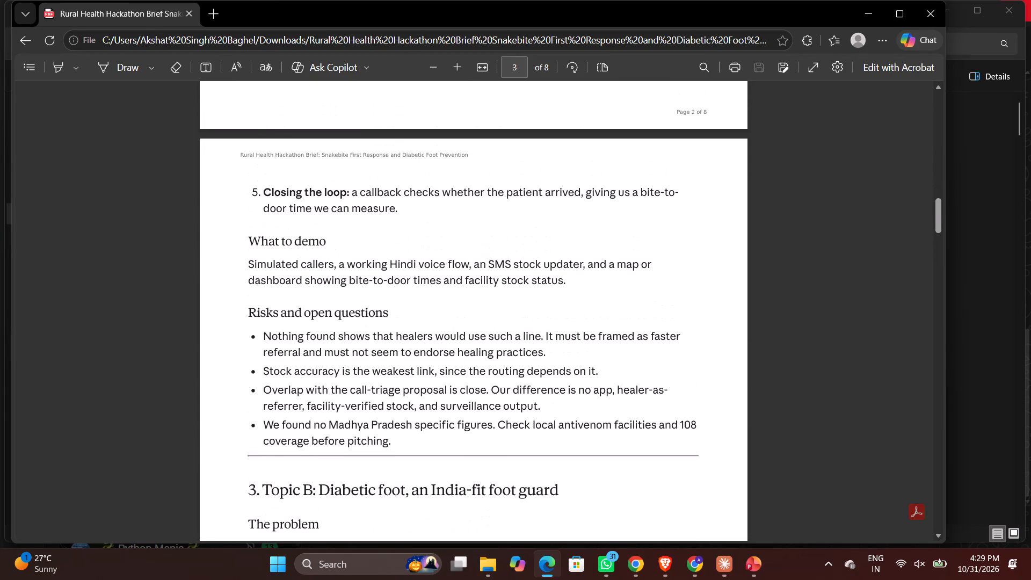
drag(393, 450, 248, 318)
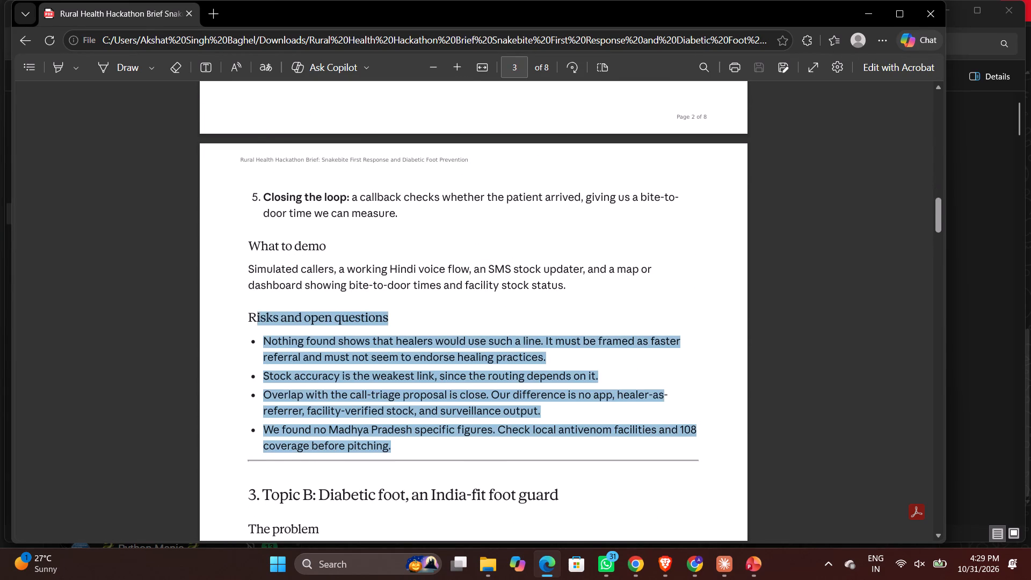
drag(248, 318, 233, 322)
click(233, 322)
Read back through the brief's snakebite topic, covering the proposed solution, the gap, what already exists and the problem.
scroll(233, 322, up, 1)
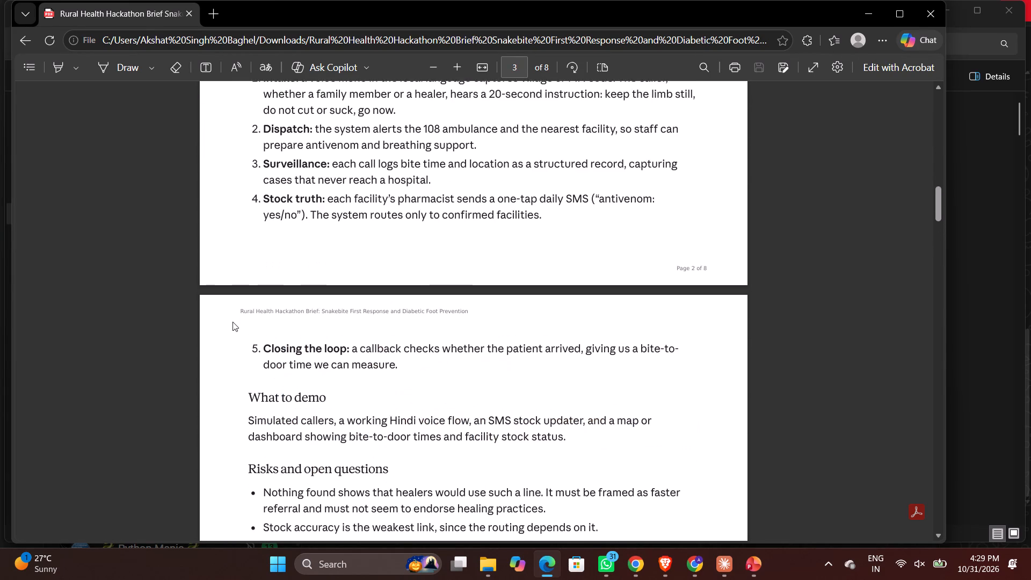
scroll(233, 322, up, 4)
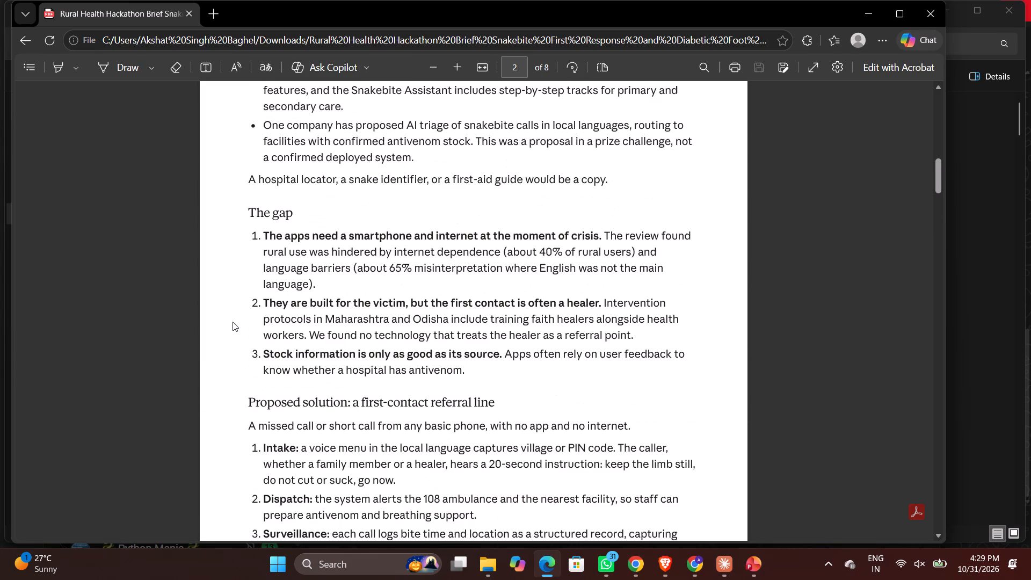
scroll(233, 322, up, 1)
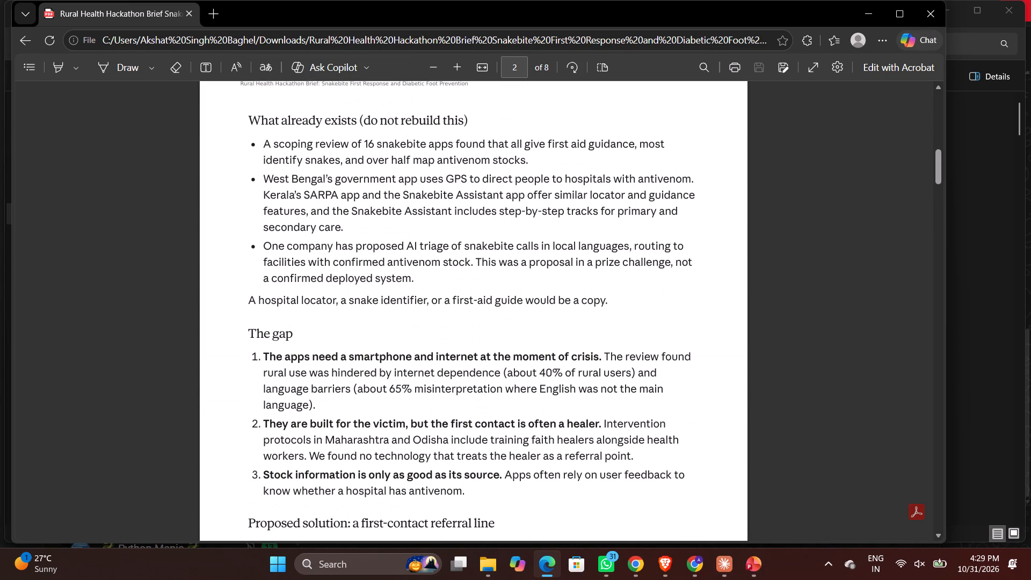
scroll(305, 377, up, 4)
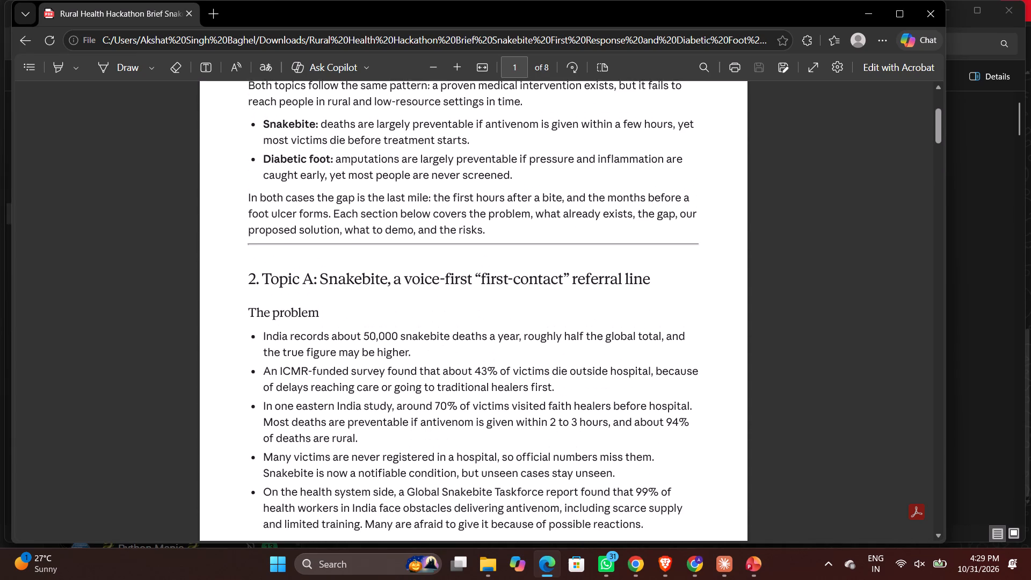
scroll(305, 377, up, 2)
scroll(305, 377, down, 1)
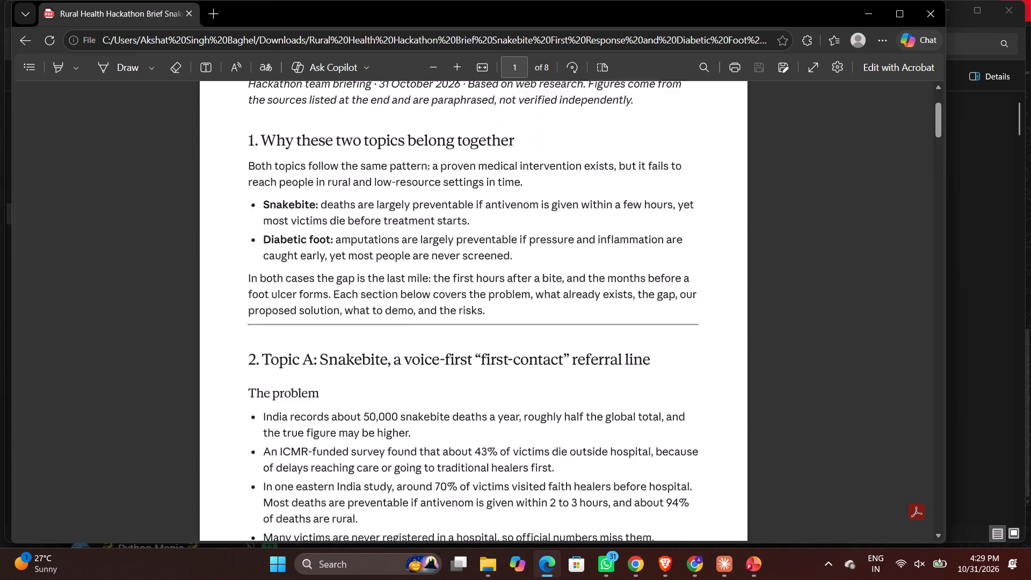
scroll(305, 377, down, 2)
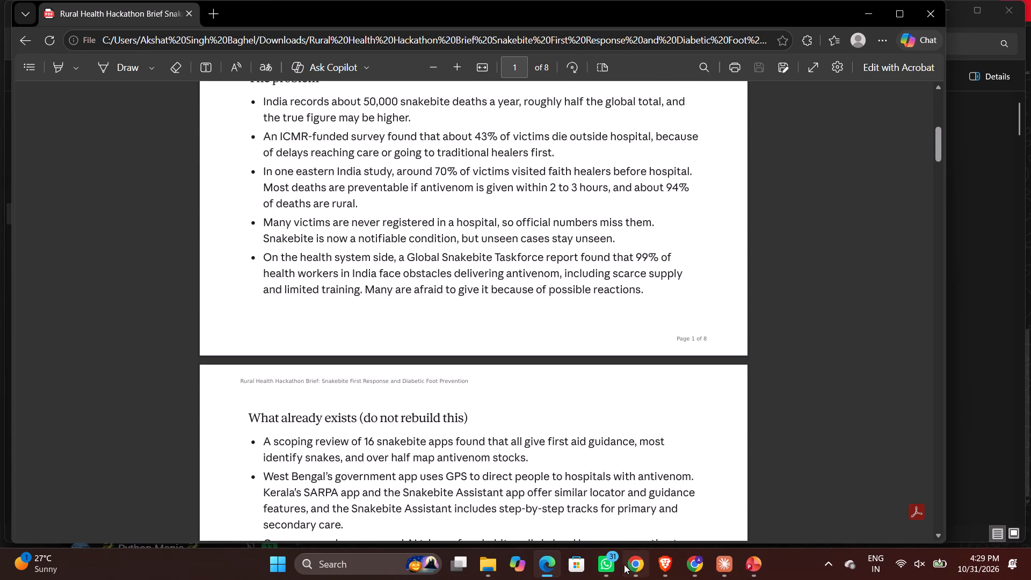
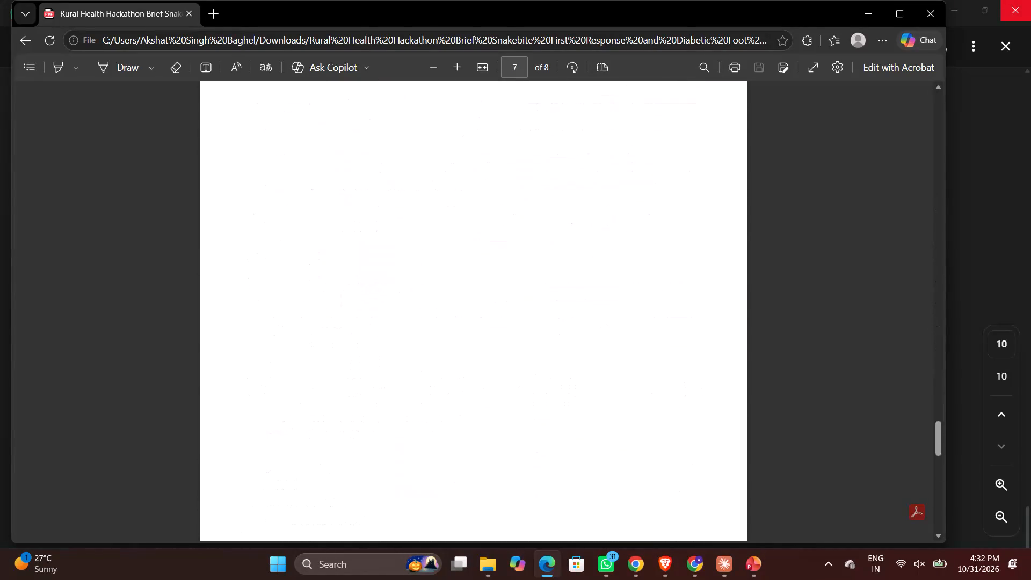
Examine the snakebite and diabetic foot source lists in the Rural Health Hackathon Brief PDF.
scroll(437, 458, down, 3)
scroll(437, 458, up, 9)
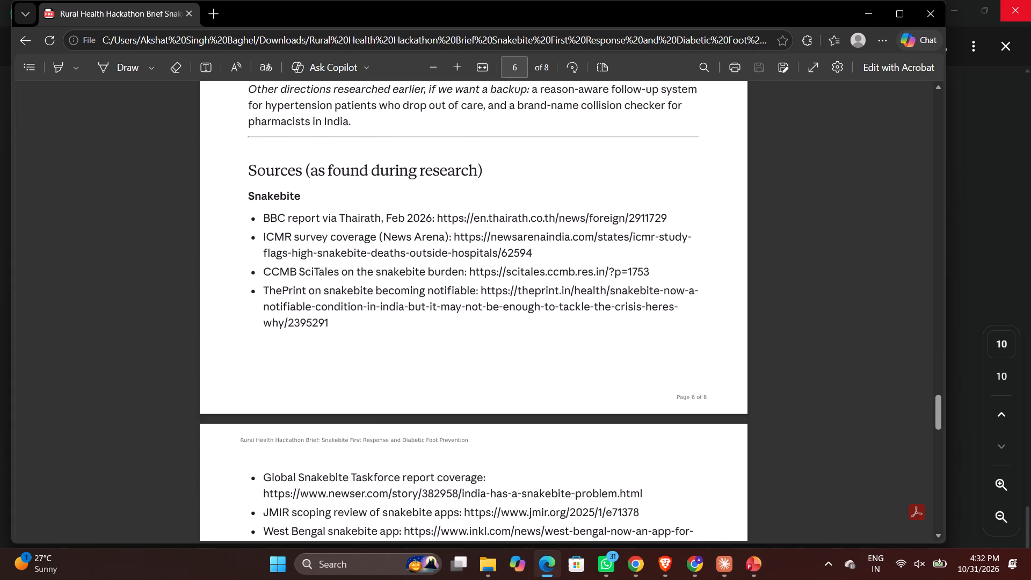
scroll(437, 458, down, 4)
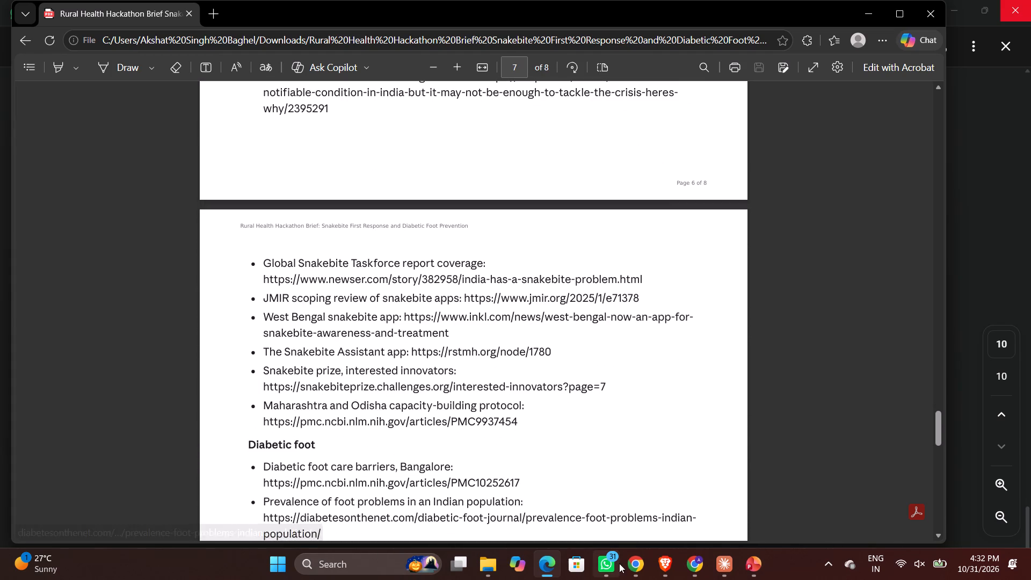
Switch to the Canva presentation template in Chrome.
click(629, 563)
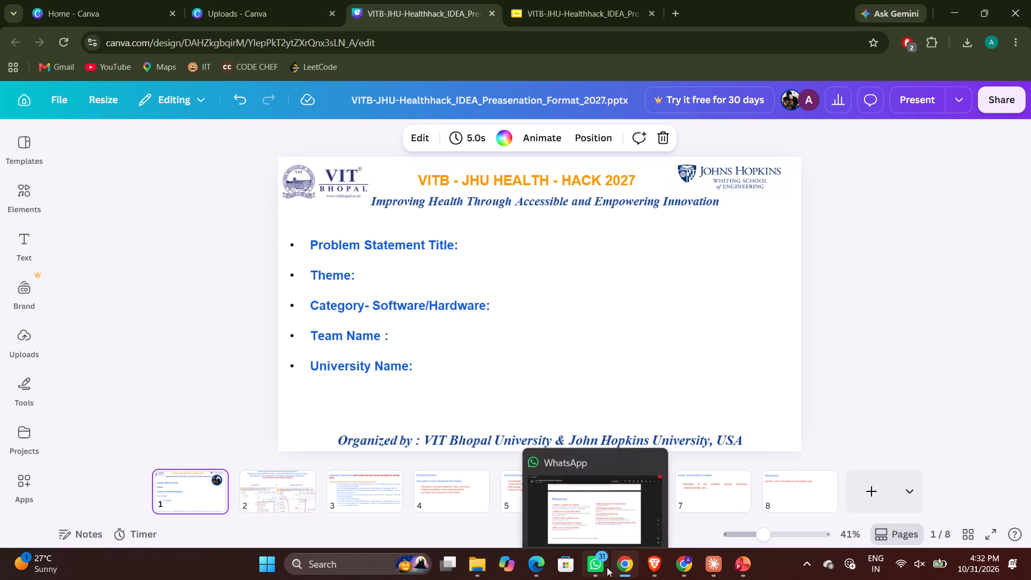
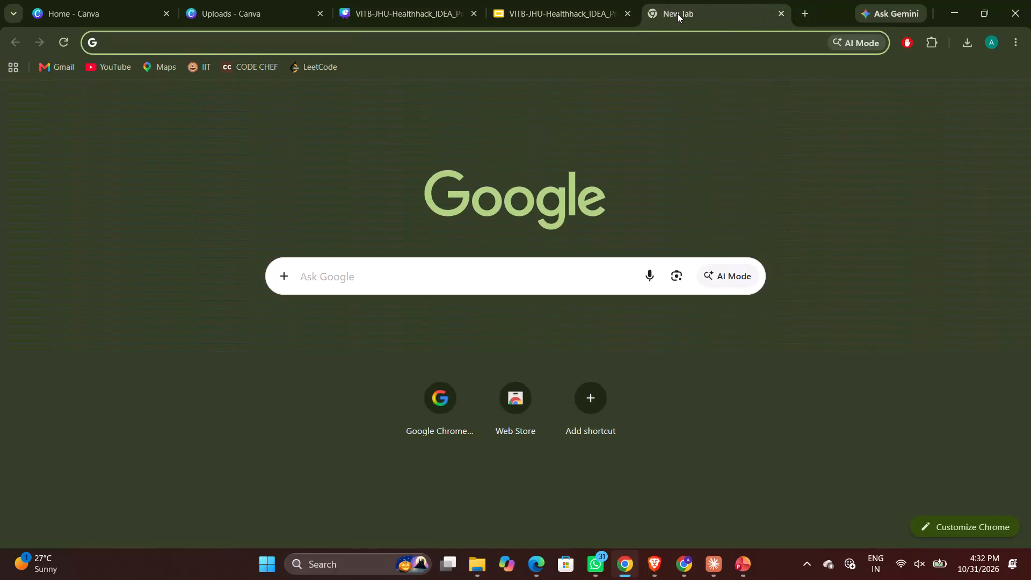
Open the copied inkl.com link to the West Bengal snakebite app article in the new Chrome tab.
key(ctrl+v)
key(Return)
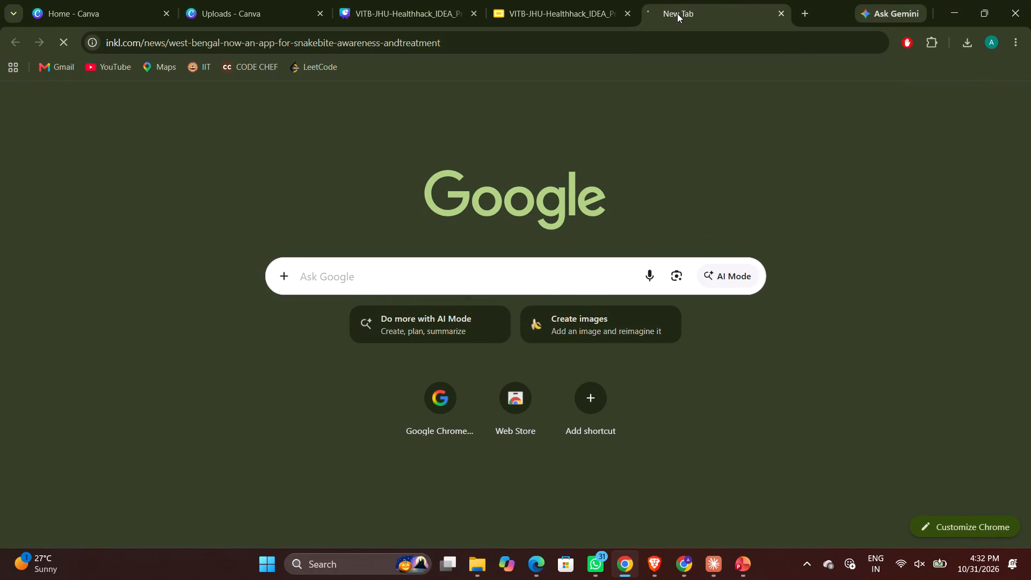
Switch to the SnakeLine presentation in PowerPoint and check the links on the References slide.
click(680, 577)
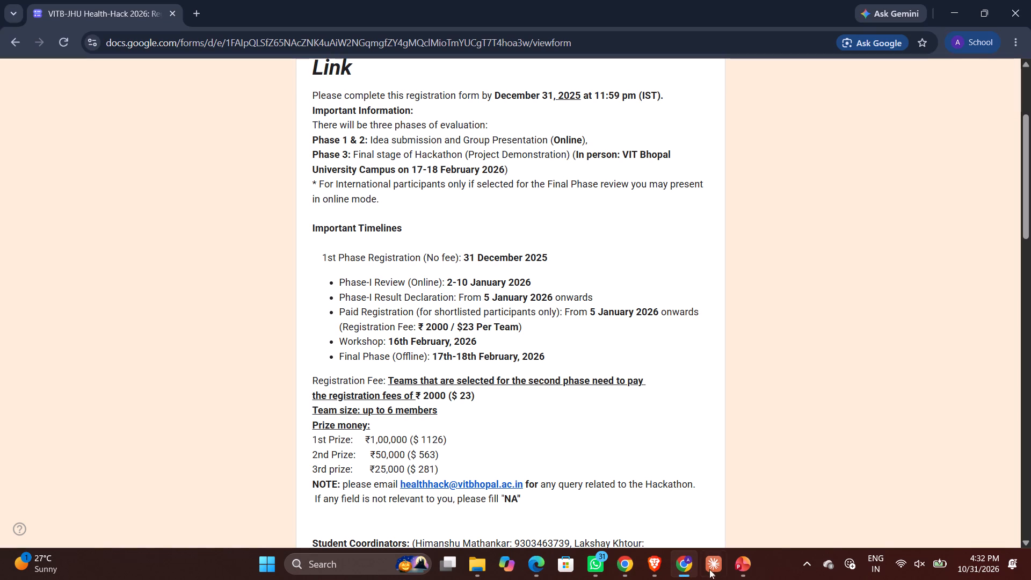
click(737, 562)
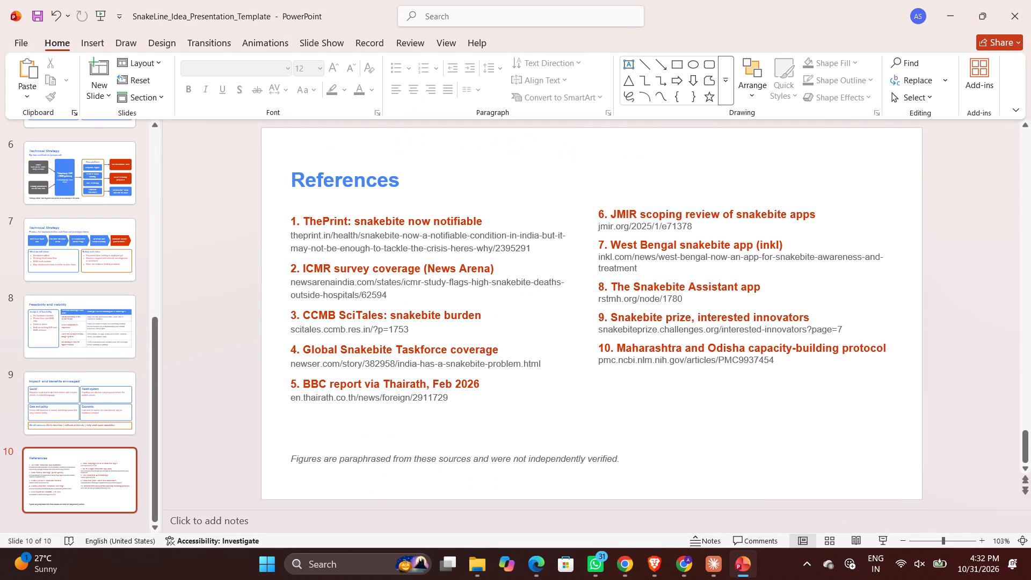
key(Up)
key(Down)
In Edge, test the West Bengal snakebite app link on page 7 of the Rural Health Hackathon Brief PDF, then return to the PDF.
click(548, 565)
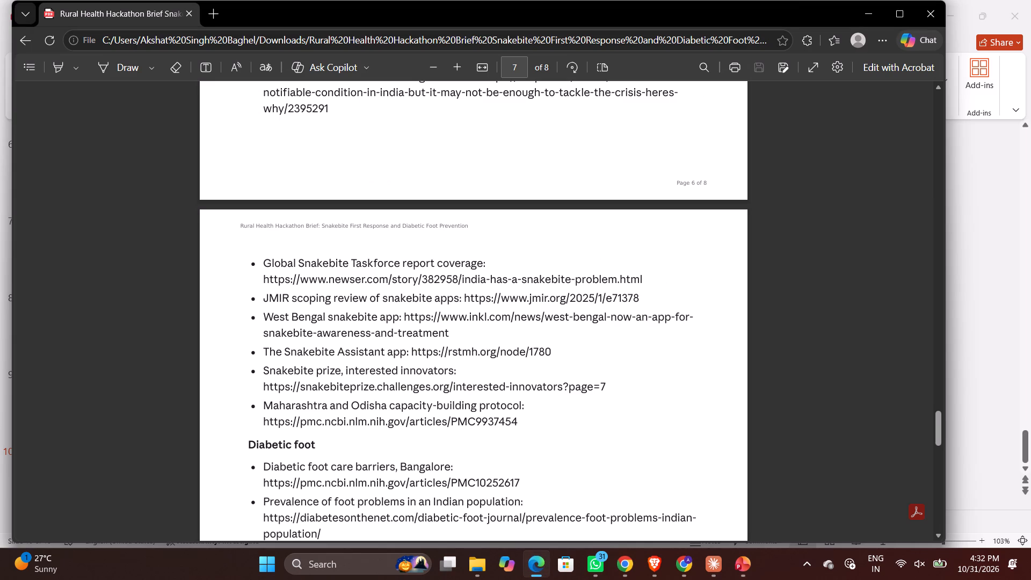
drag(452, 331, 408, 311)
click(454, 335)
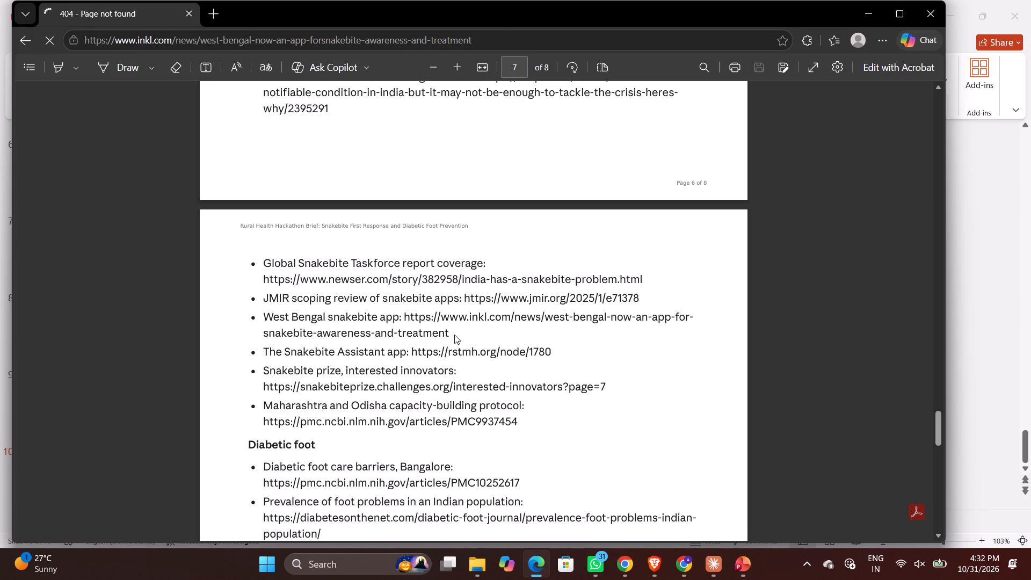
drag(454, 335, 594, 245)
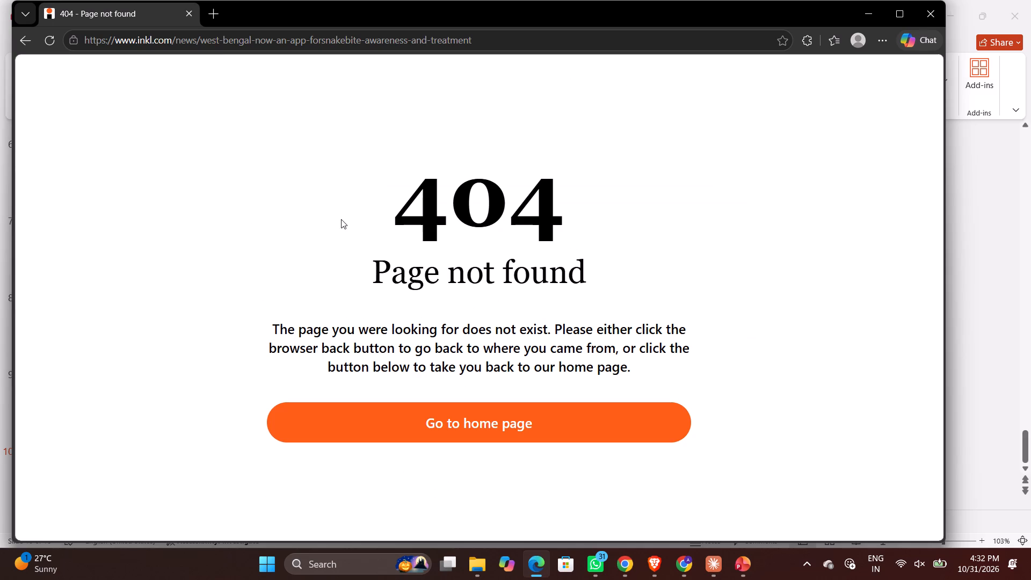
click(28, 38)
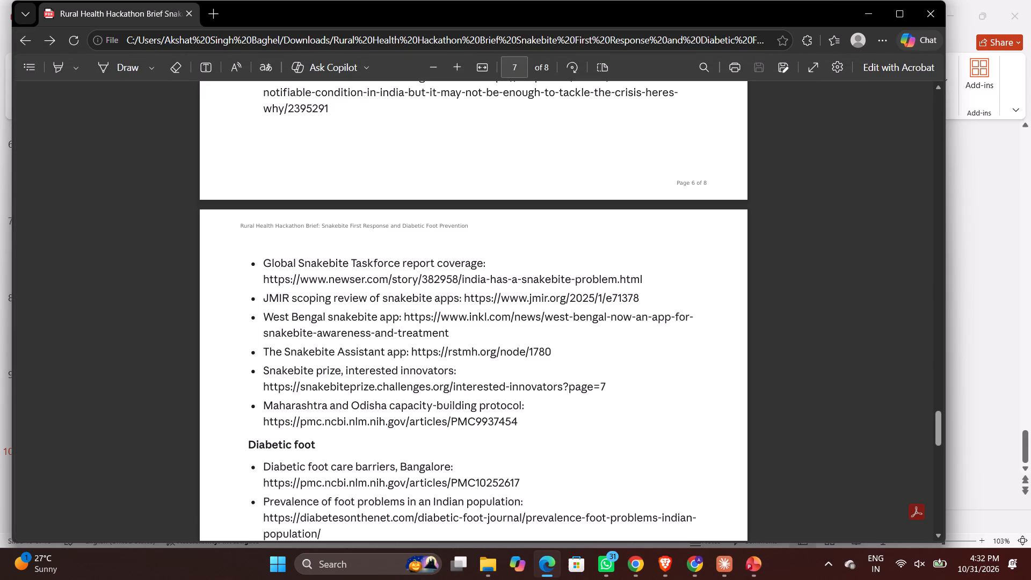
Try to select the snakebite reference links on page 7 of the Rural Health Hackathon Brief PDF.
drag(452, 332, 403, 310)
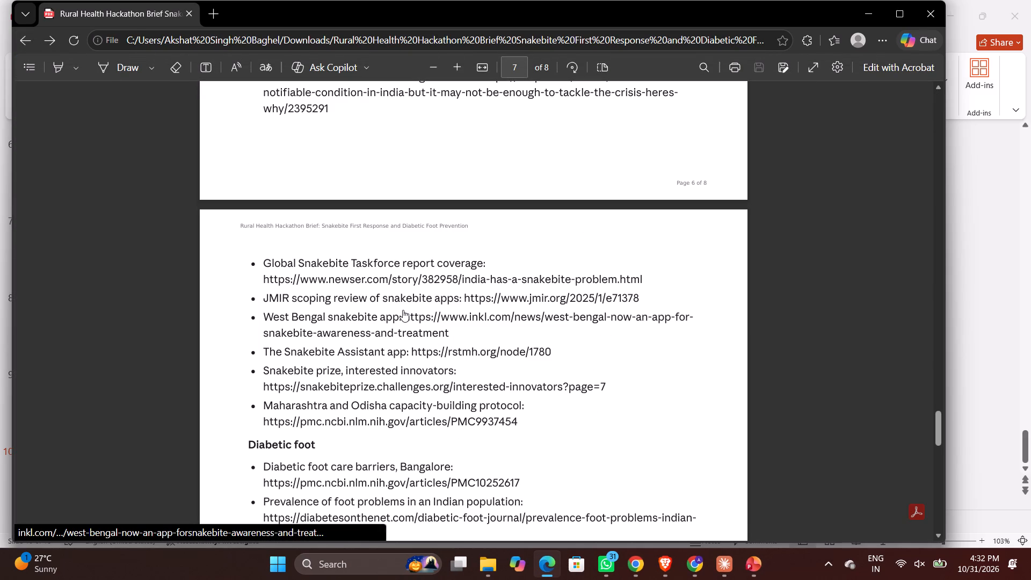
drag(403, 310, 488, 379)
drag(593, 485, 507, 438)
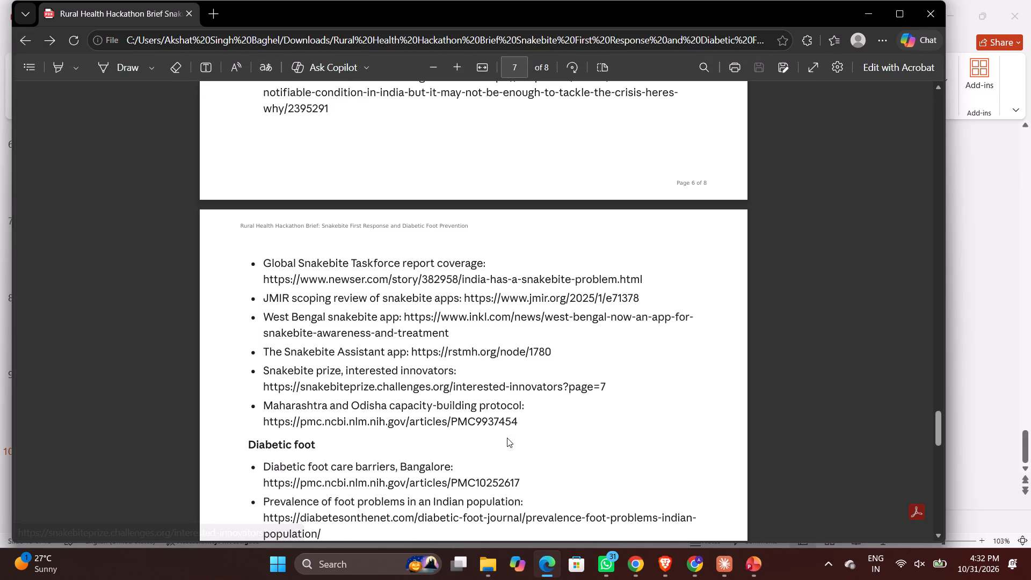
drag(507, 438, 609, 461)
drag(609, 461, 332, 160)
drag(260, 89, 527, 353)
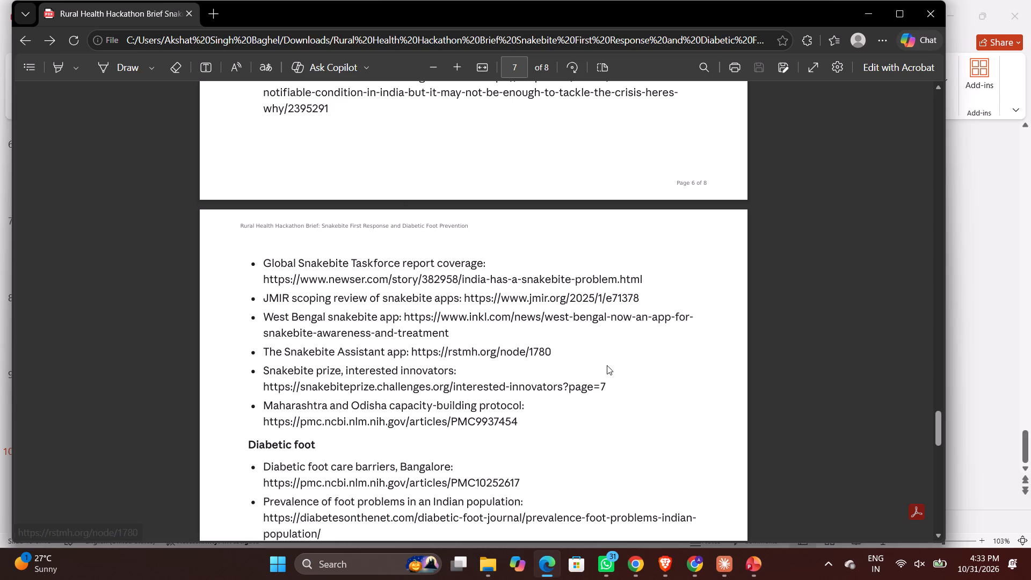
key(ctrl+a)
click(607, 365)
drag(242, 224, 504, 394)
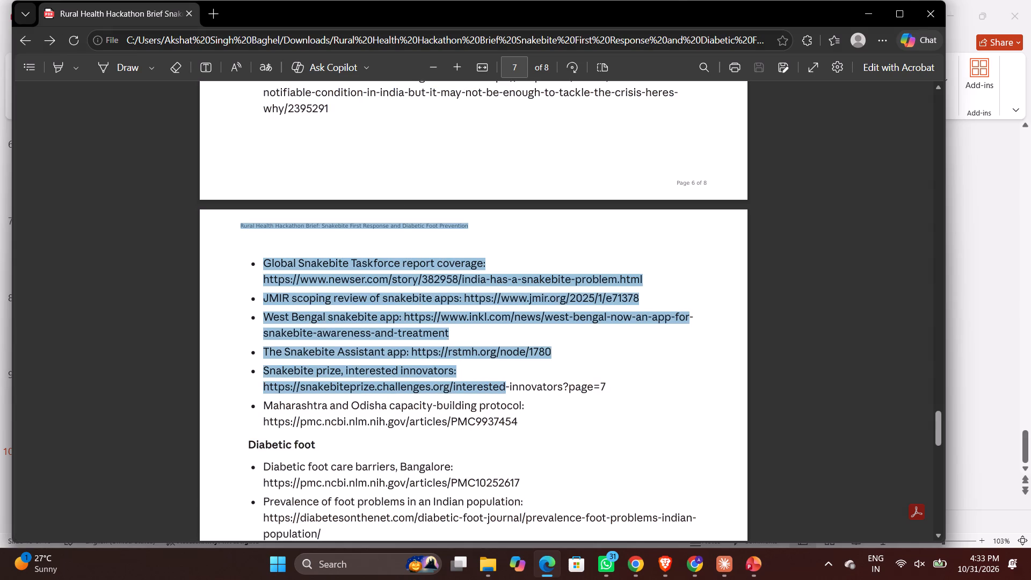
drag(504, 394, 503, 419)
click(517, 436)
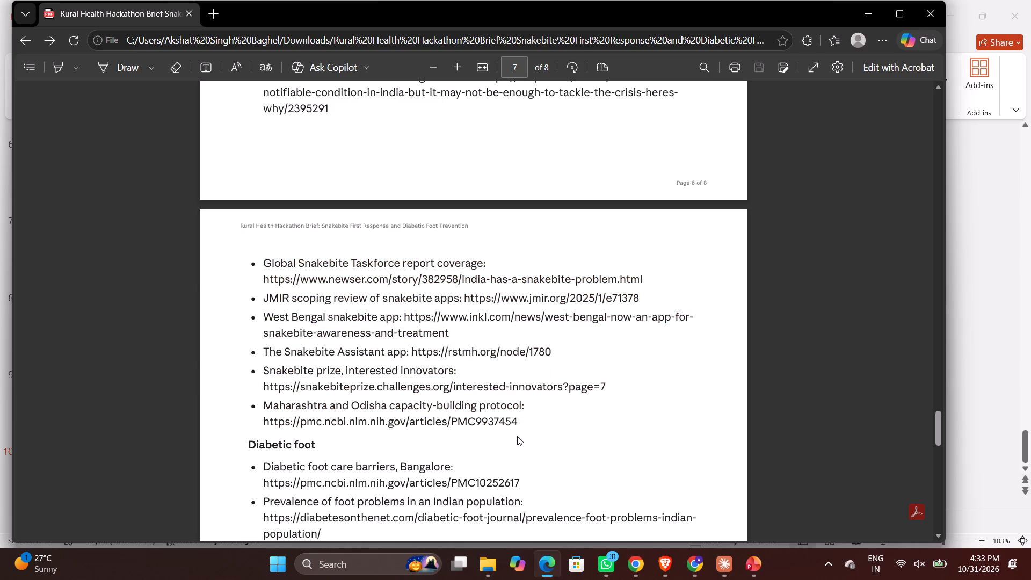
Switch to PowerPoint and review the References, Impact and benefits envisaged, and Problem statement slides.
click(751, 578)
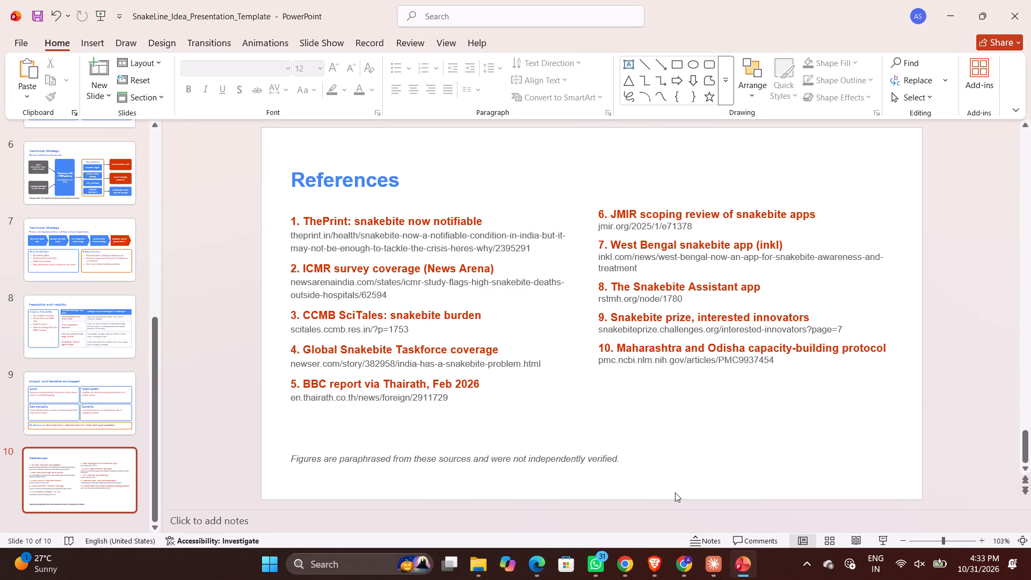
click(599, 360)
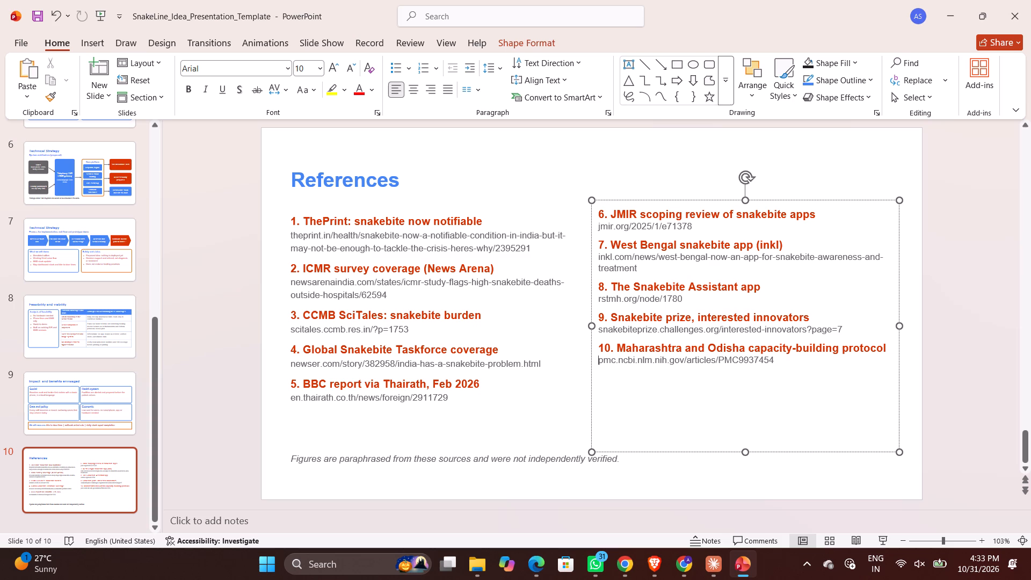
click(111, 434)
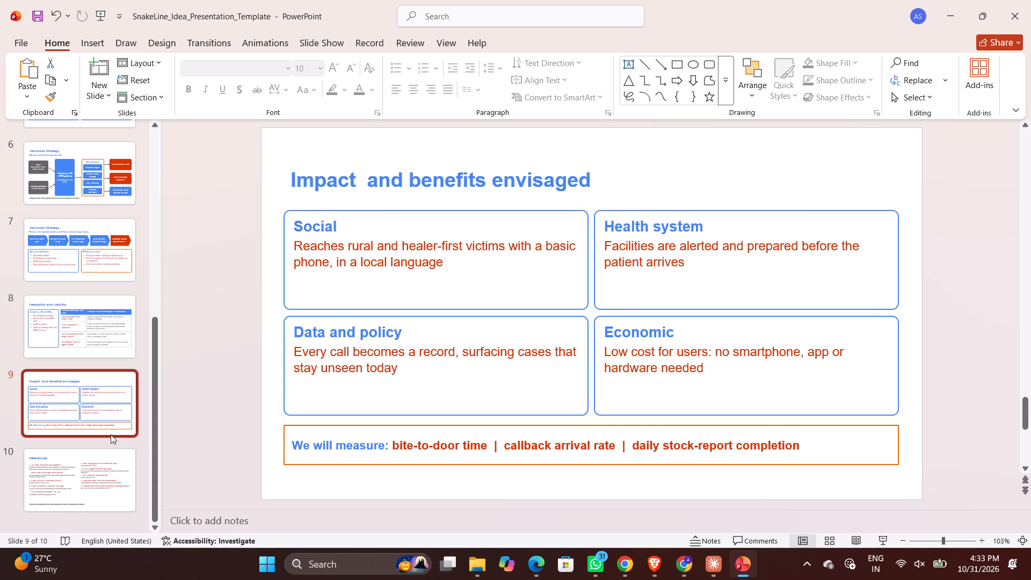
scroll(51, 410, down, 4)
scroll(90, 386, up, 5)
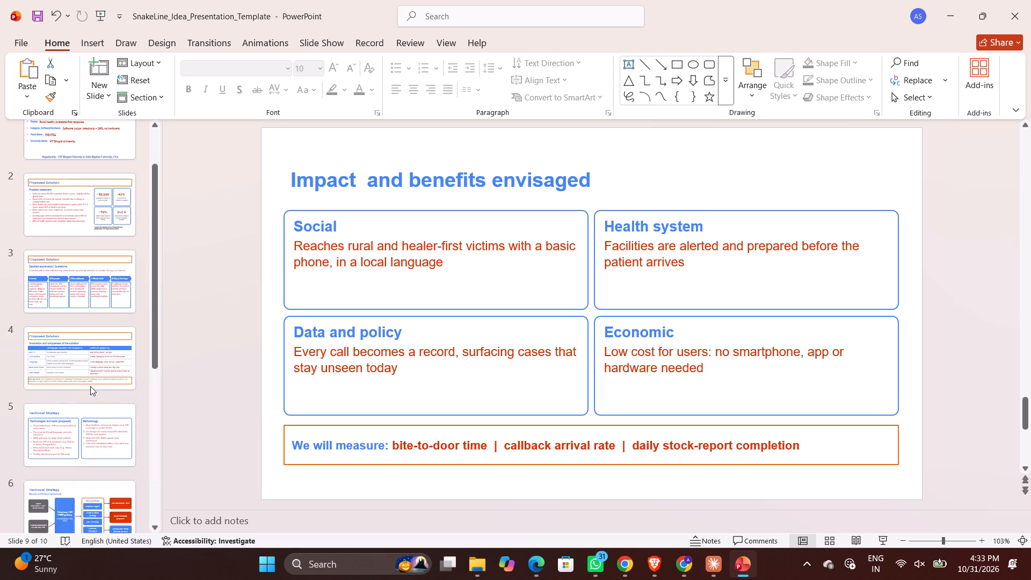
scroll(90, 386, up, 2)
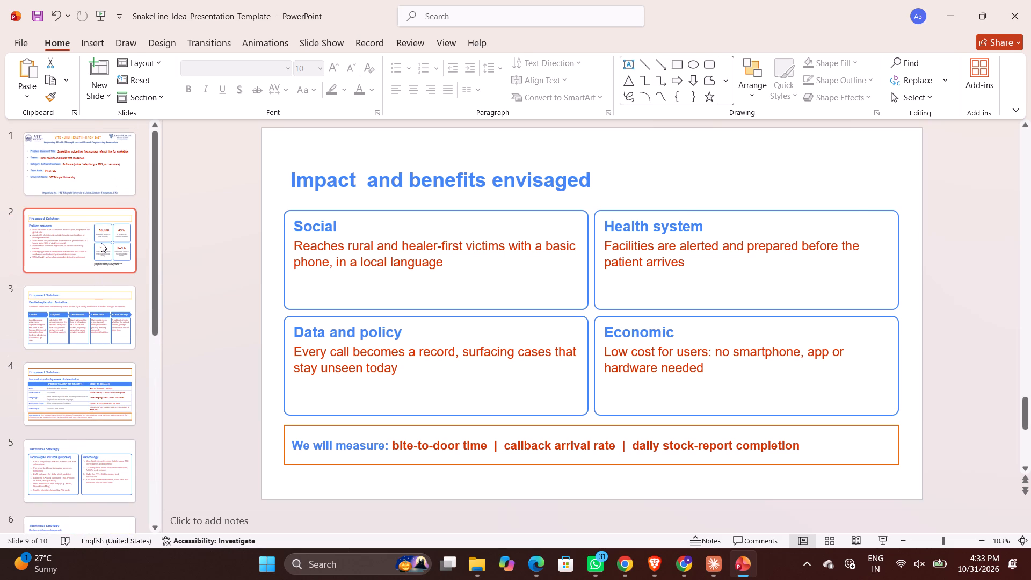
click(101, 243)
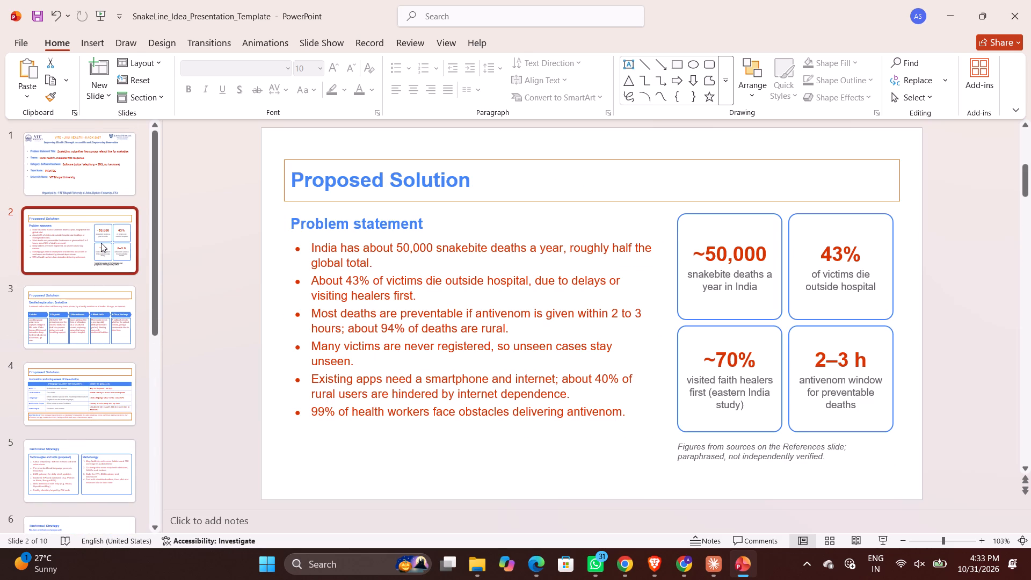
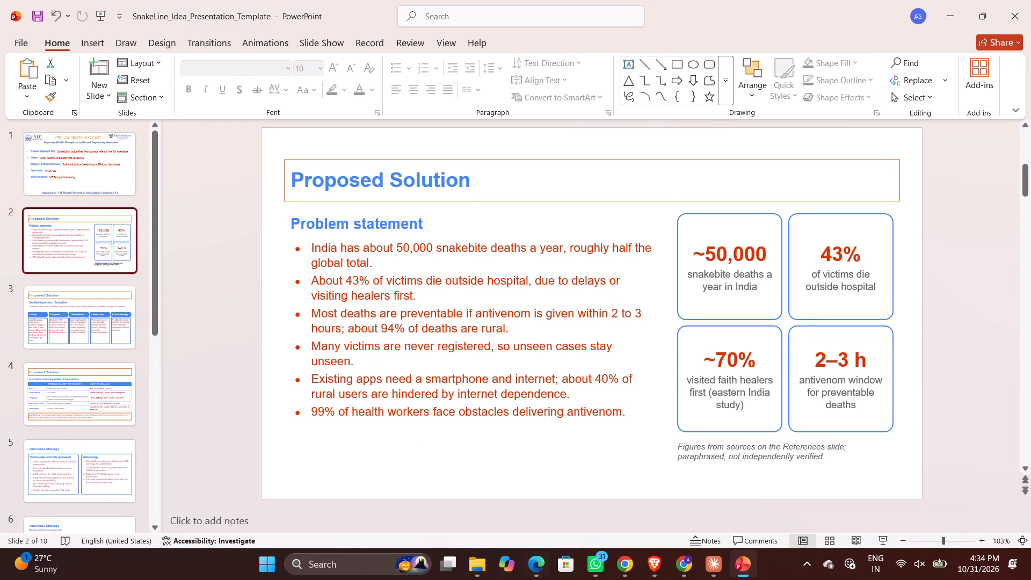
Move the Problem statement text box on slide 2 slightly down, away from the Proposed Solution title.
drag(662, 214, 663, 231)
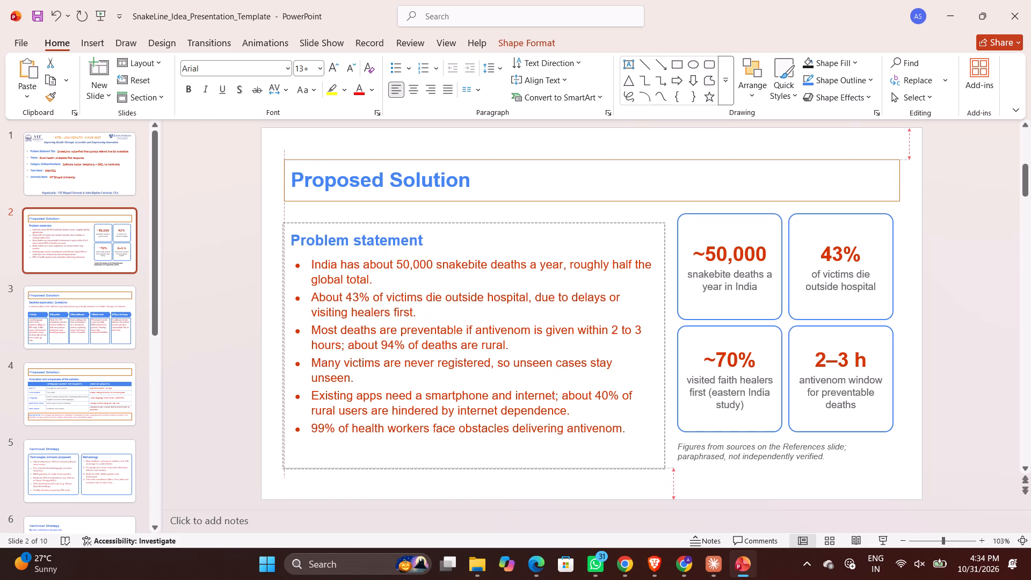
drag(663, 231, 663, 231)
click(463, 456)
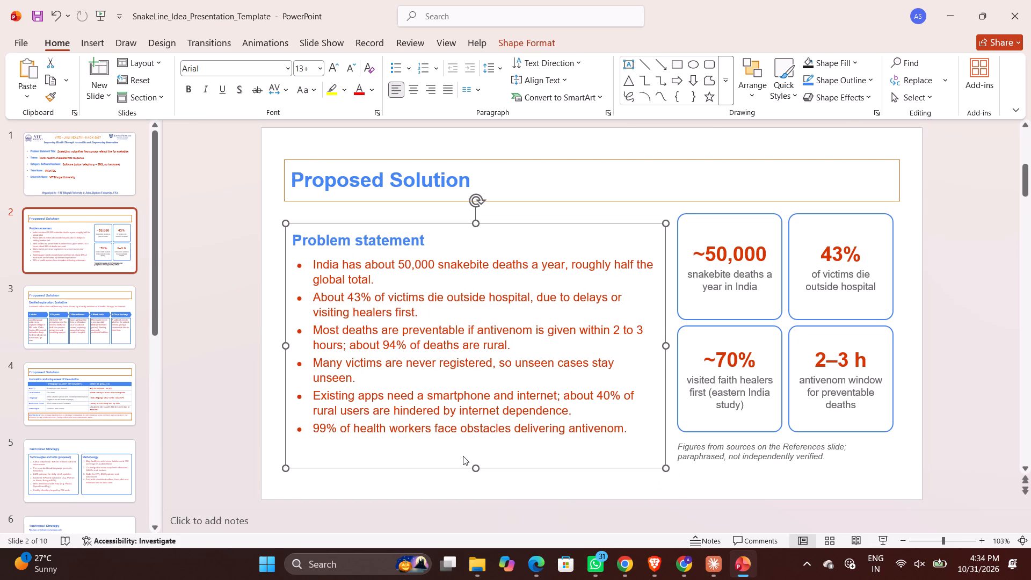
Set all text in the Problem statement box to 14 pt and shift the box slightly left.
click(515, 420)
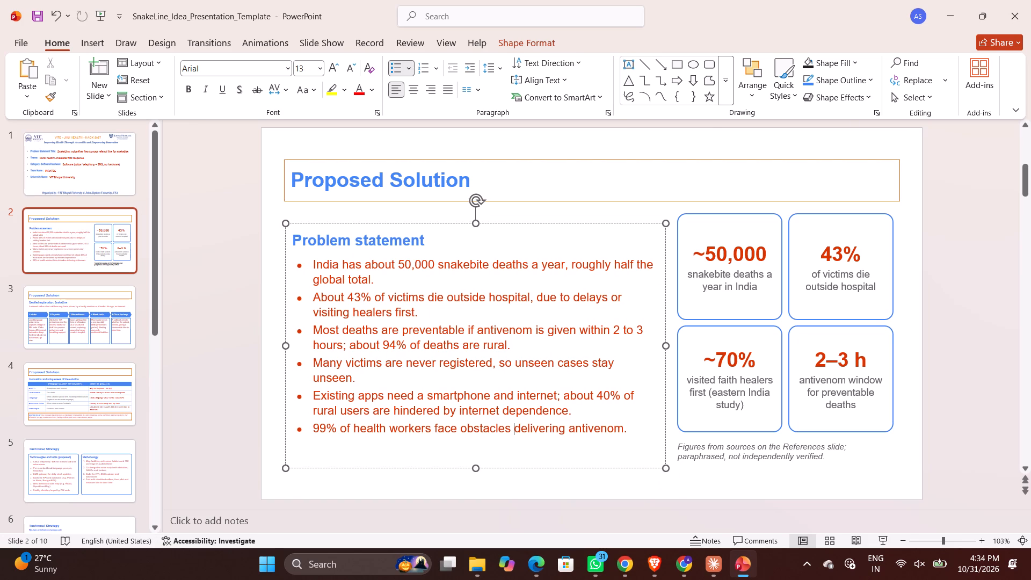
key(ctrl+a)
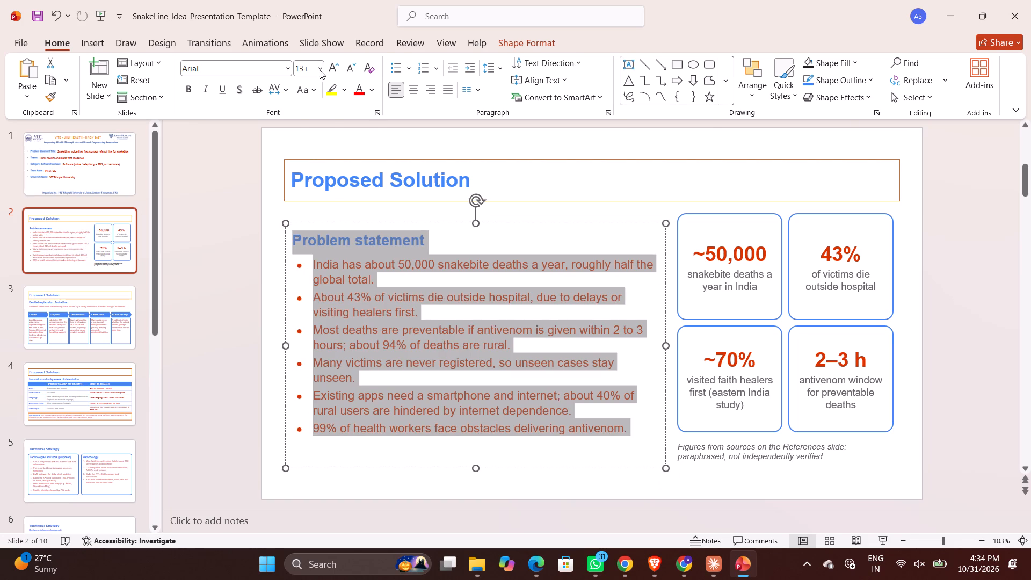
click(320, 69)
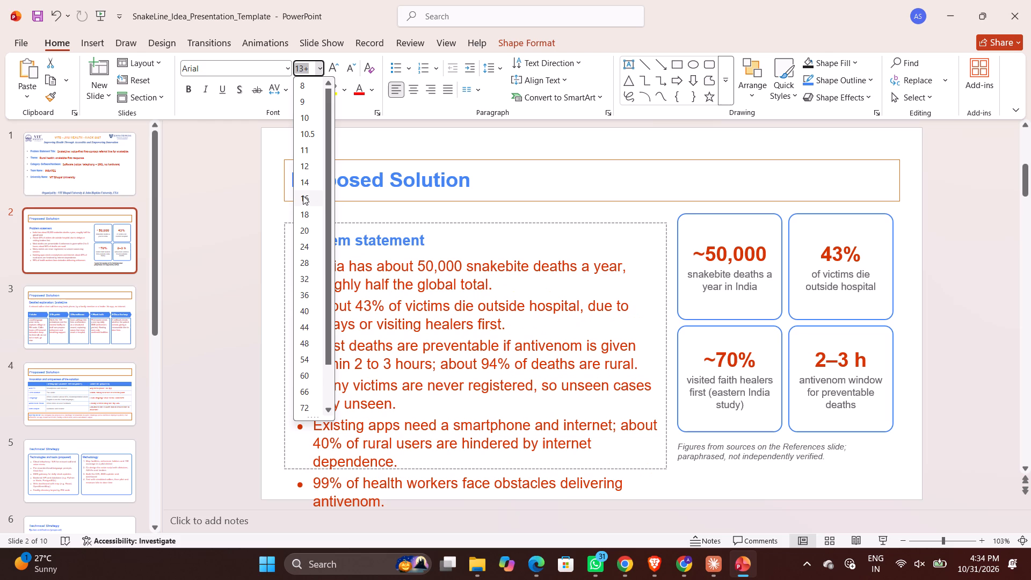
click(303, 186)
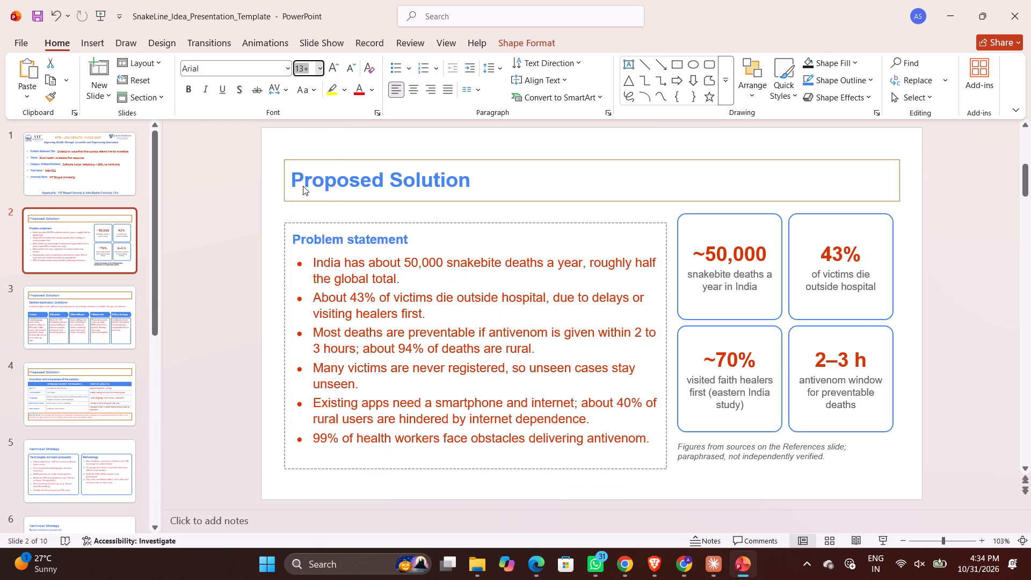
click(985, 277)
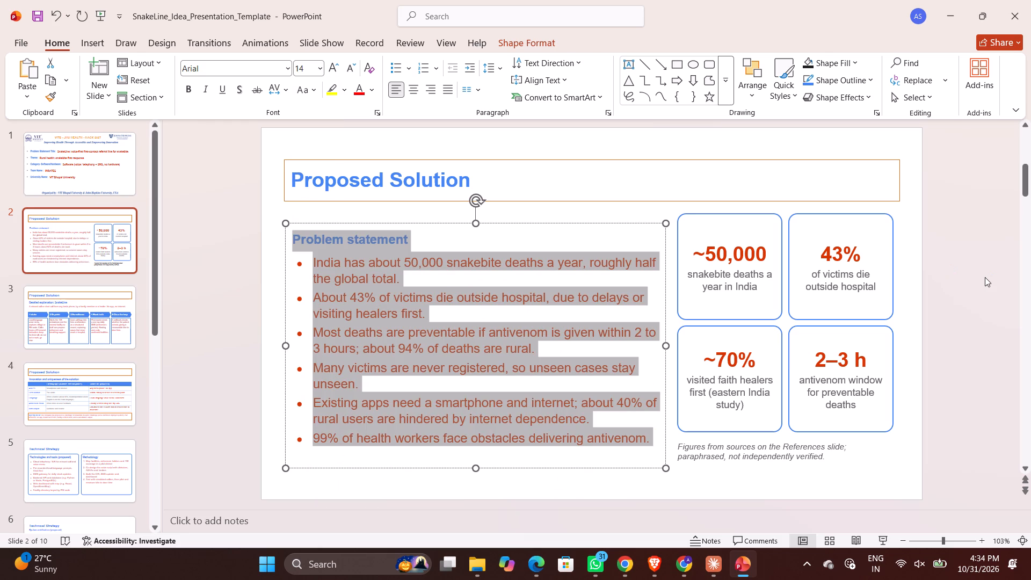
click(601, 389)
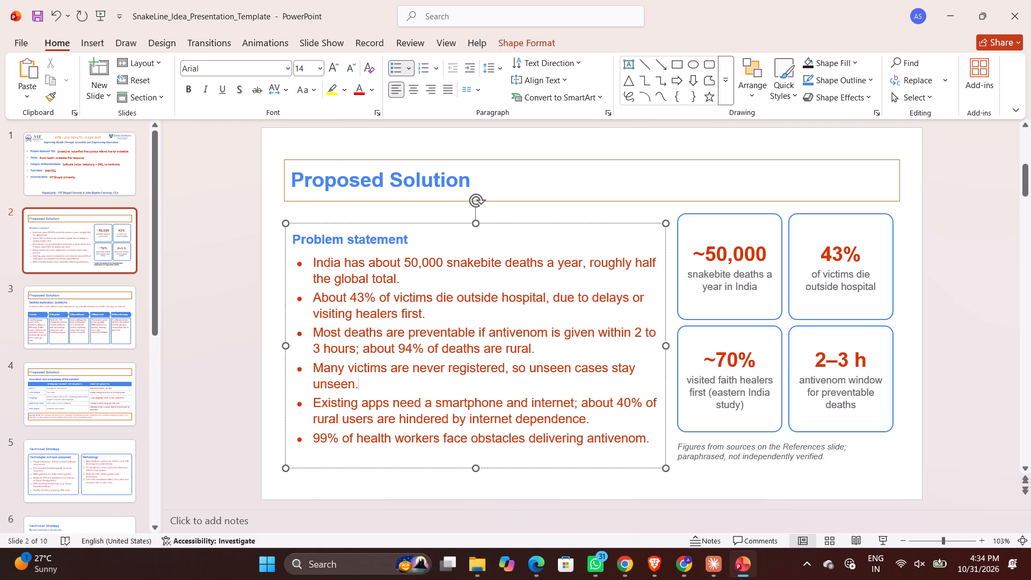
drag(562, 222, 554, 223)
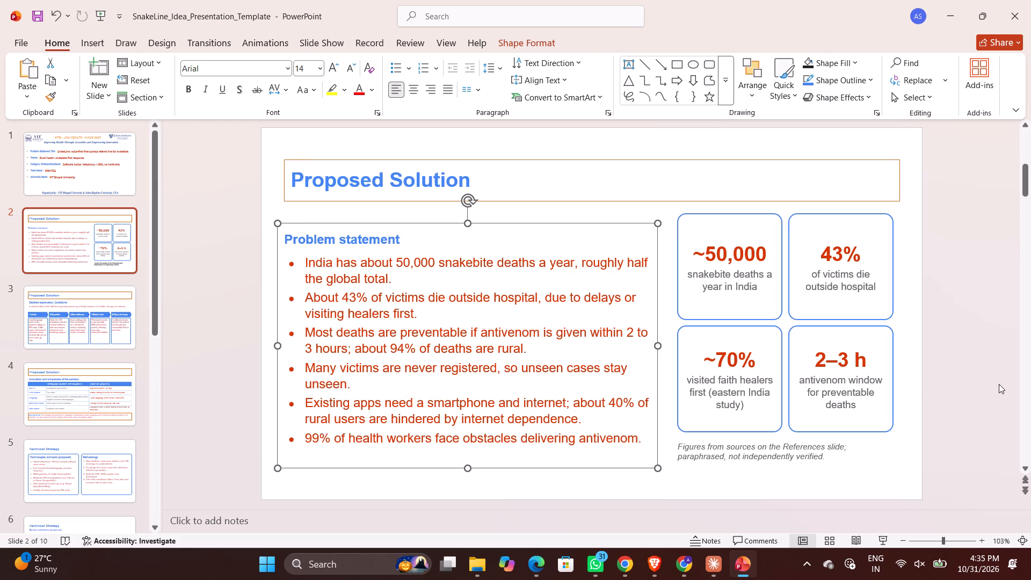
click(999, 384)
Move the italic sources note on slide 2 further down below the four statistic cards.
click(785, 444)
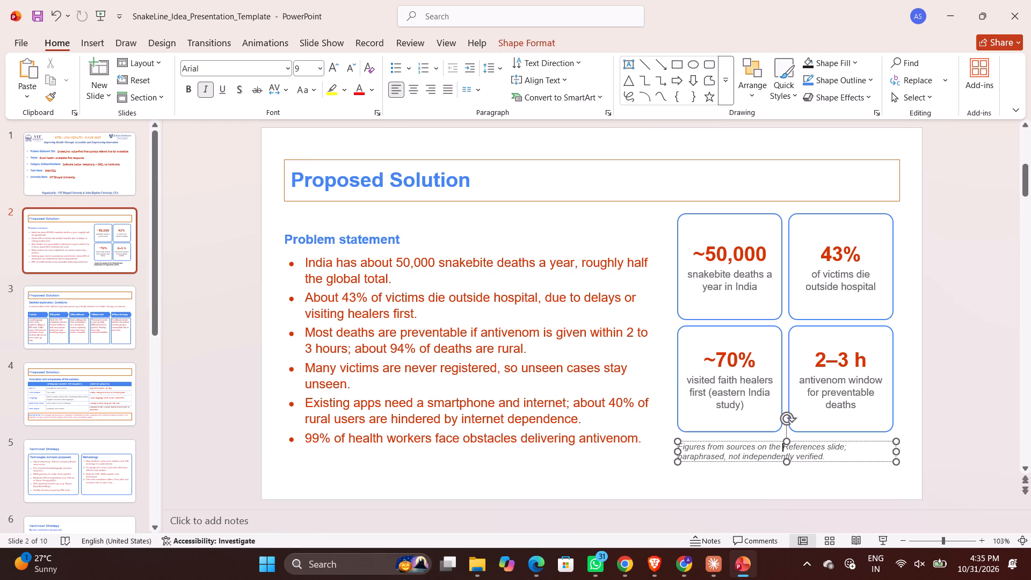
drag(843, 462, 842, 482)
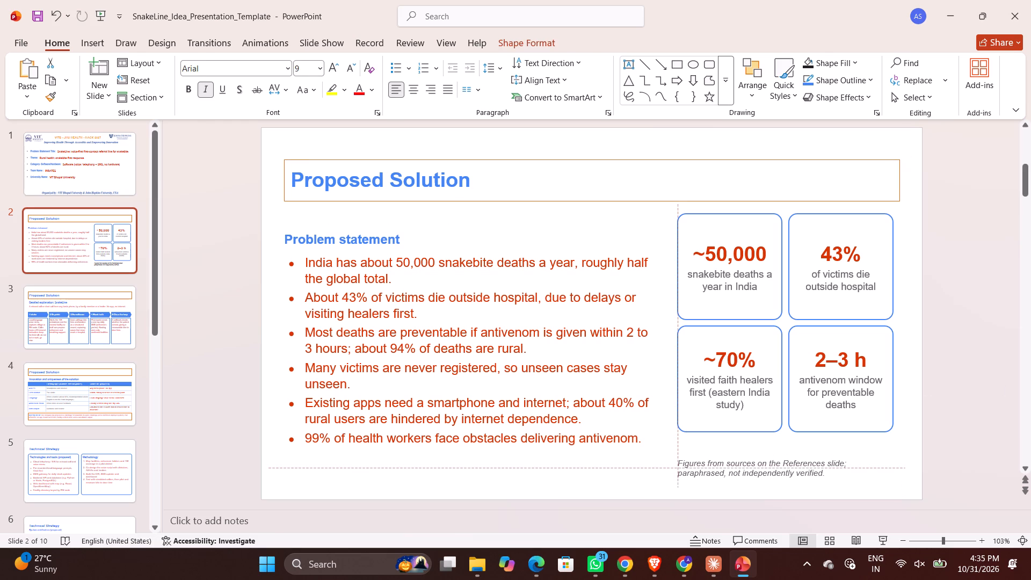
drag(842, 482, 848, 490)
click(821, 371)
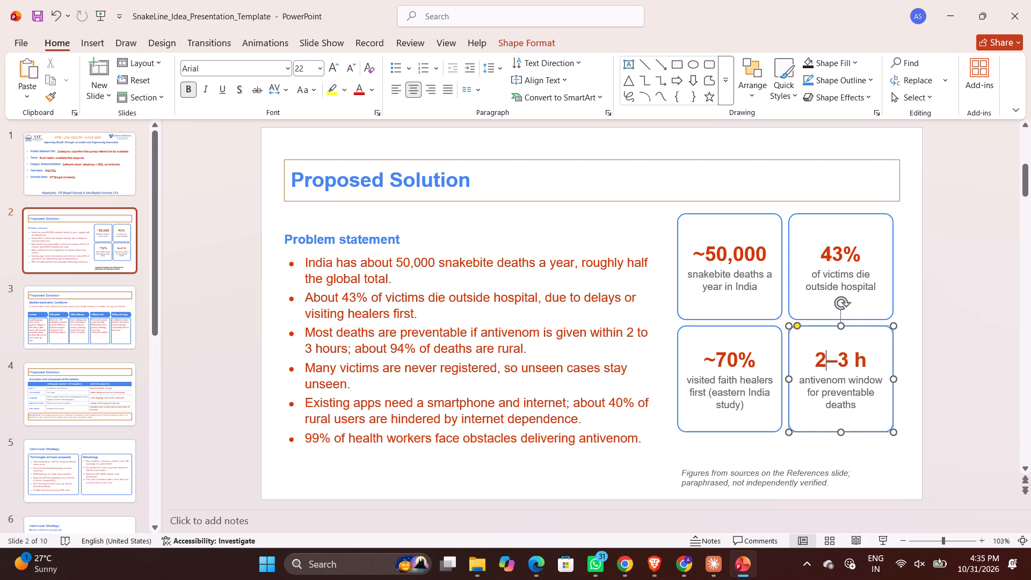
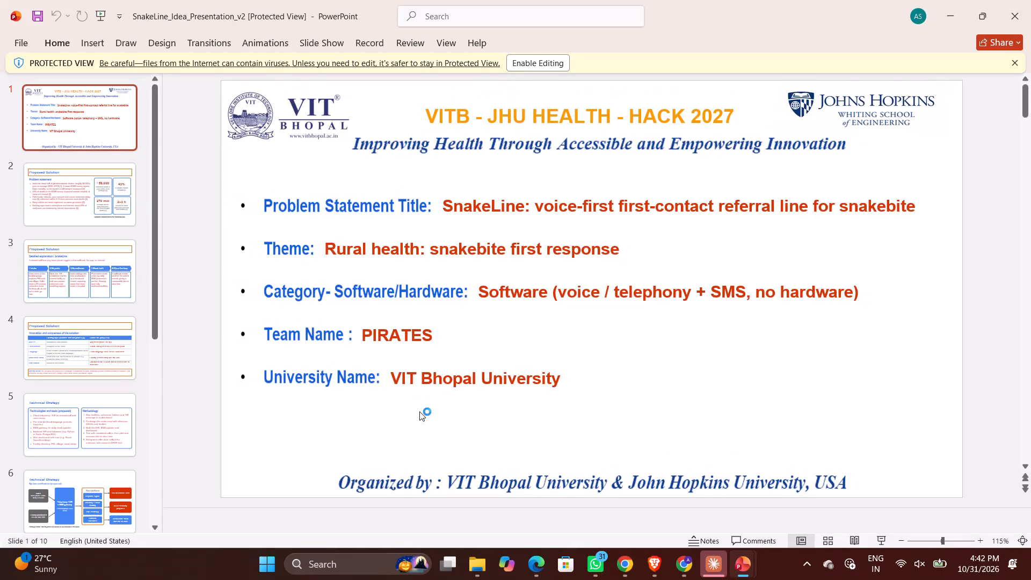
Look through all the slides of SnakeLine_Idea_Presentation_v2 from the title slide to References, then close that presentation.
key(Down)
key(Down)
key(Up)
key(Down)
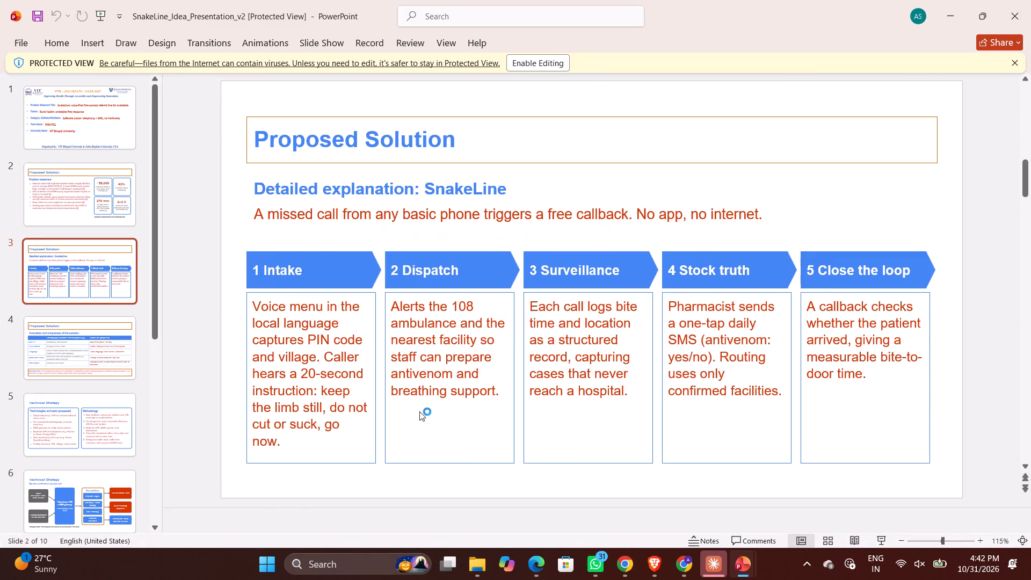
key(Down)
key(Down)
key(Down)
key(Down)
key(Down)
key(Down)
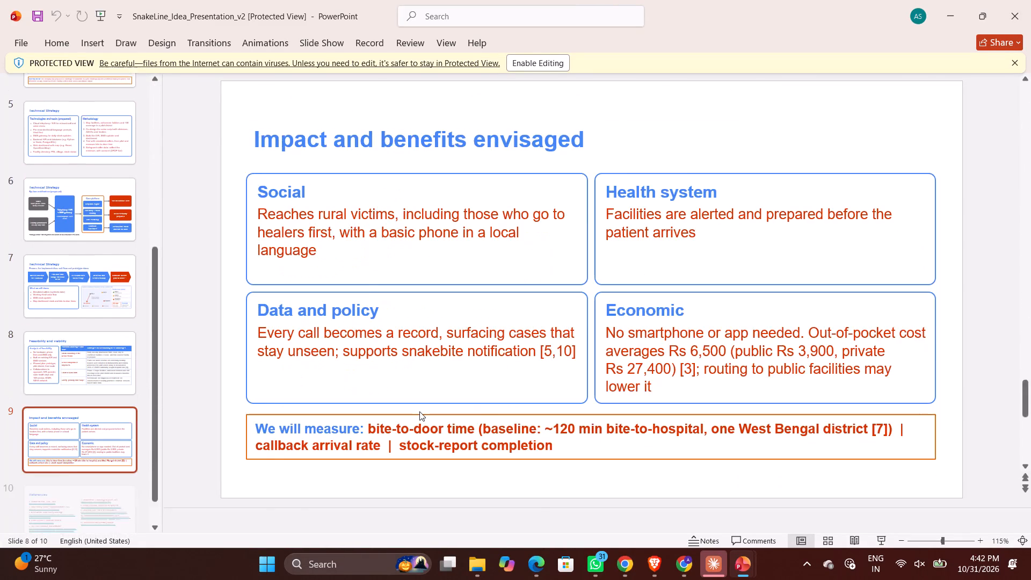
key(Down)
key(Down)
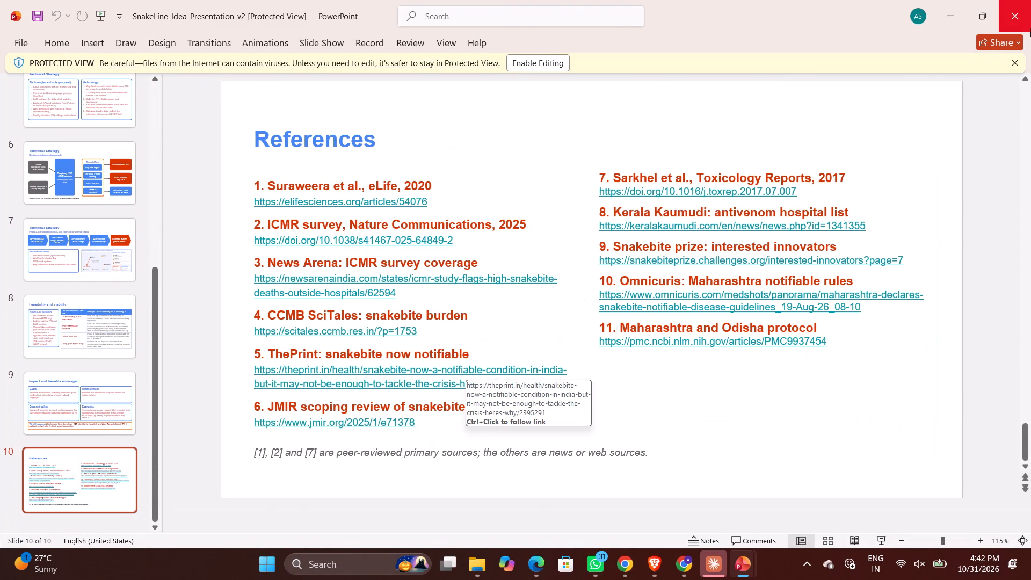
click(1030, 28)
Switch to the Chrome browser.
click(629, 577)
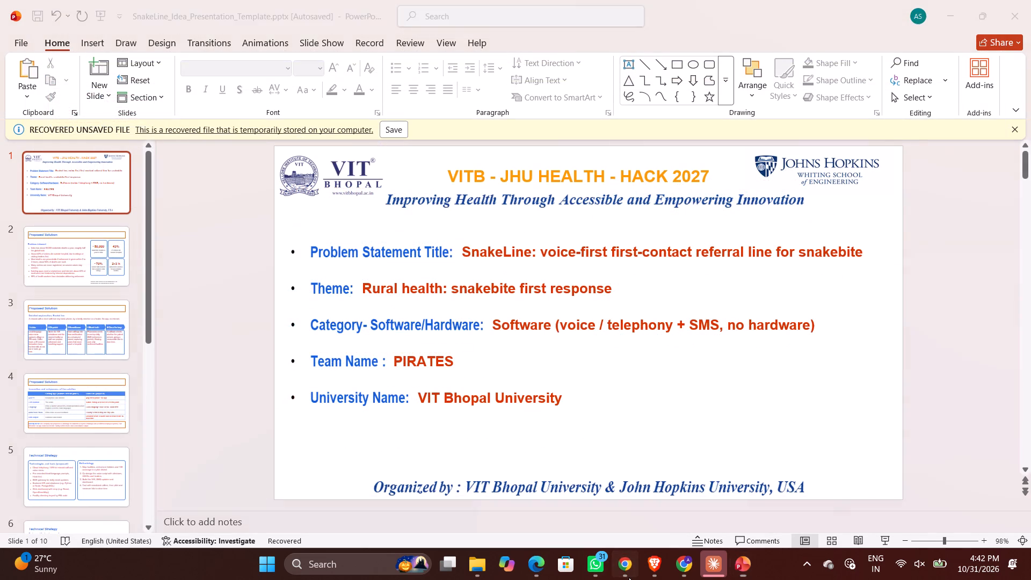
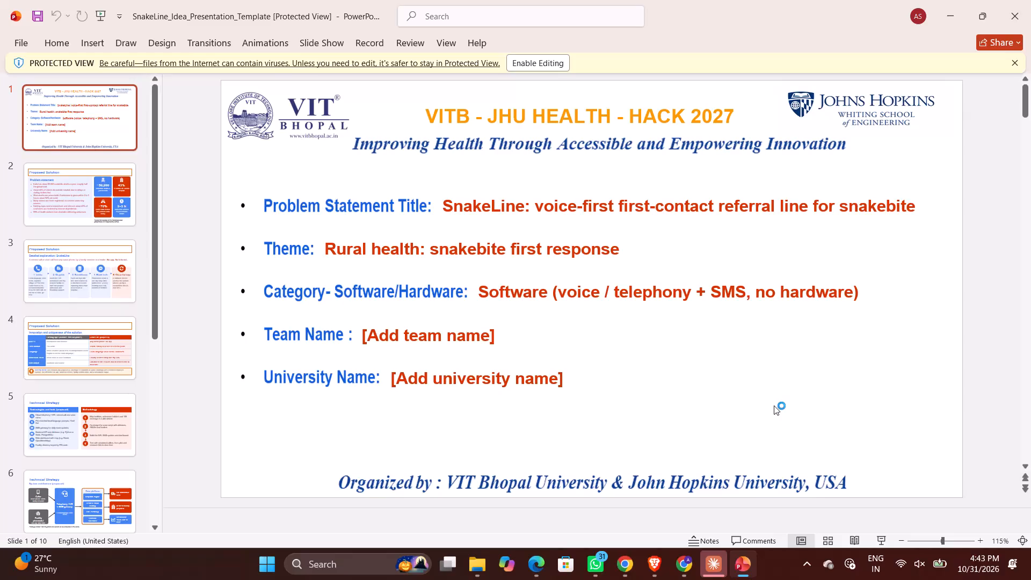
Look through all the slides of SnakeLine_Idea_Presentation_Template from the title slide to References.
key(Down)
key(Down)
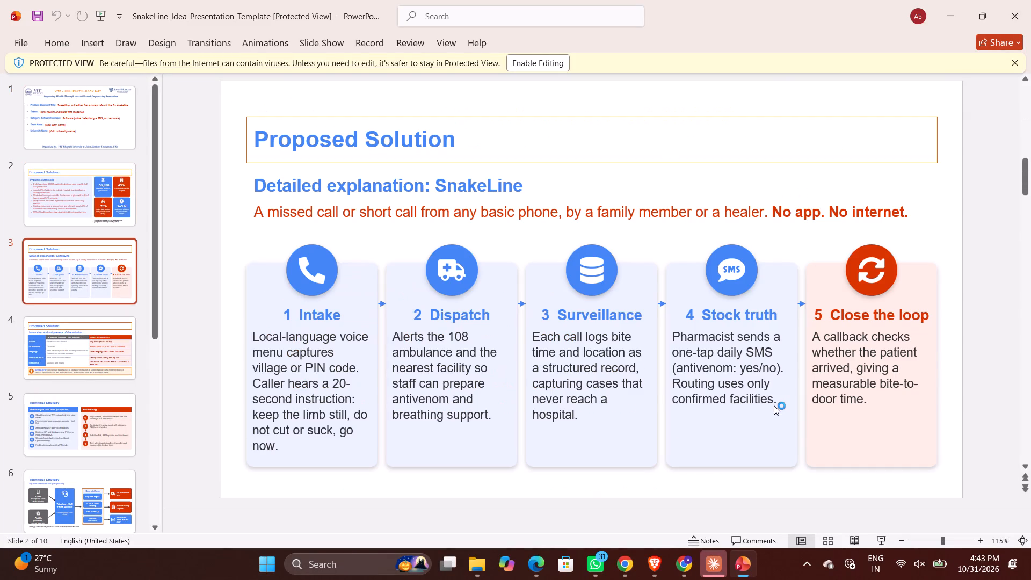
key(Down)
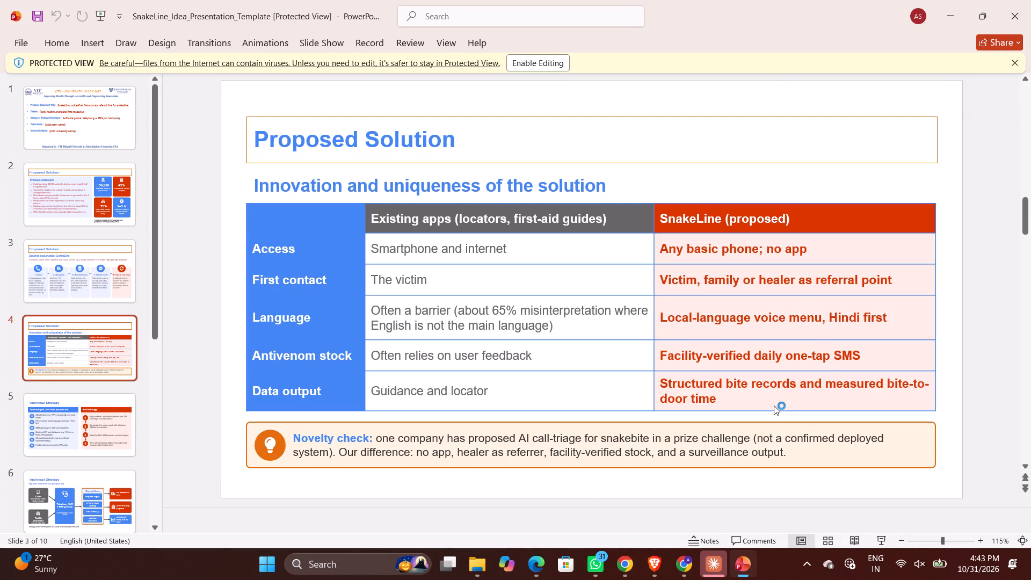
key(Down)
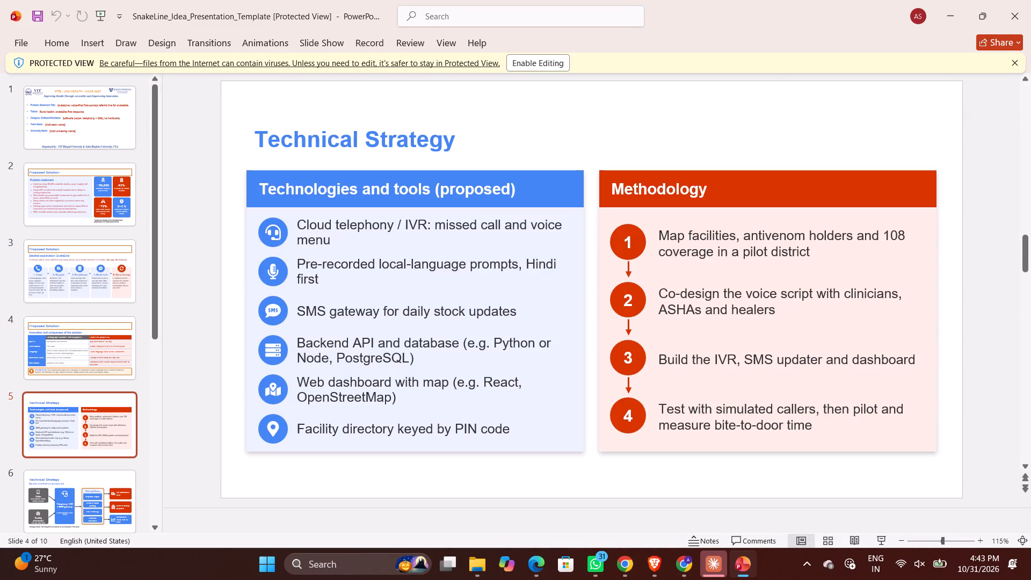
key(Down)
key(Down)
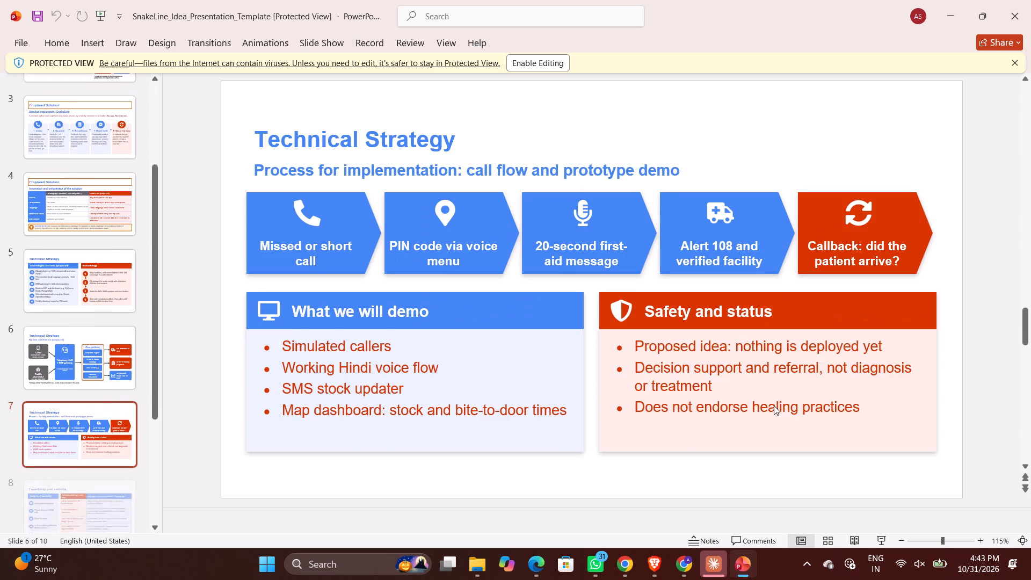
key(Down)
key(Up)
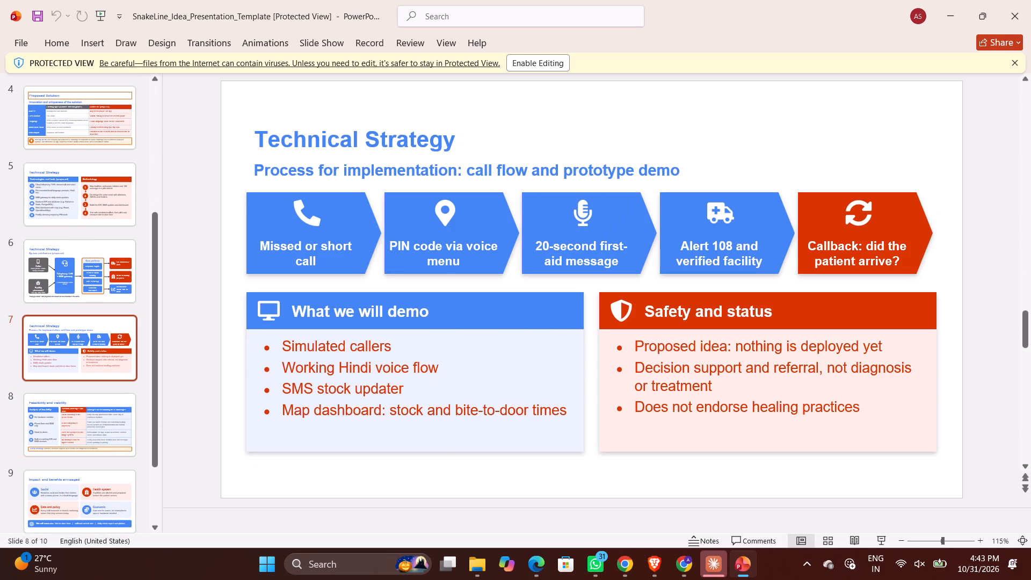
key(Down)
key(Down)
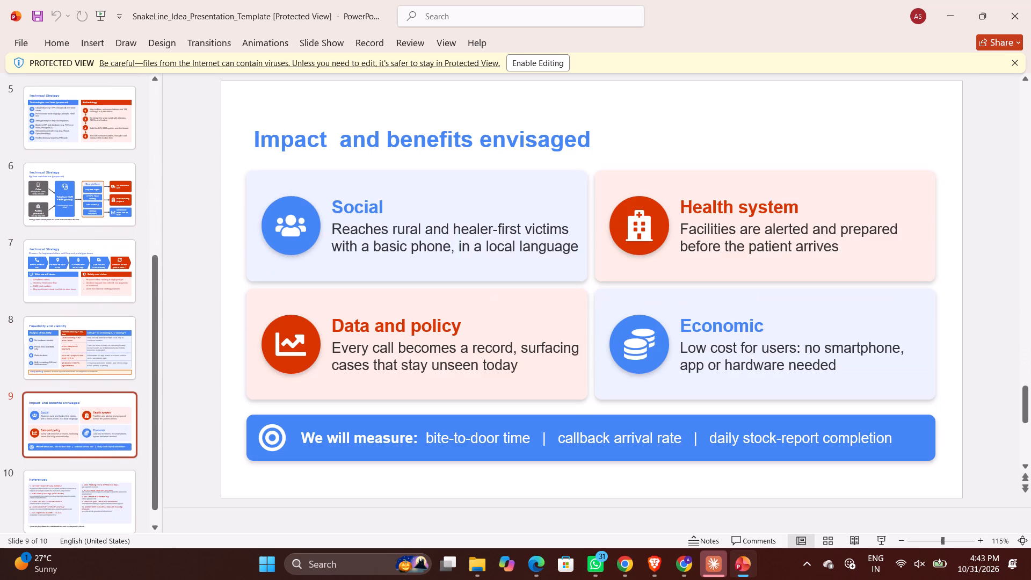
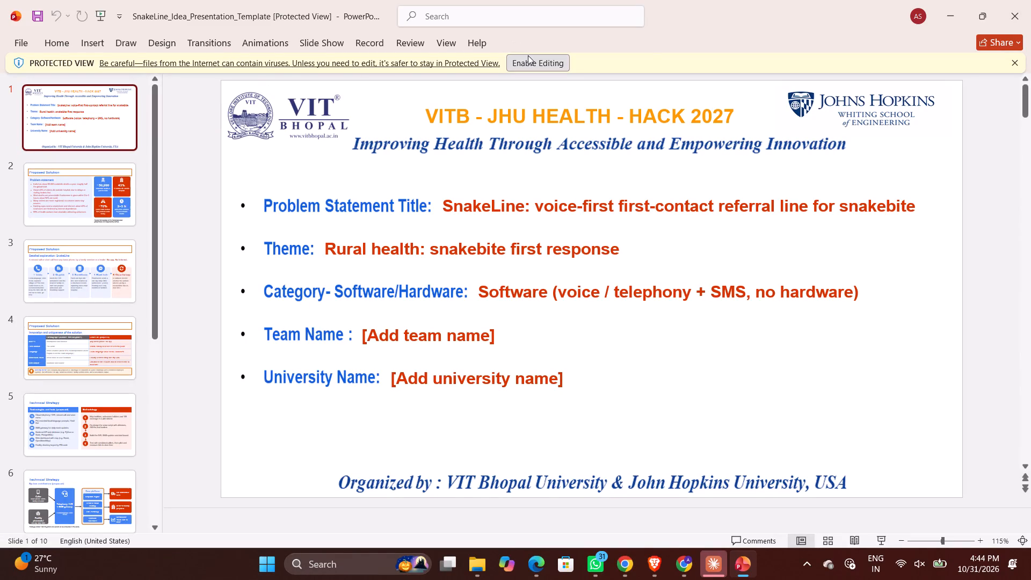
Replace the "[Add team name]" placeholder on the title slide with the team name PIRATES.
click(523, 349)
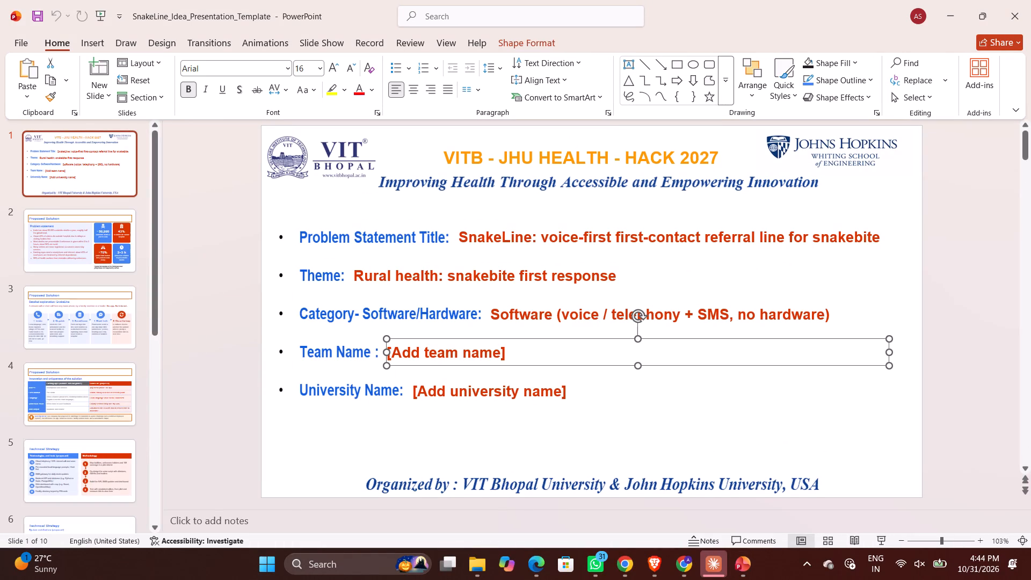
key(BackSpace)
key(ctrl+z)
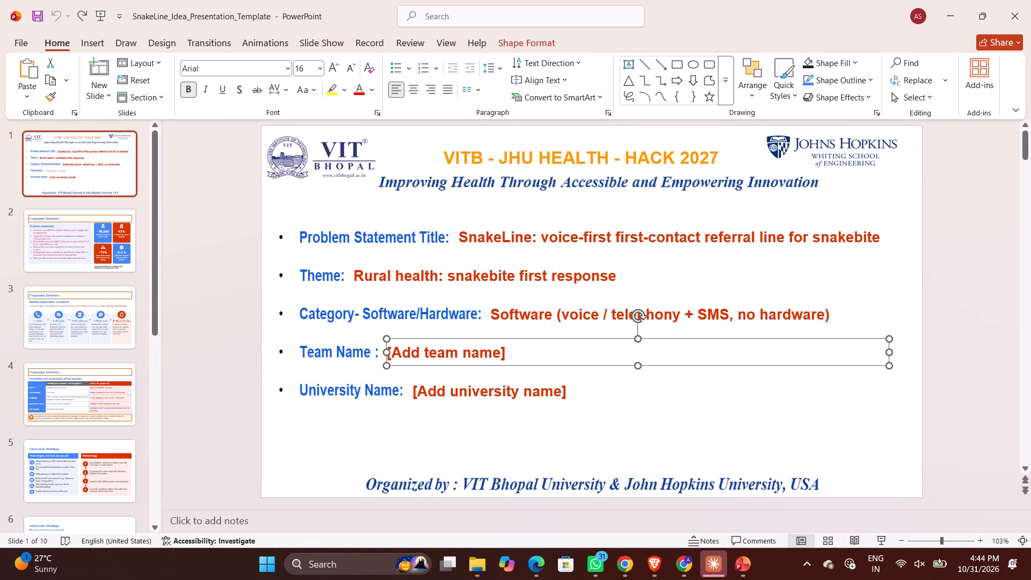
click(500, 354)
click(510, 354)
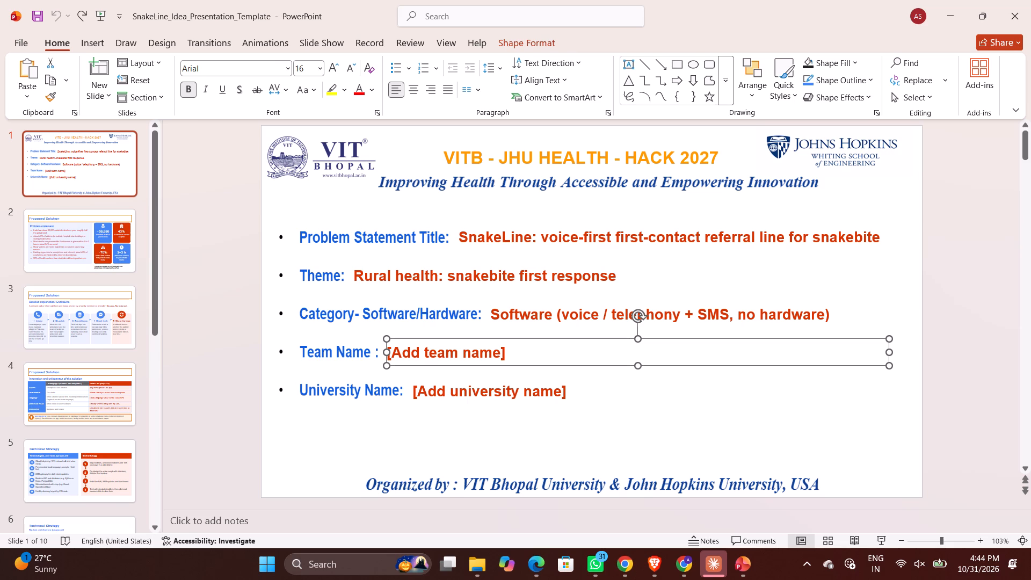
double_click(510, 354)
key(BackSpace)
key(BackSpace)
key(BackSpace)
key(BackSpace)
key(BackSpace)
key(BackSpace)
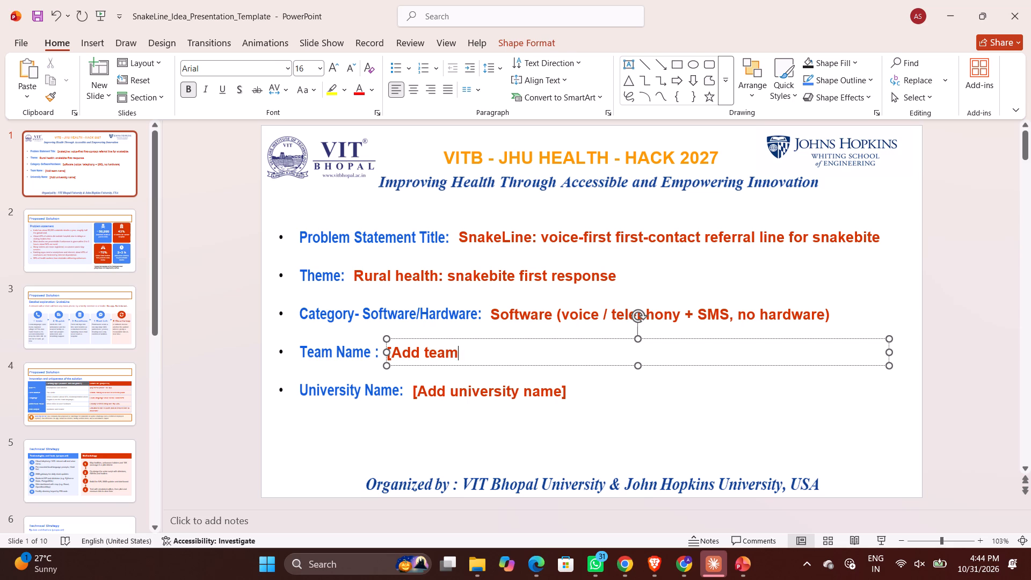
key(BackSpace)
key(BackSpace)
key(BackSpace)
key(BackSpace)
key(BackSpace)
key(BackSpace)
key(BackSpace)
key(BackSpace)
key(BackSpace)
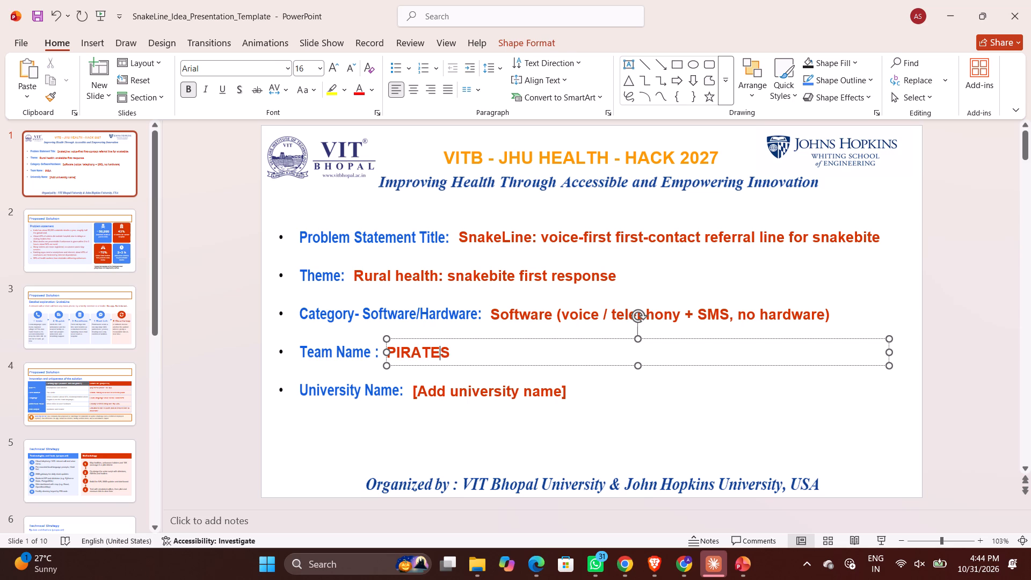
Replace the "[Add university name]" placeholder on the title slide with VIT Bhopal University.
click(579, 393)
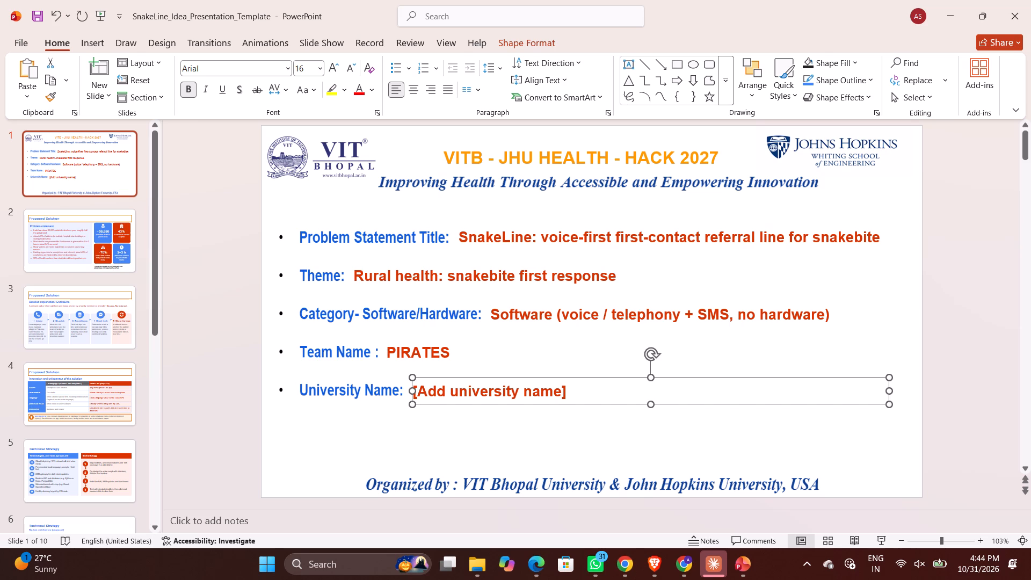
double_click(568, 388)
key(BackSpace)
key(BackSpace)
key(BackSpace)
key(BackSpace)
key(BackSpace)
key(BackSpace)
key(BackSpace)
key(BackSpace)
key(BackSpace)
key(BackSpace)
key(BackSpace)
key(BackSpace)
key(BackSpace)
key(BackSpace)
key(BackSpace)
key(BackSpace)
key(BackSpace)
key(BackSpace)
key(BackSpace)
key(BackSpace)
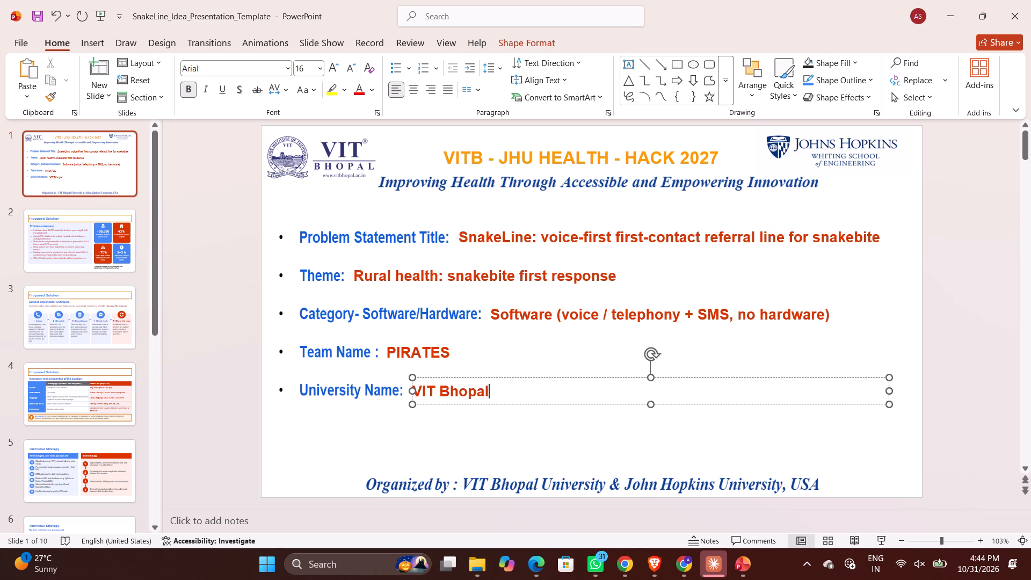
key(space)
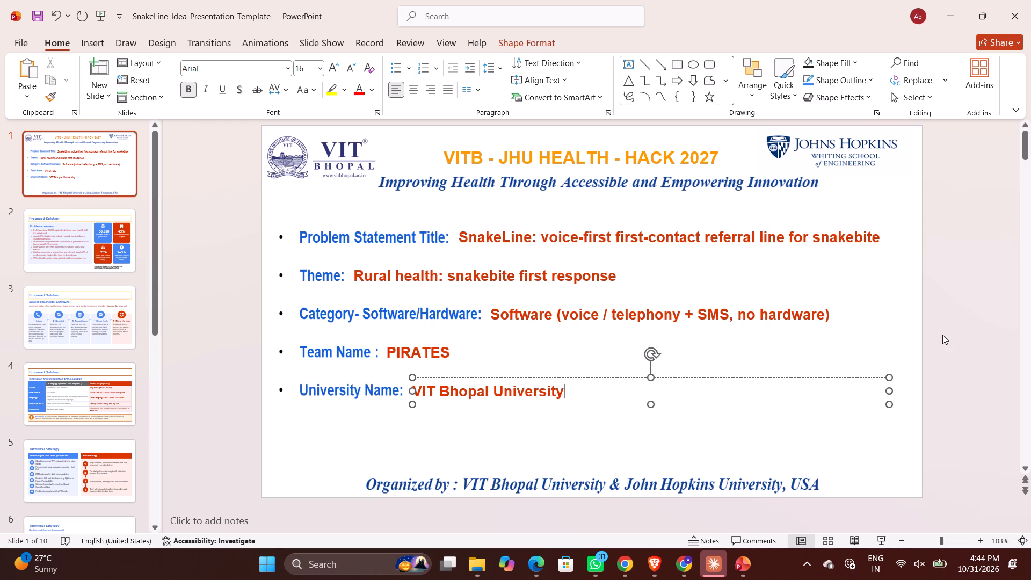
click(959, 337)
Save the SnakeLine_Idea_Presentation_Template presentation.
key(ctrl+s)
Look through the slides following the title slide, from the problem statement to References.
key(Down)
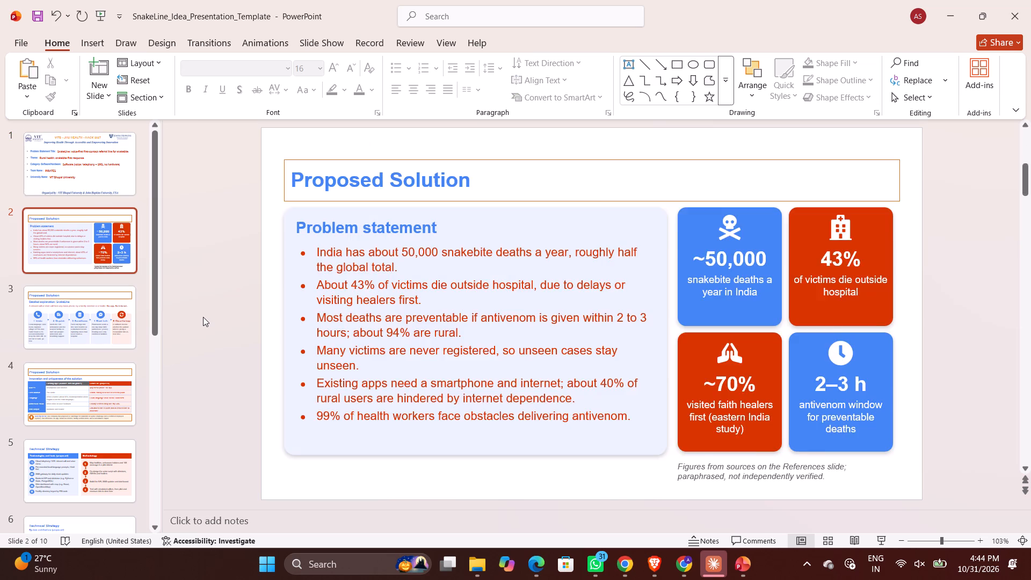
key(Down)
key(Down)
key(Down)
key(Down)
key(Down)
key(Down)
key(Down)
key(Down)
key(Down)
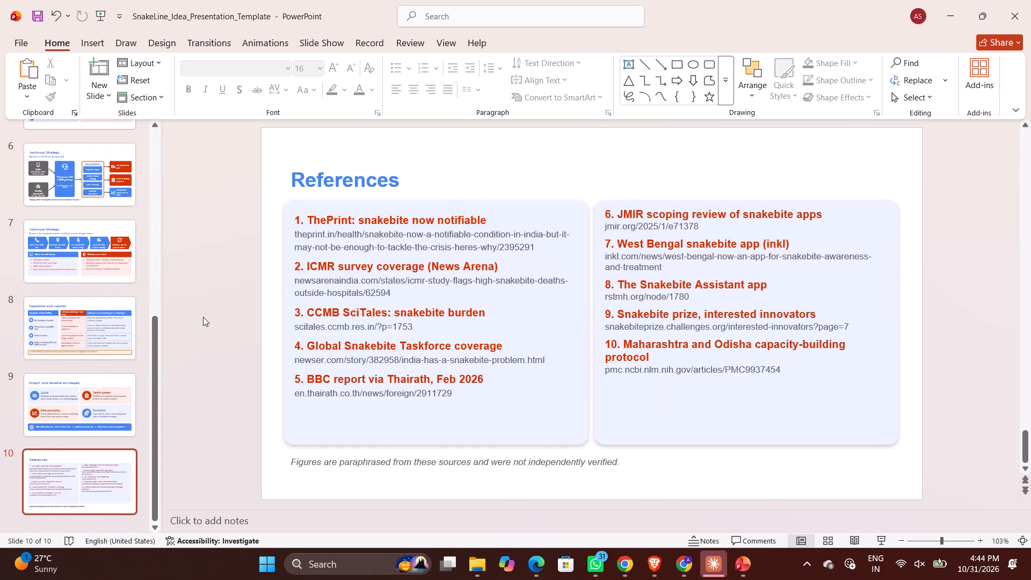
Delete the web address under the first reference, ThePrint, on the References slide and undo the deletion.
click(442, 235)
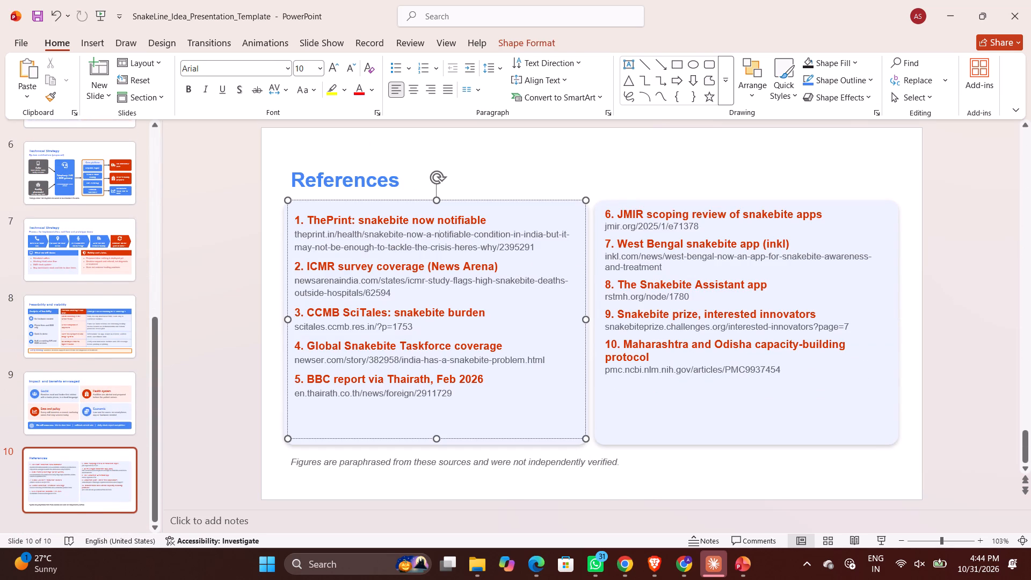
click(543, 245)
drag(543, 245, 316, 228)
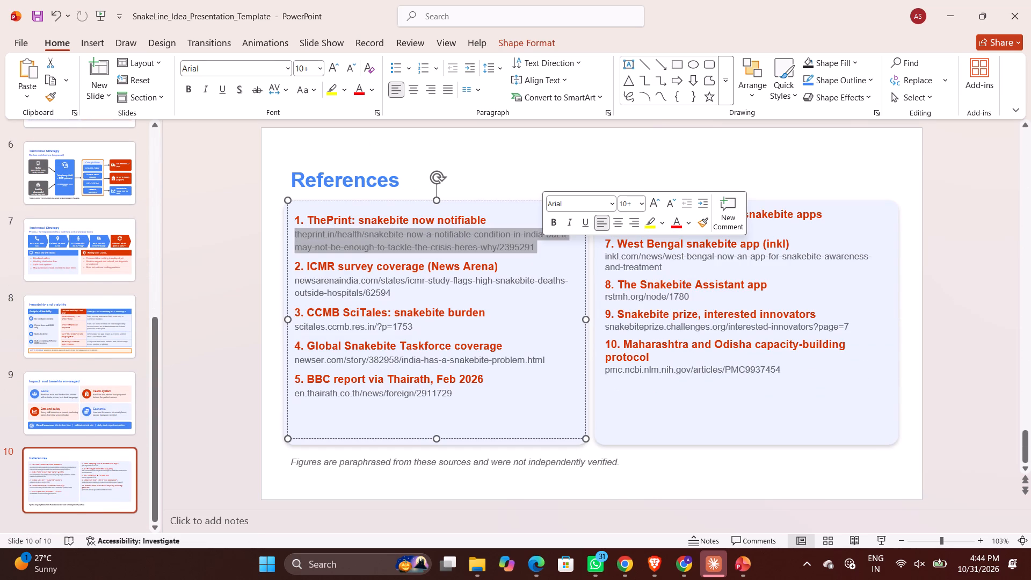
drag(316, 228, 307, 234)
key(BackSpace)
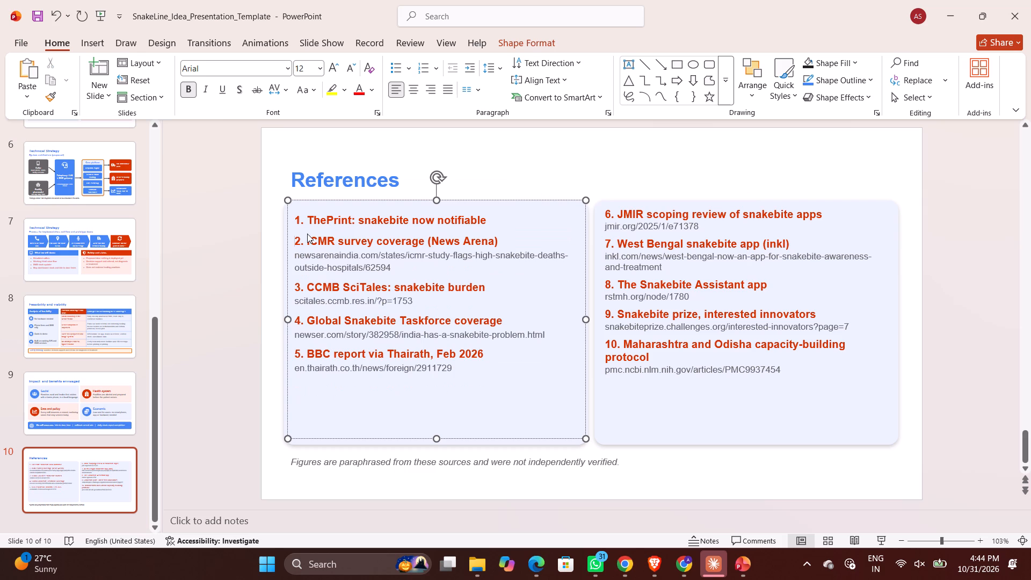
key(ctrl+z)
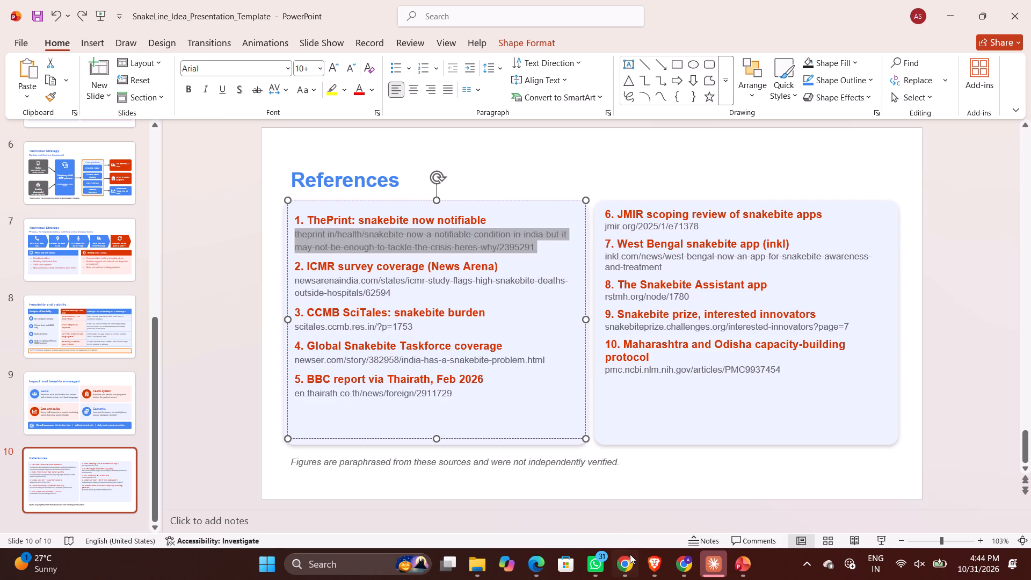
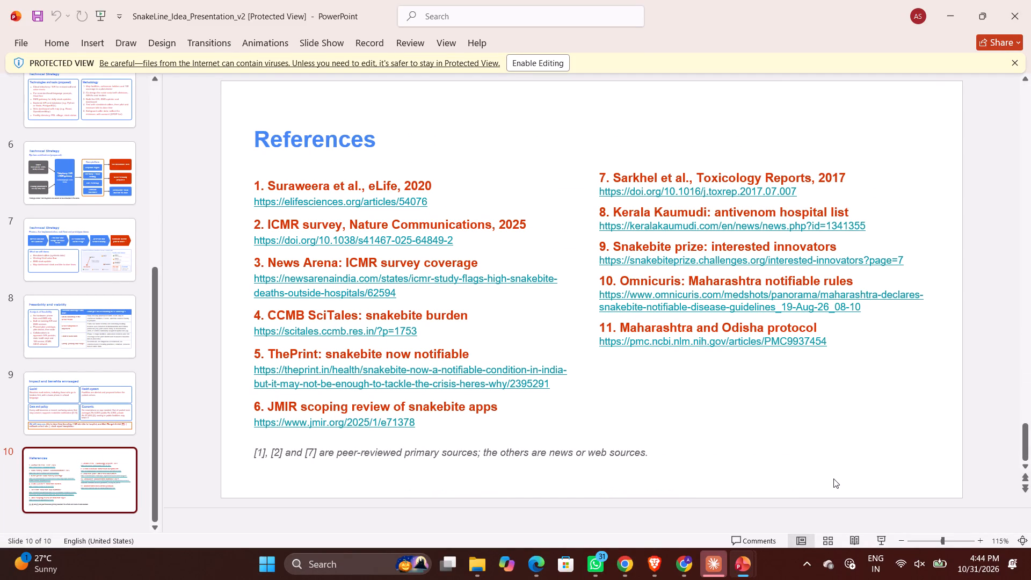
Start a screen snip over the References slide of SnakeLine_Idea_Presentation_v2.
key(shift+super+s)
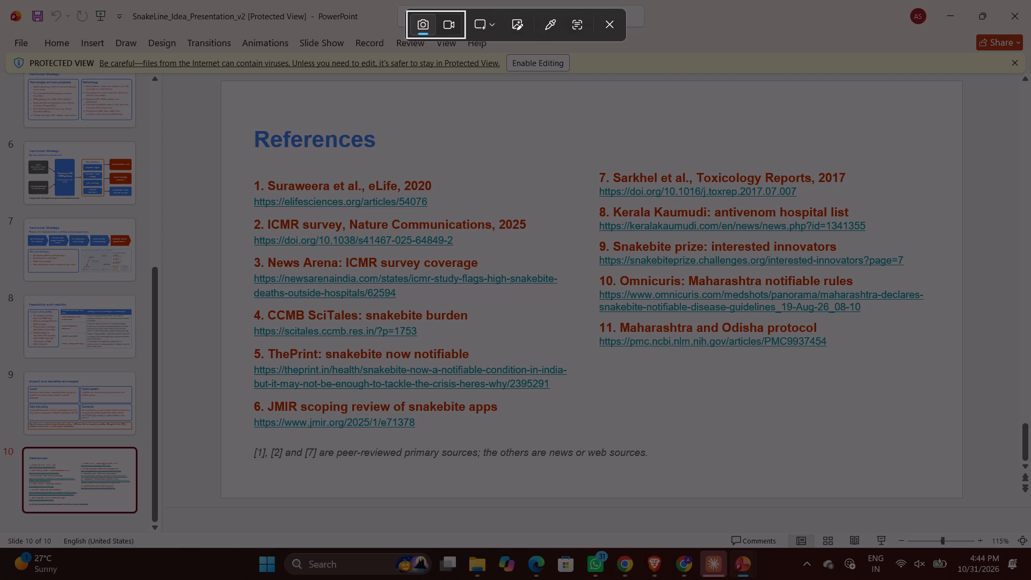
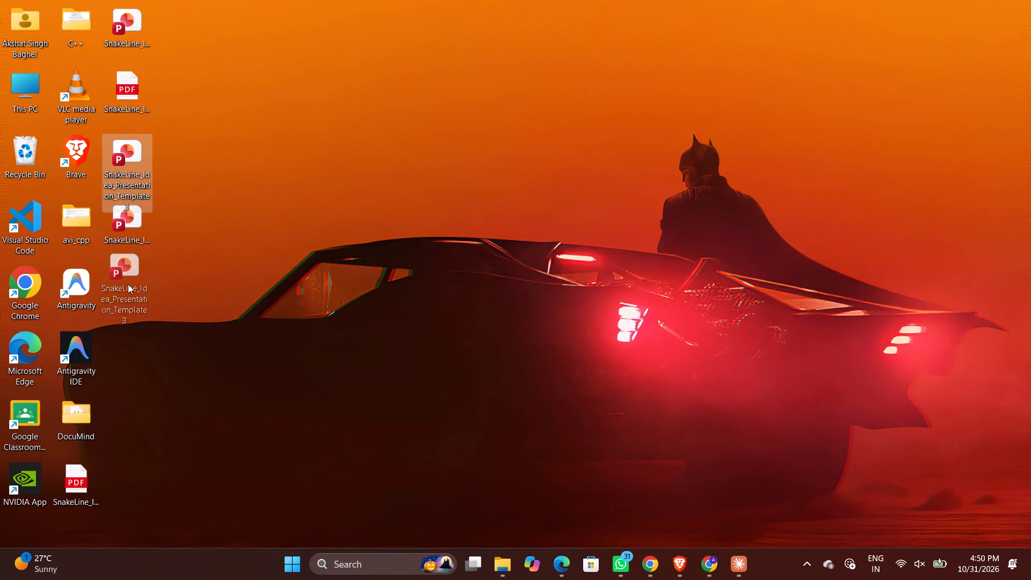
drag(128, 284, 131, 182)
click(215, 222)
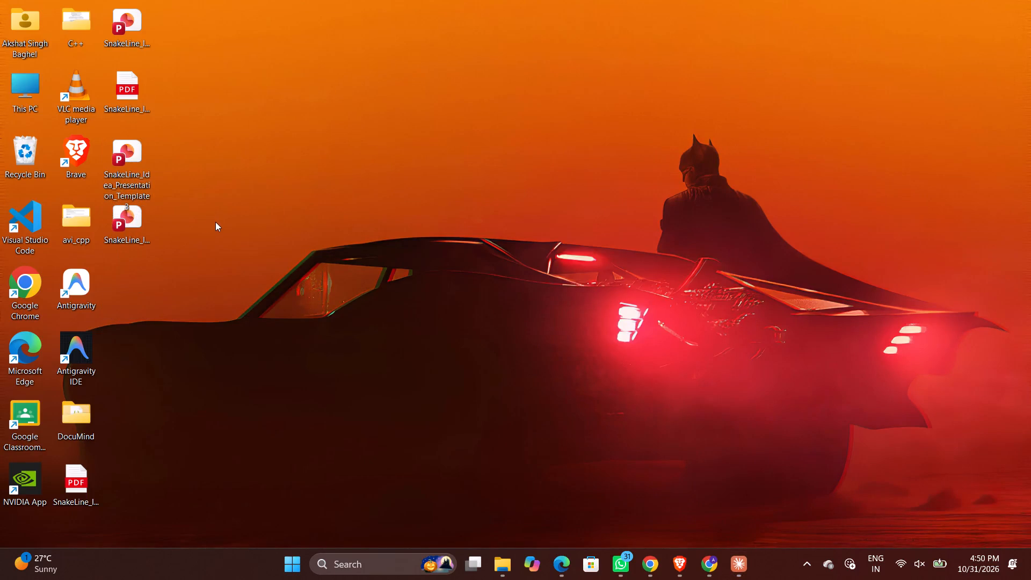
Open SnakeLine_Idea_Presentation_Template3.1 from the desktop and review its slides up to the system architecture slide.
double_click(145, 224)
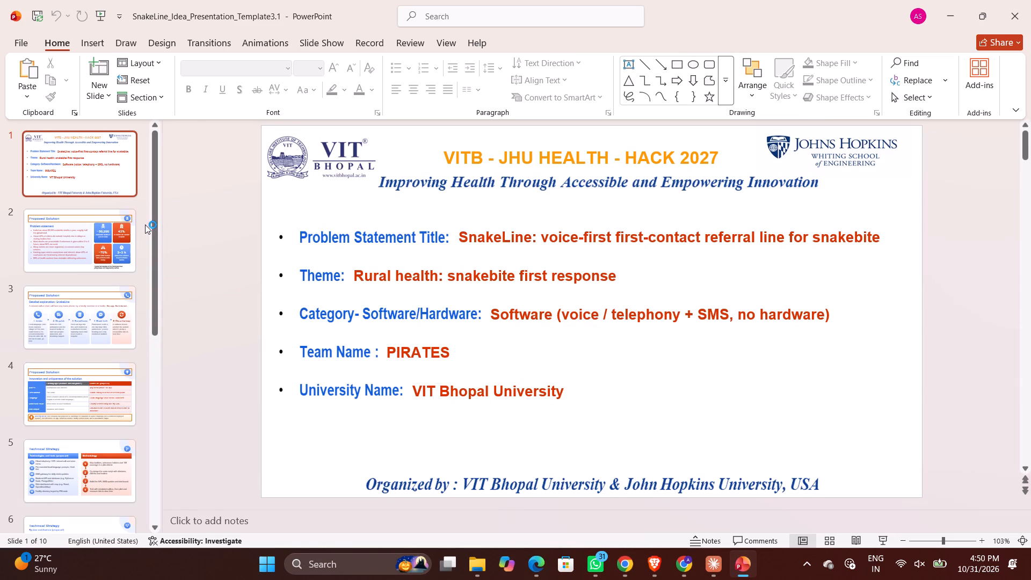
key(Down)
key(Down)
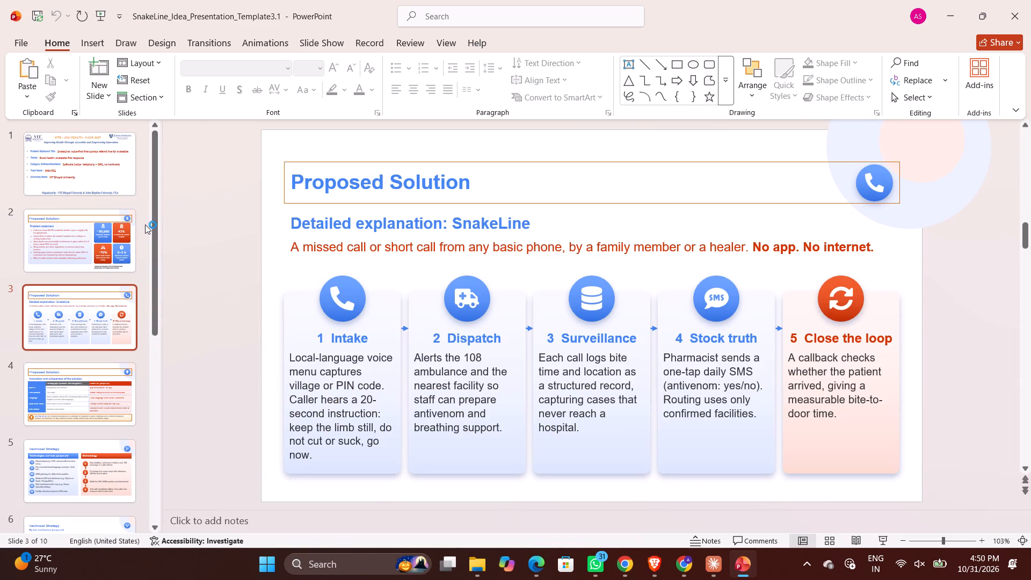
click(961, 291)
key(Down)
key(Down)
key(Down)
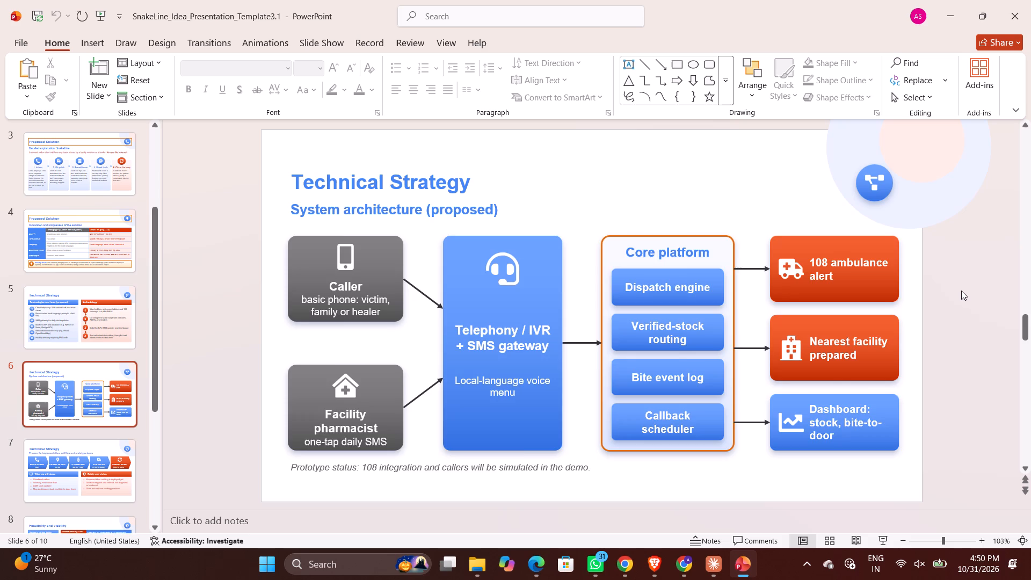
Delete the two overlapping decorative circles behind the badge on slide 7, the call flow and prototype demo slide.
key(Down)
click(931, 140)
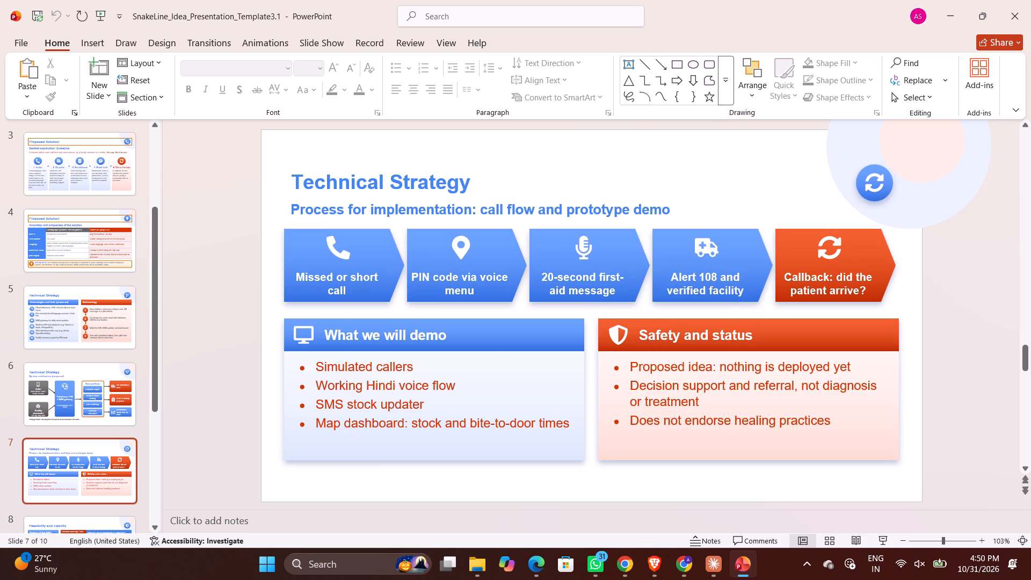
key(BackSpace)
click(956, 171)
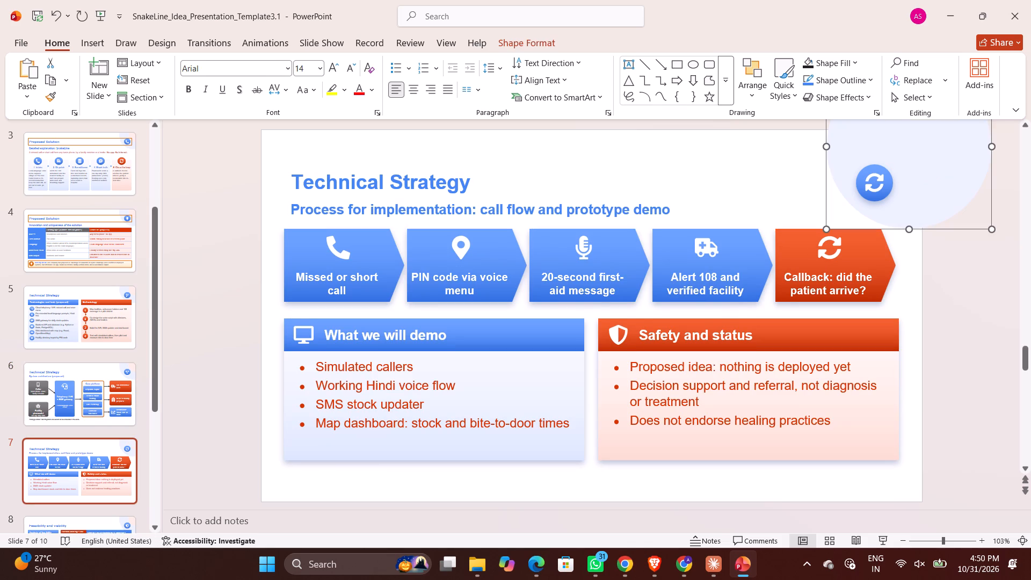
key(BackSpace)
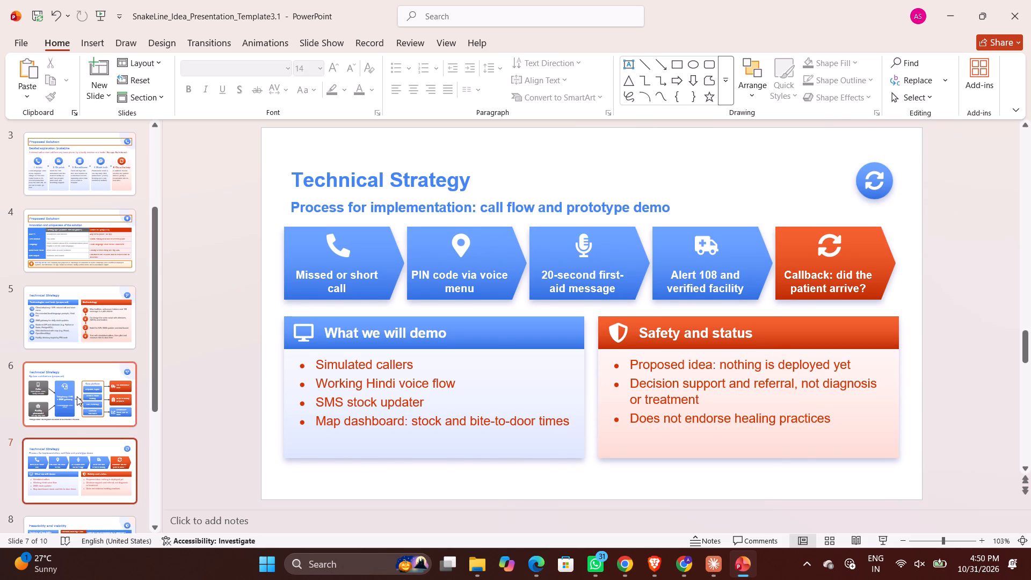
Delete the two overlapping decorative circles behind the badge on slide 6, System architecture (proposed).
click(77, 396)
scroll(77, 396, down, 4)
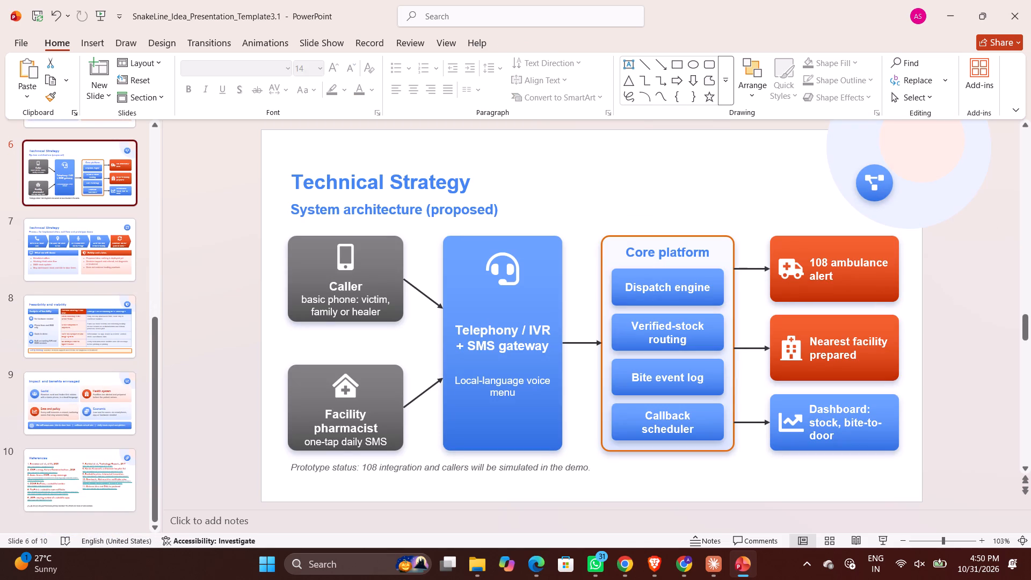
click(924, 161)
key(BackSpace)
click(924, 161)
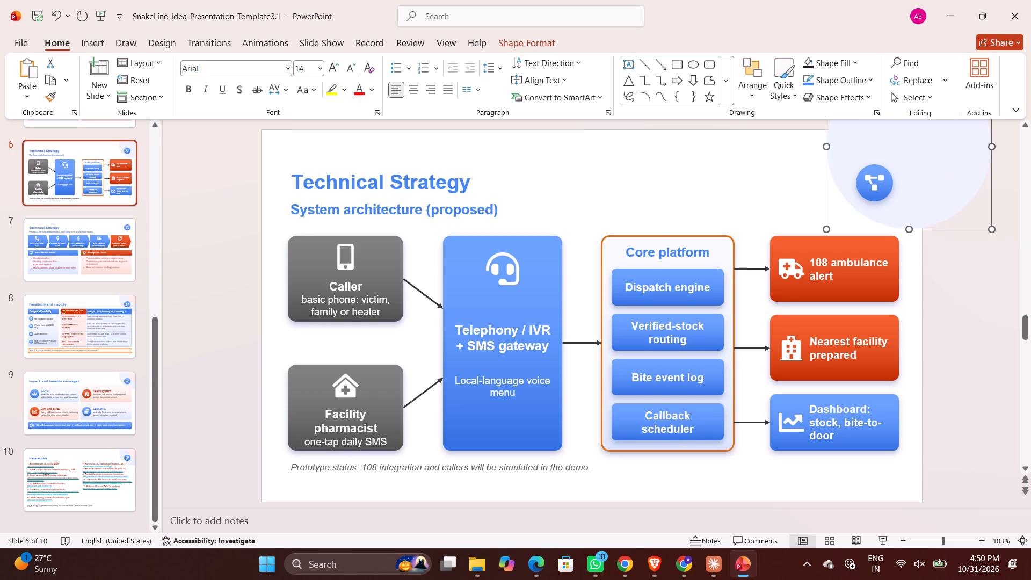
key(BackSpace)
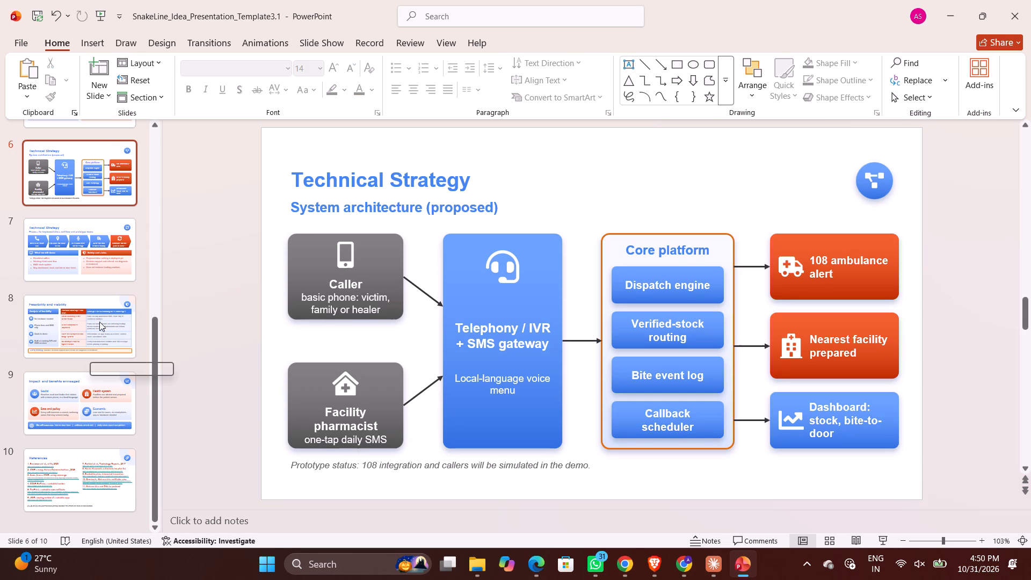
Delete the two overlapping decorative circles behind the badge on slide 8, Feasibility and viability.
click(92, 319)
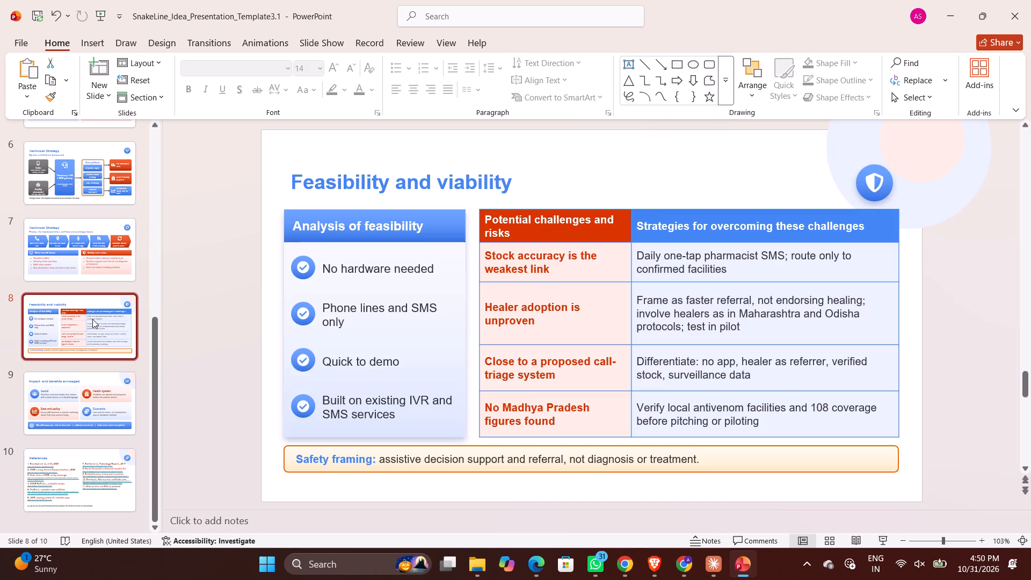
click(911, 158)
key(BackSpace)
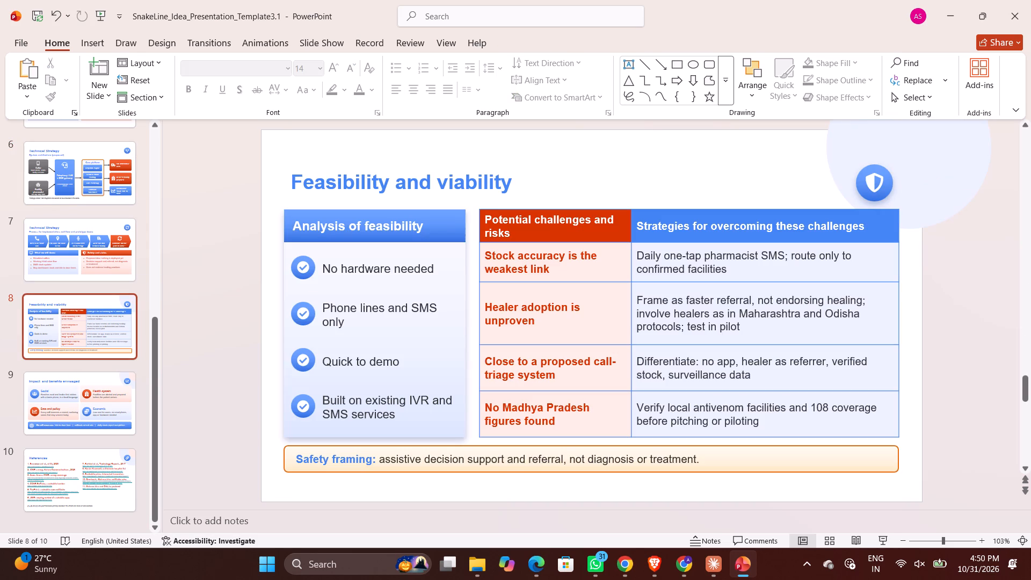
click(911, 158)
key(BackSpace)
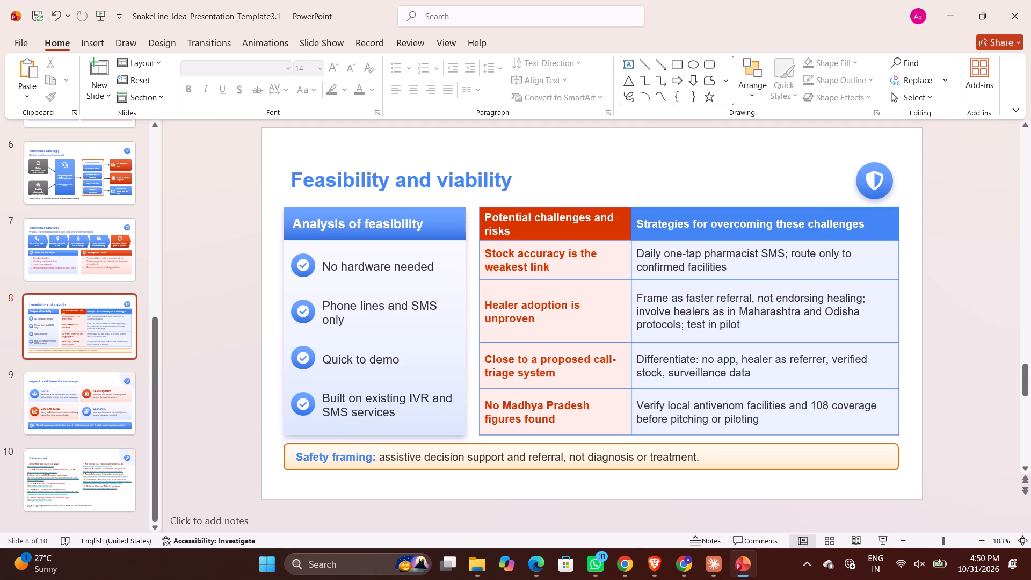
click(875, 185)
click(960, 181)
Look over the Problem statement slide and the remaining slide thumbnails of the 3.1 deck.
scroll(84, 390, down, 2)
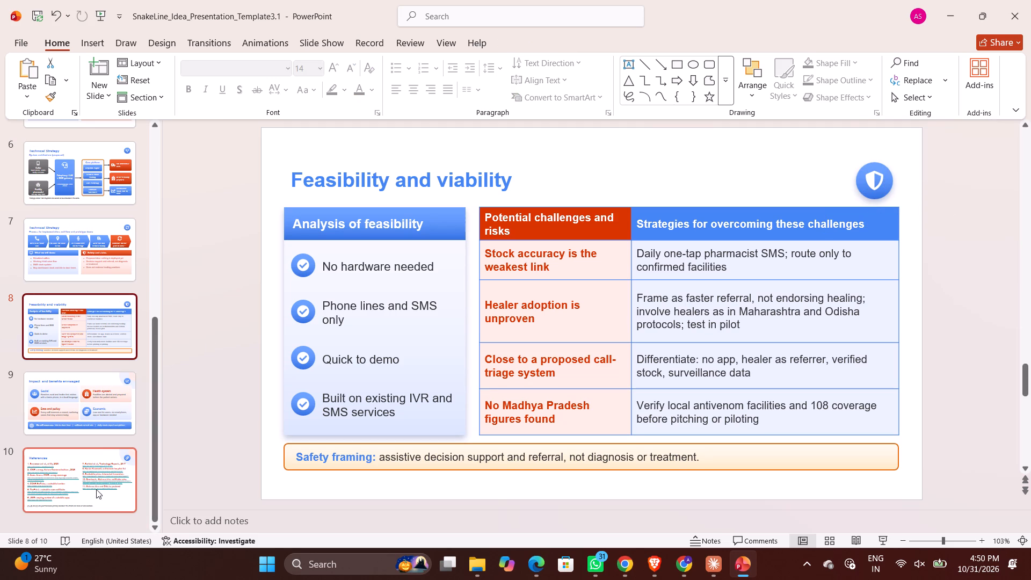
scroll(102, 426, up, 3)
click(100, 281)
scroll(64, 446, down, 5)
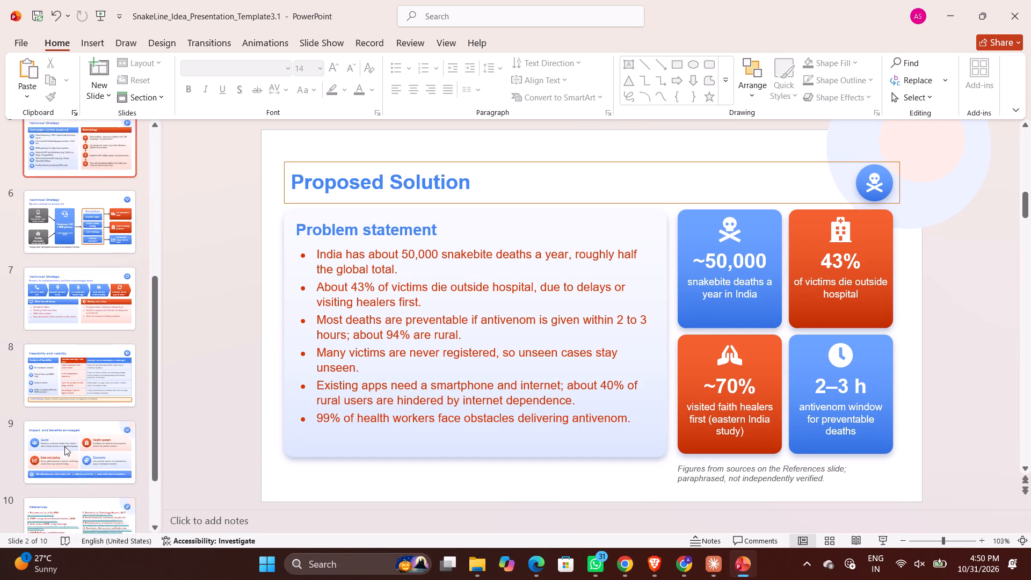
click(88, 404)
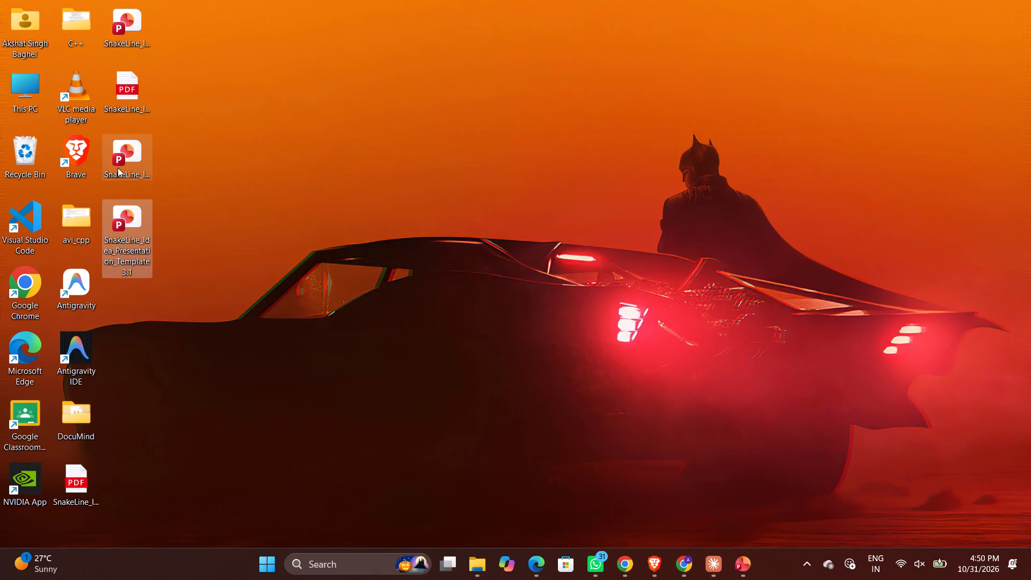
Open the earlier SnakeLine_Idea_Presentation_Template3 deck from the desktop and review its slides, rechecking Feasibility and viability.
double_click(122, 160)
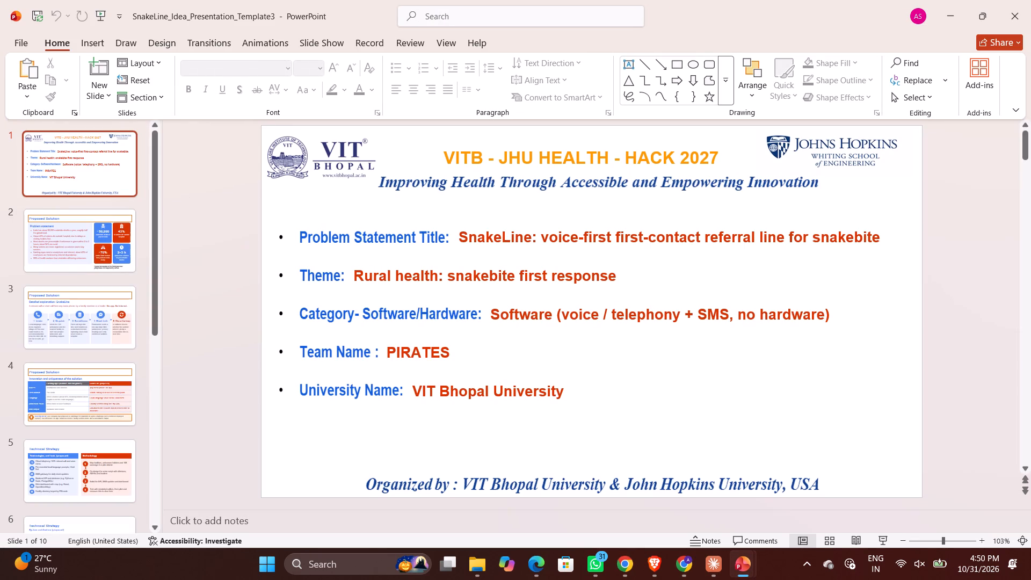
key(Down)
key(Down)
key(Down)
key(Down)
key(Down)
key(Down)
key(Down)
key(Down)
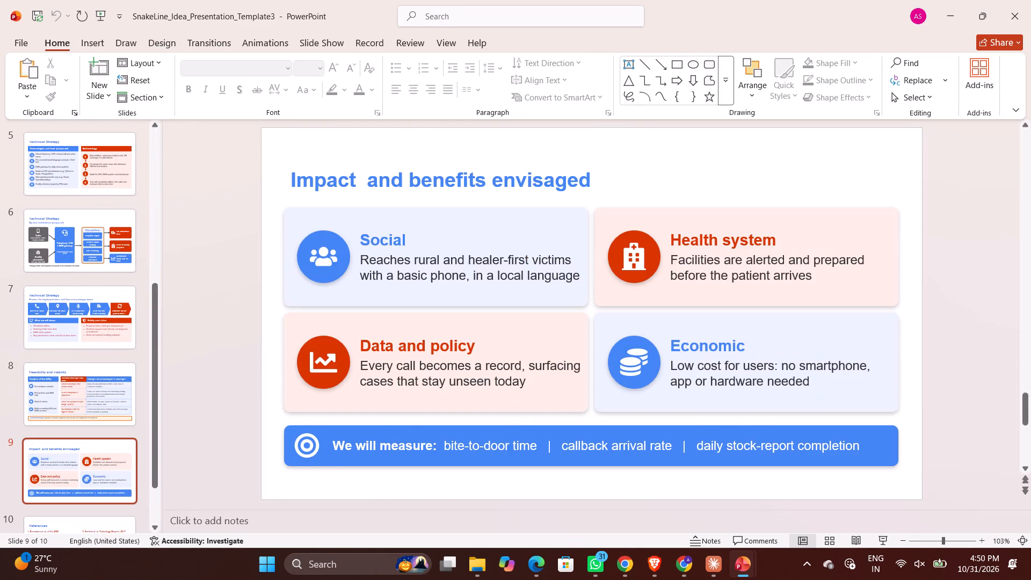
key(Down)
key(Down)
key(Up)
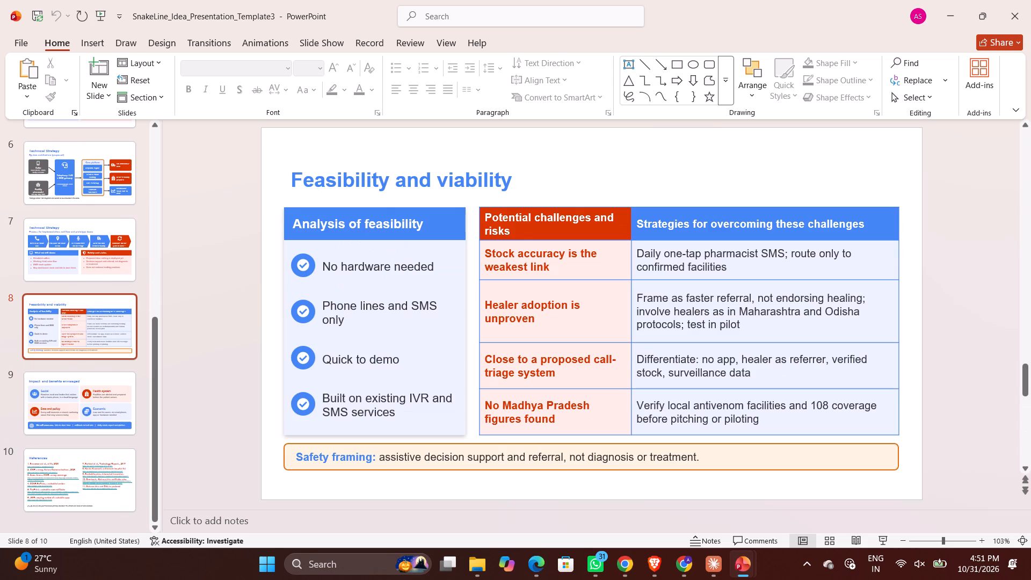
key(Up)
key(Down)
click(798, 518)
Review the Template3 deck's slides backwards from Feasibility and viability to the title slide.
key(Down)
key(Up)
key(Up)
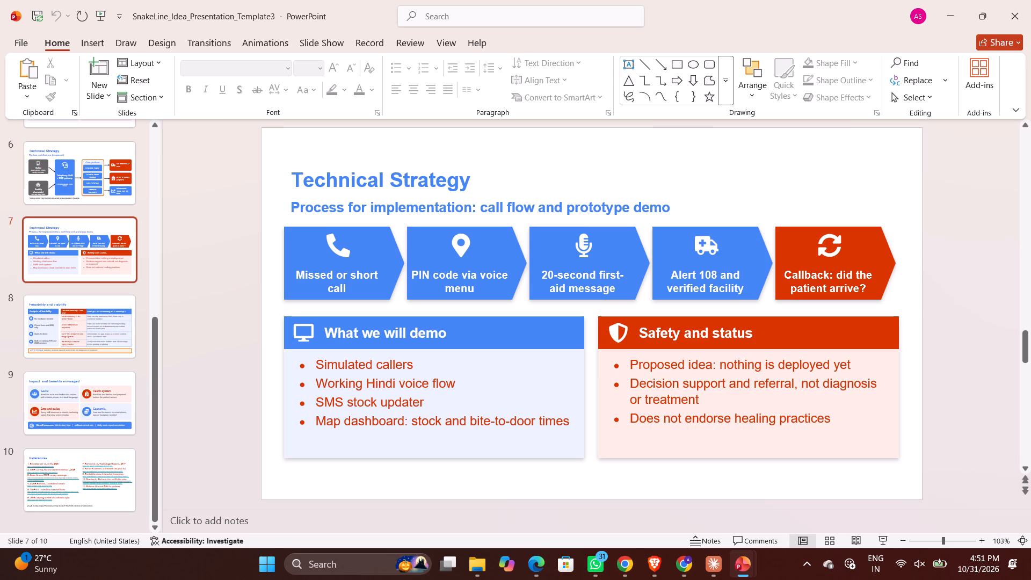
key(Up)
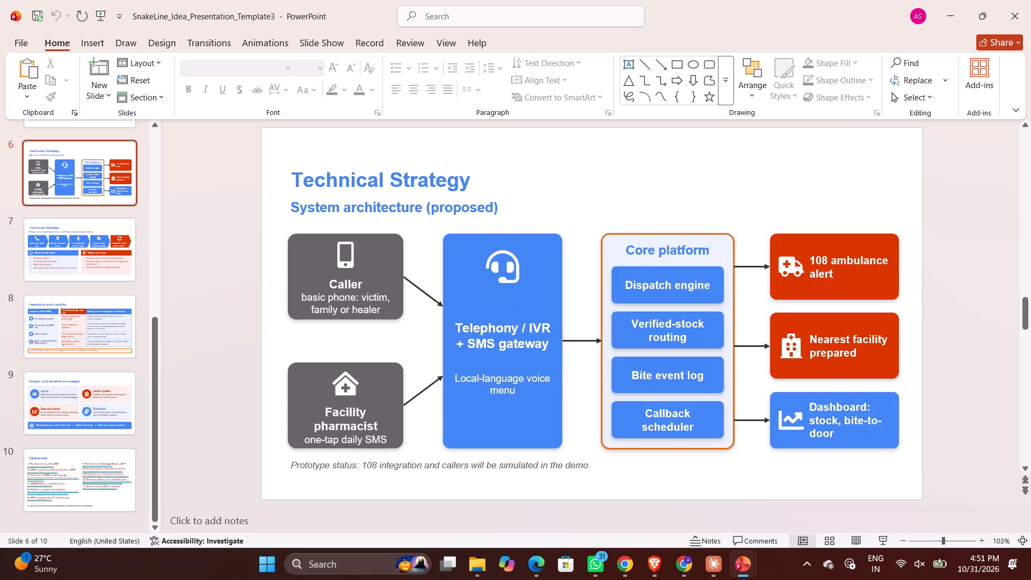
key(Up)
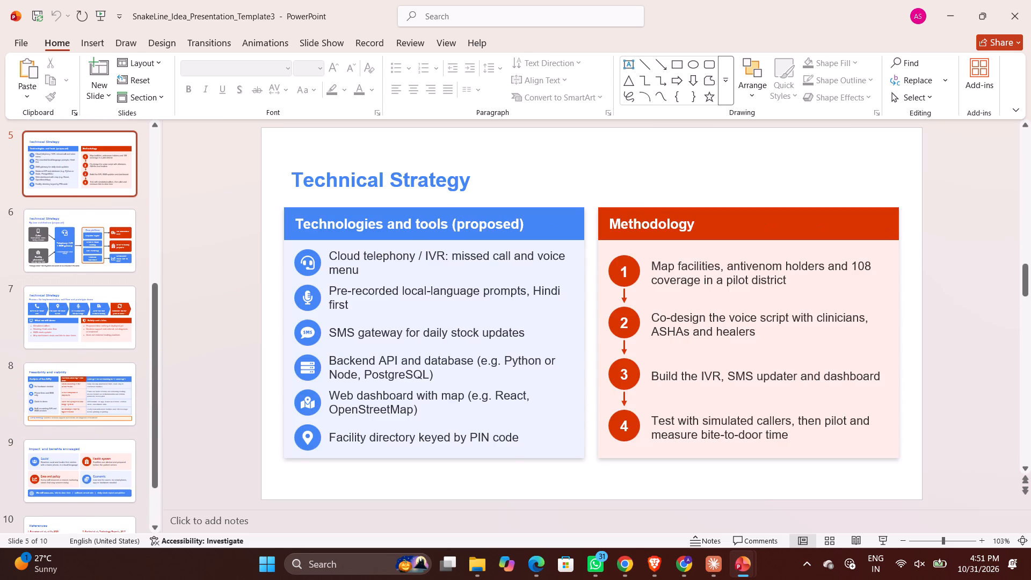
key(Up)
key(Up)
key(Up)
key(Up)
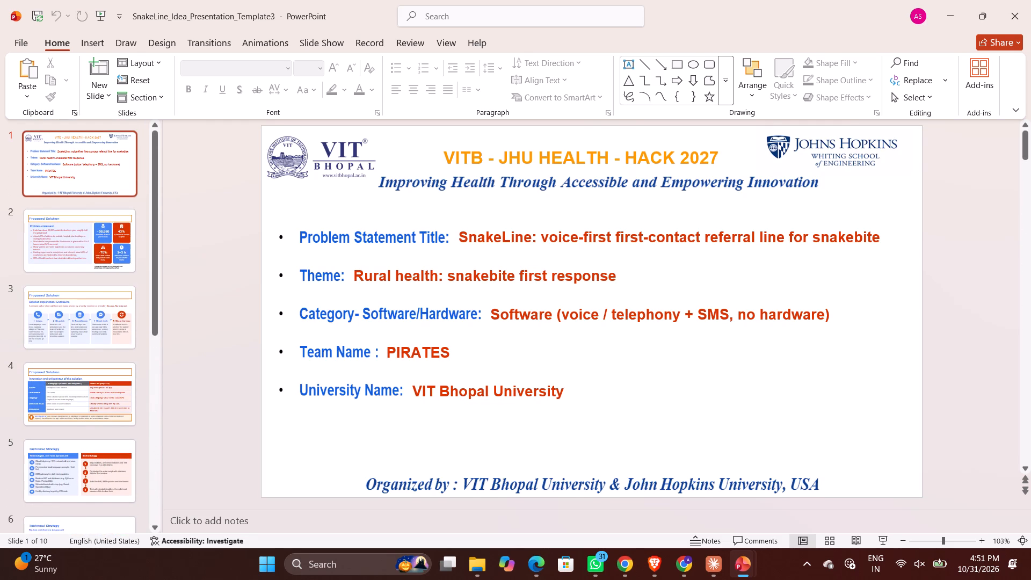
Close the Template3 deck and the 3.1 deck, discarding the unsaved changes to SnakeLine_Idea_Presentation_Template3.1.
click(1025, 0)
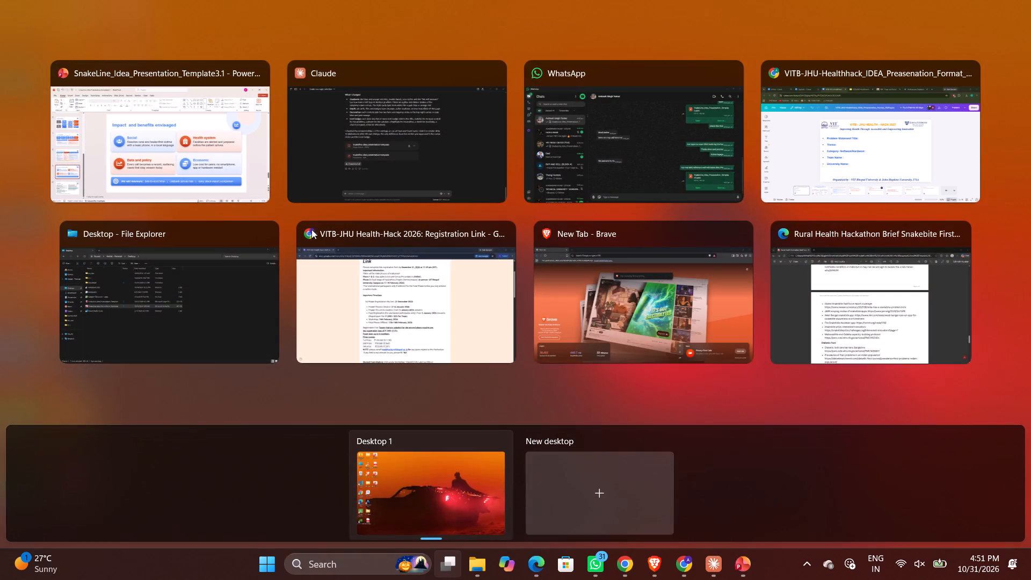
click(259, 62)
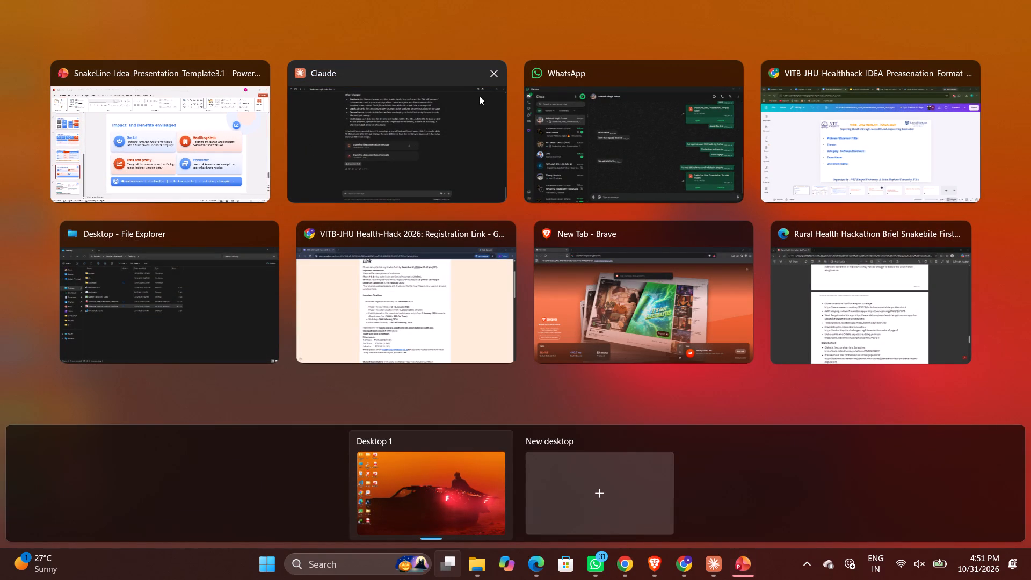
click(195, 163)
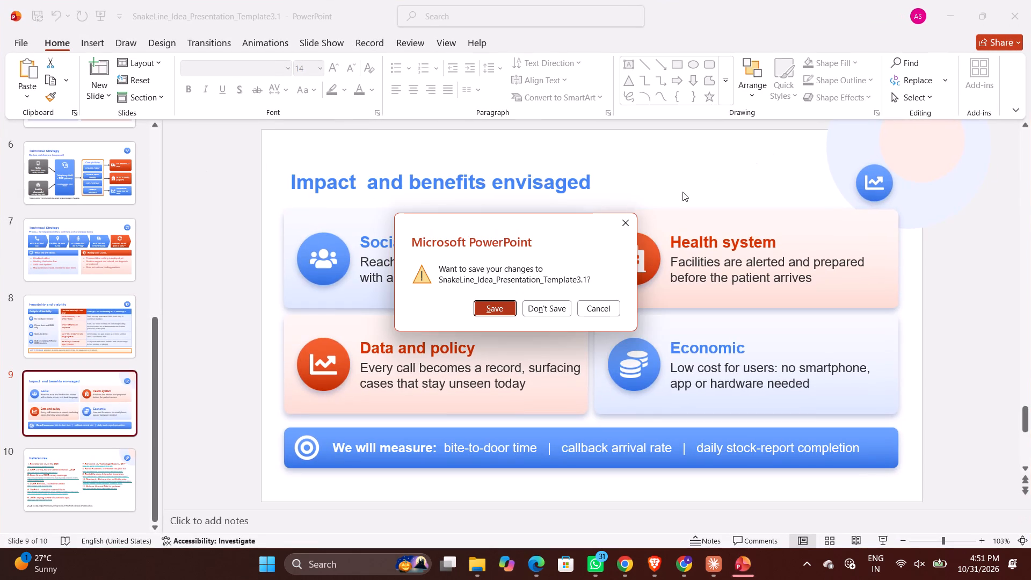
click(557, 307)
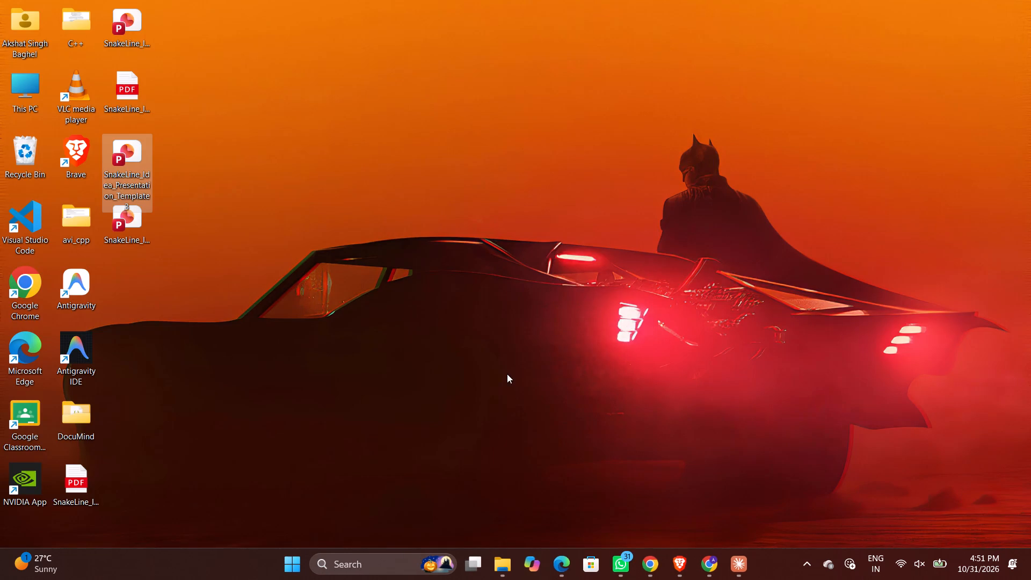
Close Claude, WhatsApp, the Desktop folder window and all open Chrome, Brave and Edge windows.
click(749, 560)
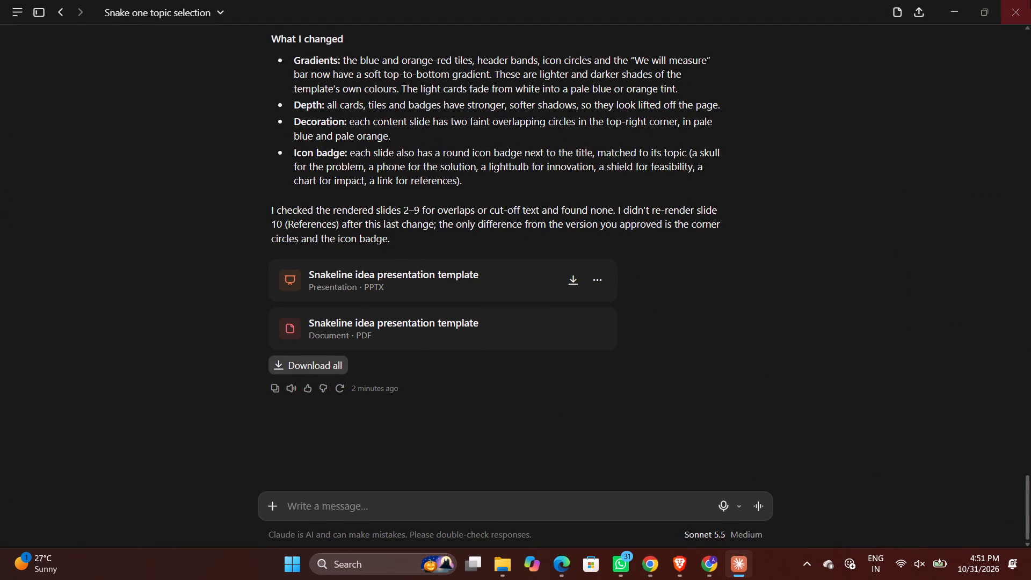
click(1030, 0)
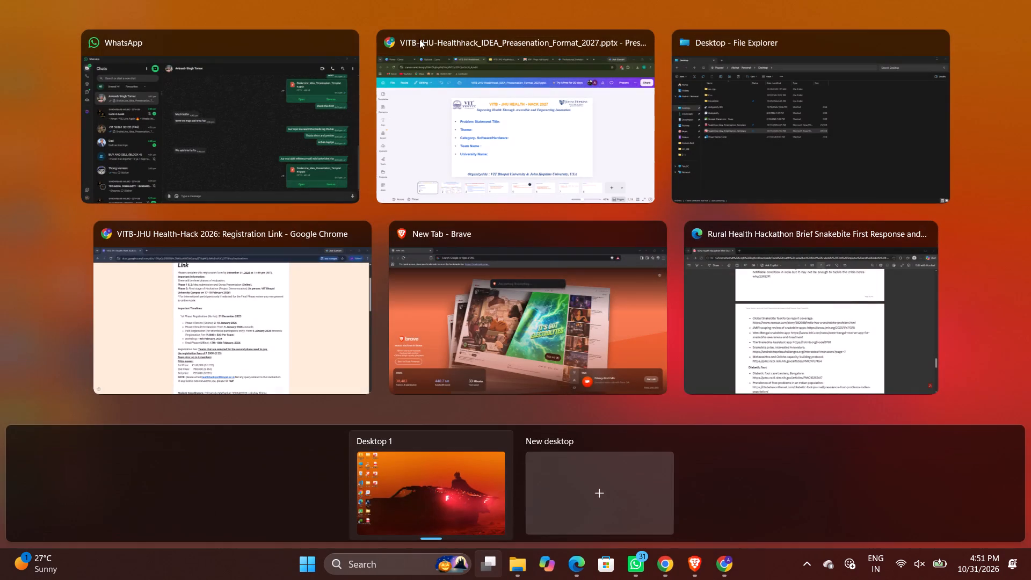
click(355, 42)
click(481, 37)
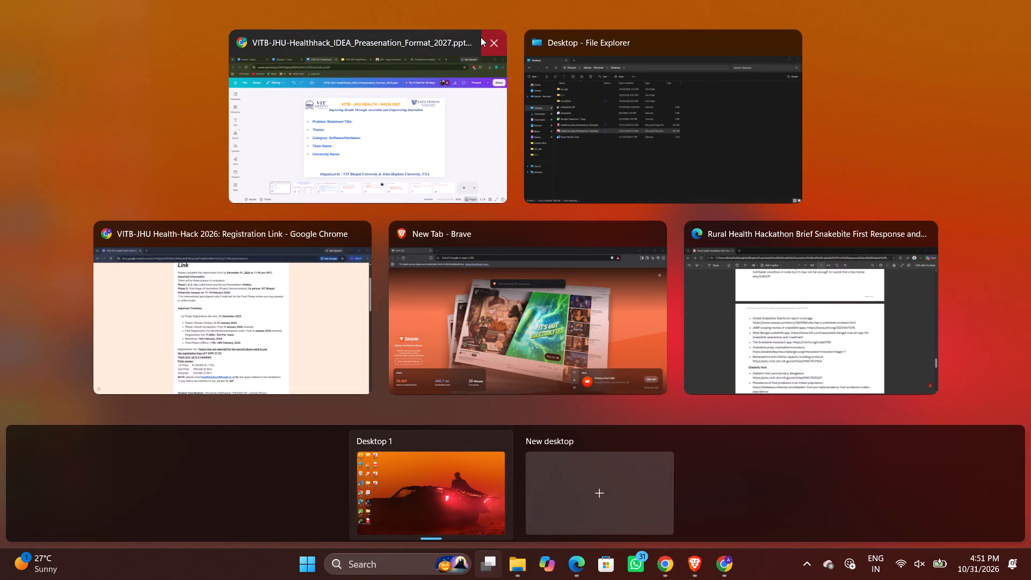
click(648, 40)
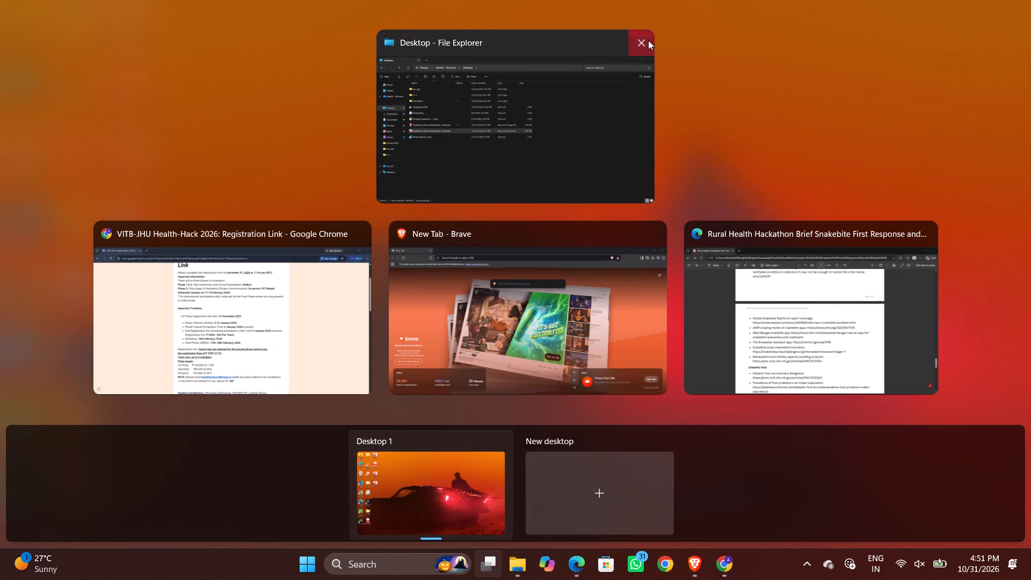
click(927, 133)
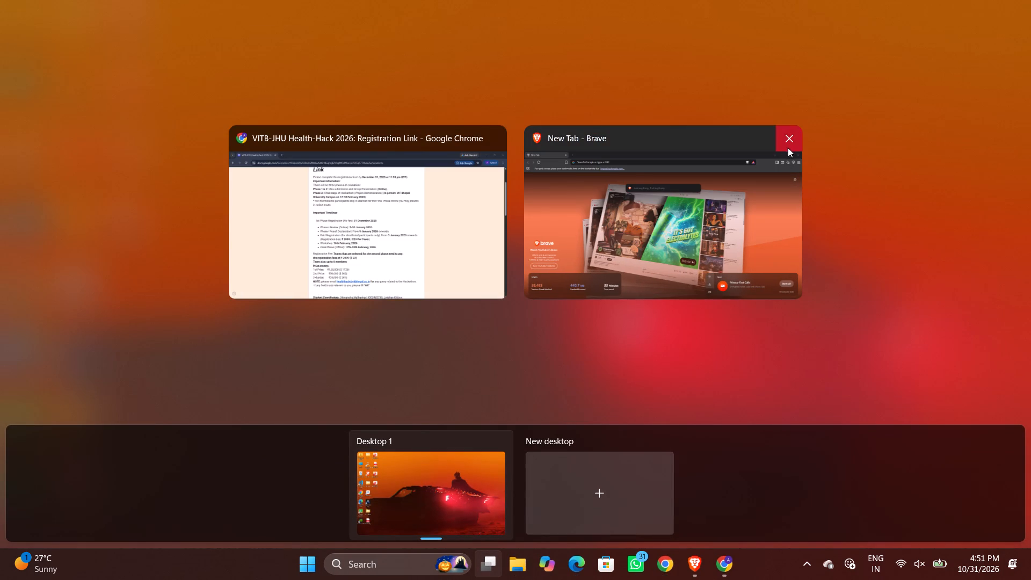
click(788, 147)
click(634, 141)
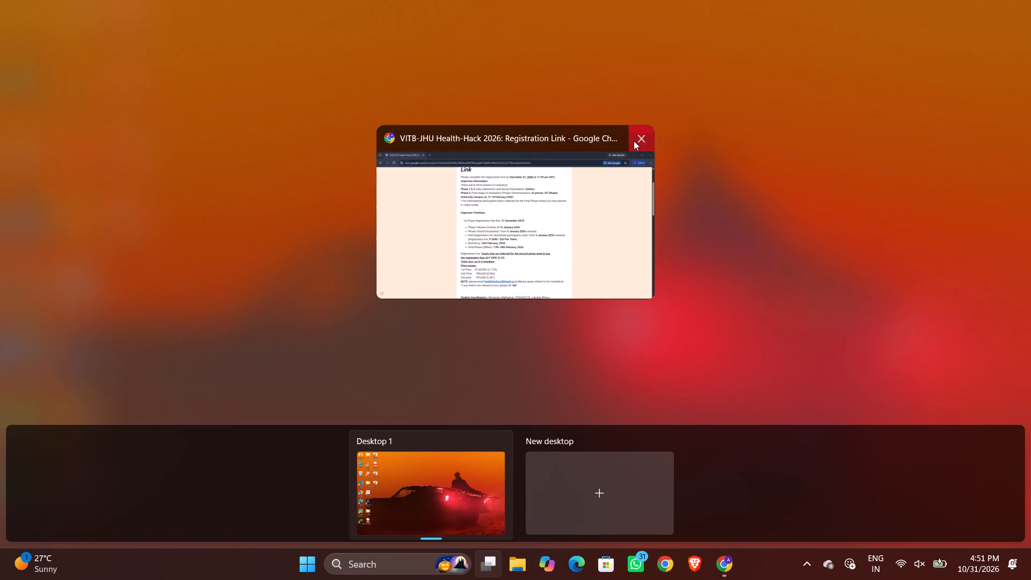
click(634, 141)
Cut the three SnakeLine presentations and the PDF grouped with them on the desktop, and open the C++ folder.
drag(182, 342, 118, 4)
key(ctrl+x)
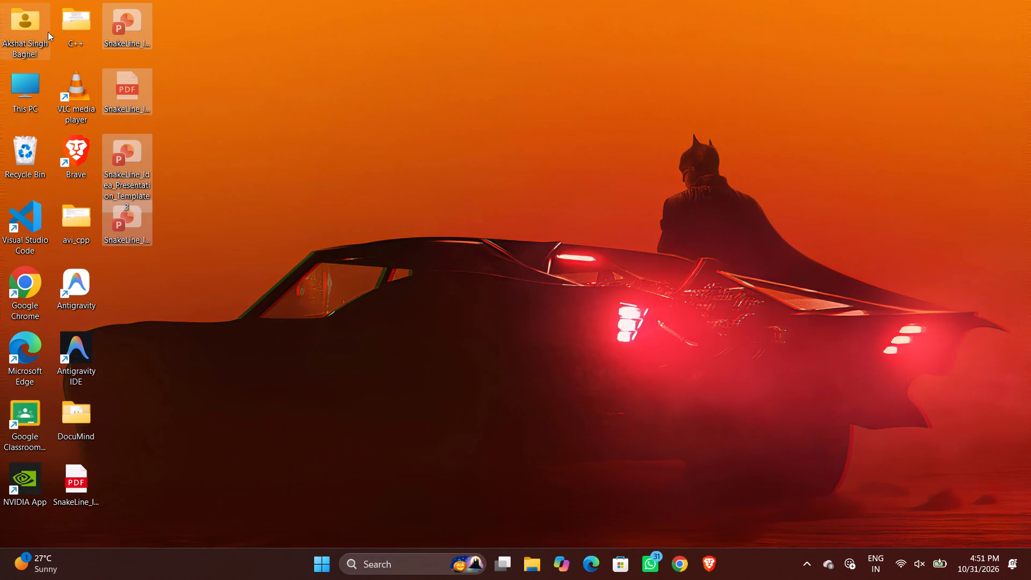
double_click(81, 30)
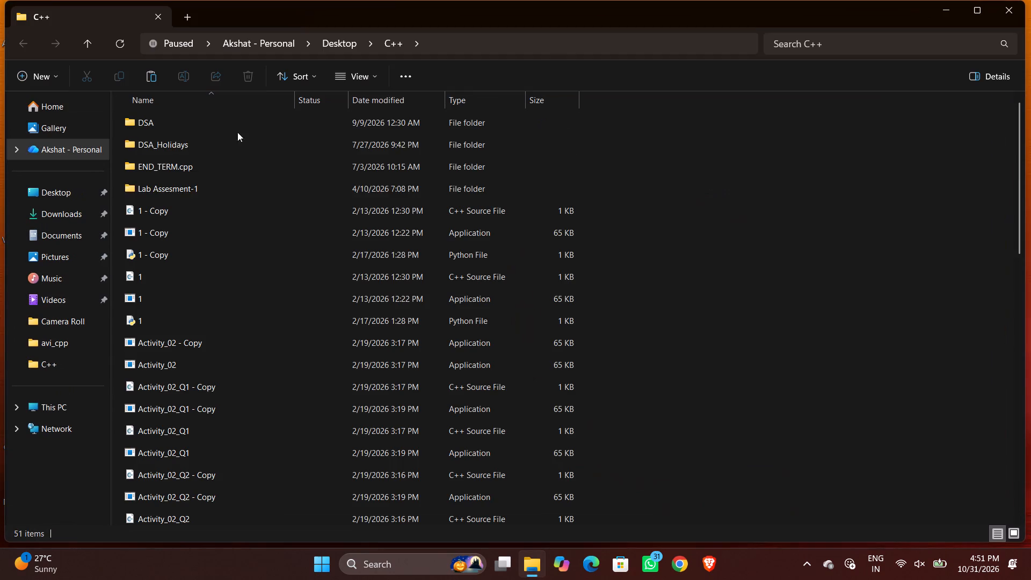
Create a new folder named HealthHack inside the C++ folder on the Desktop.
right_click(700, 190)
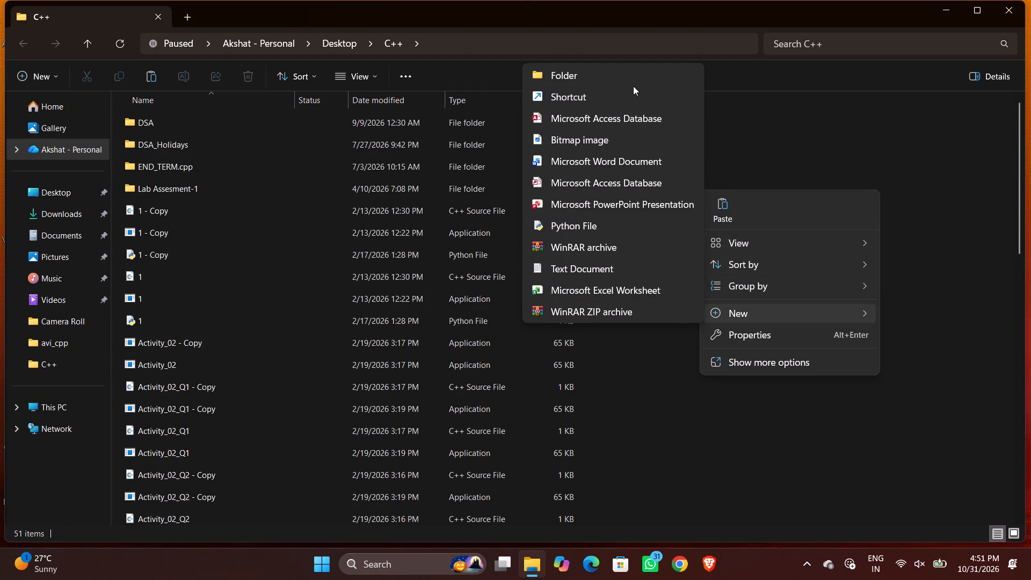
click(627, 78)
key(BackSpace)
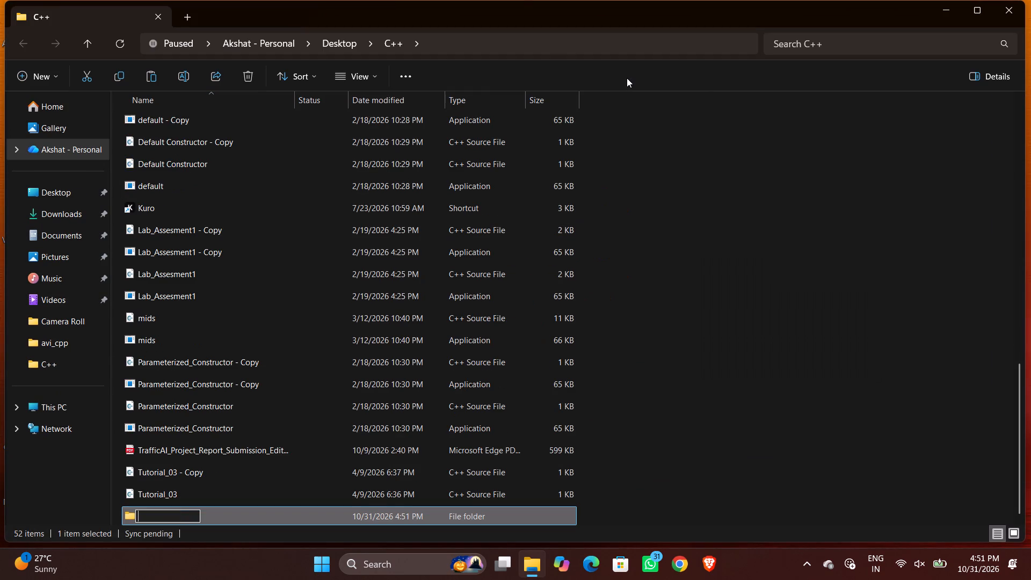
text(ealth)
key(Return)
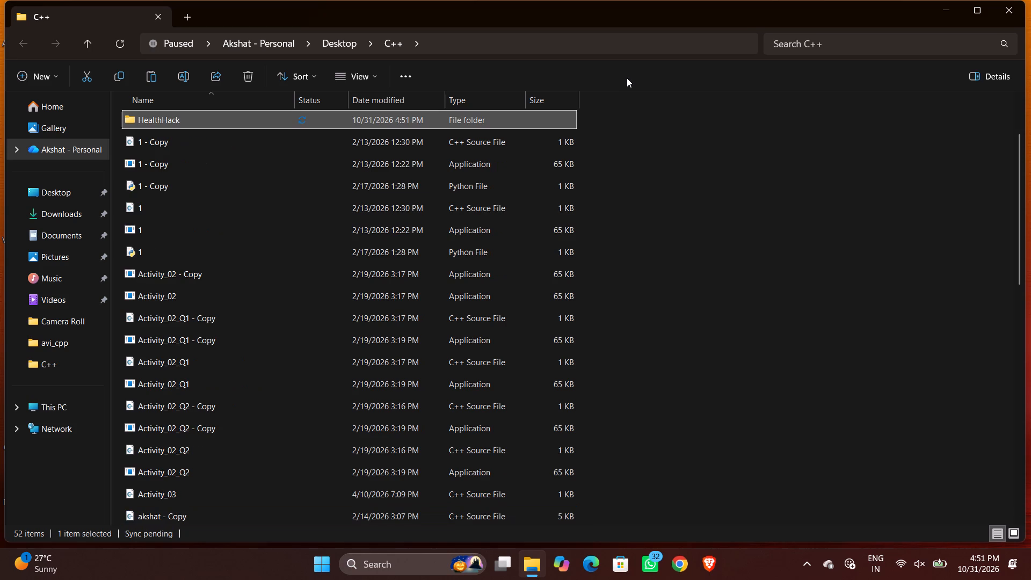
Paste the four SnakeLine_Idea_Presentation_Template files into the new HealthHack folder inside C++.
double_click(469, 118)
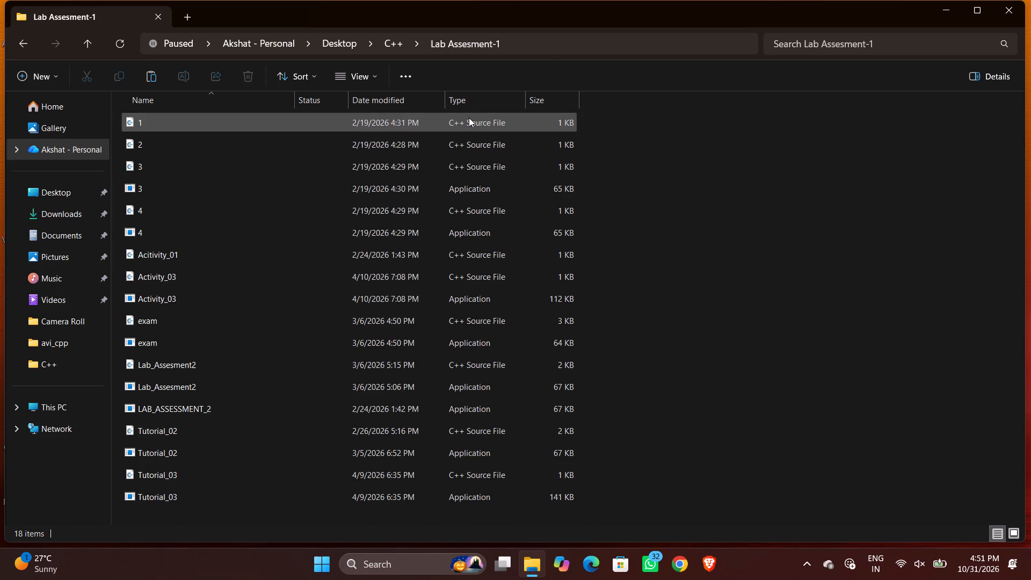
click(81, 40)
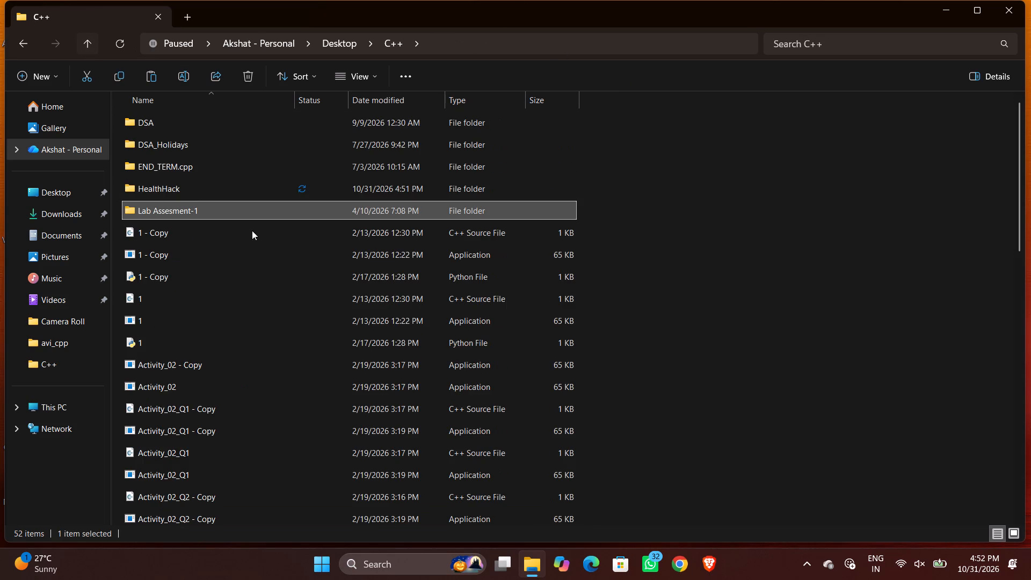
double_click(193, 179)
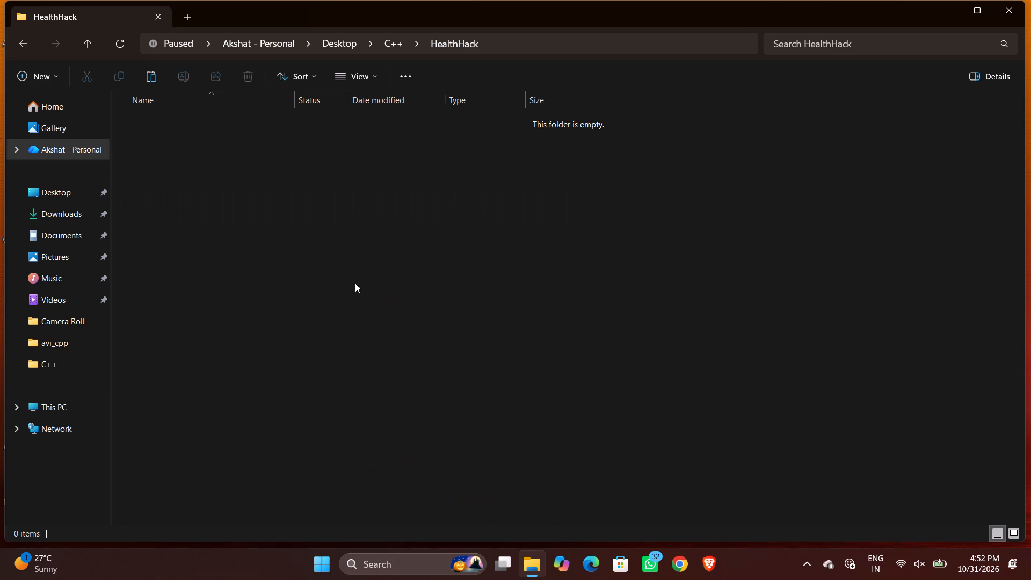
key(ctrl+v)
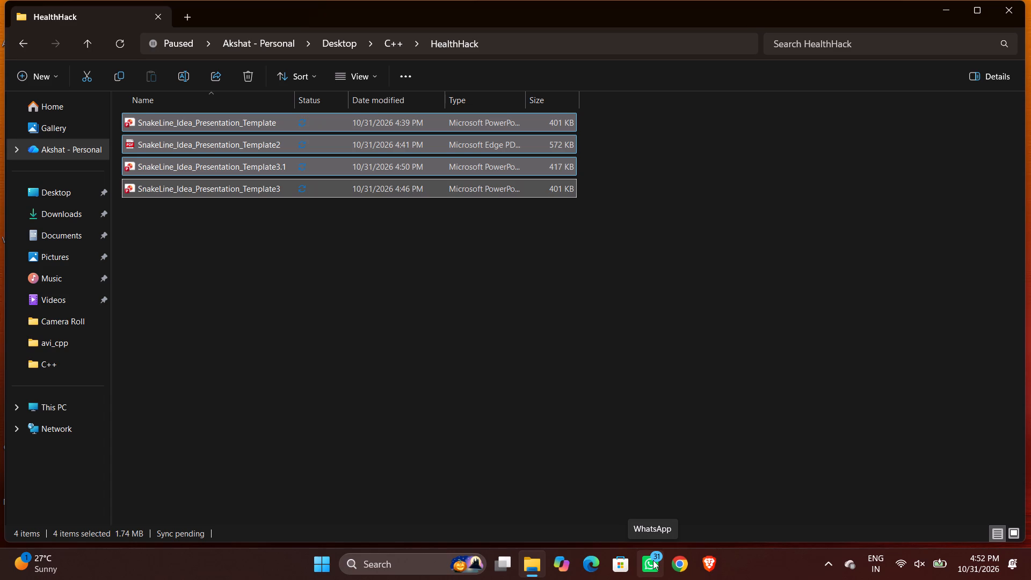
click(636, 515)
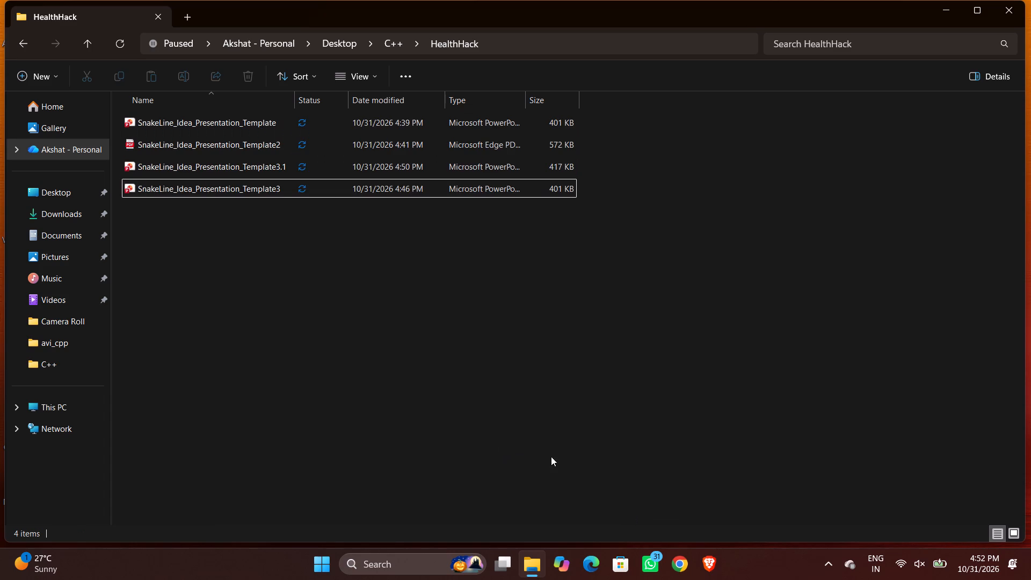
Switch to Google Chrome with the personal profile, not the IIT Madras or vitbhopal.ac.in one, and maximize its window.
click(671, 565)
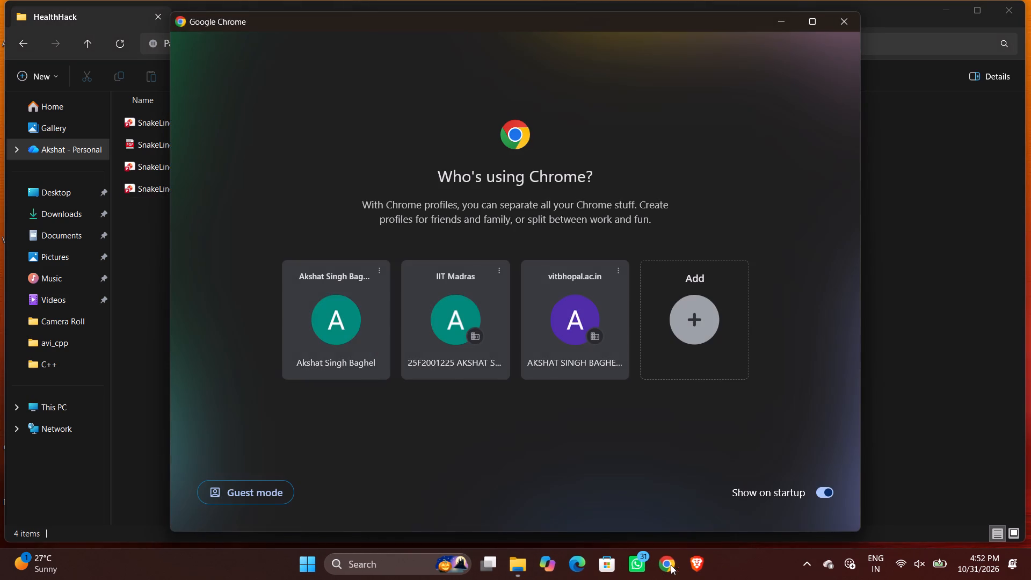
click(312, 356)
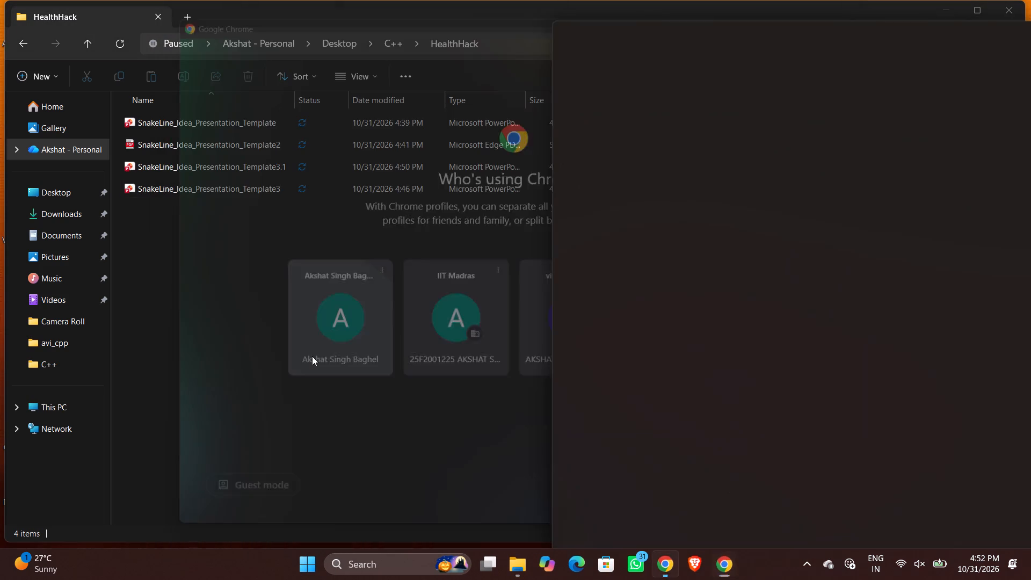
click(992, 24)
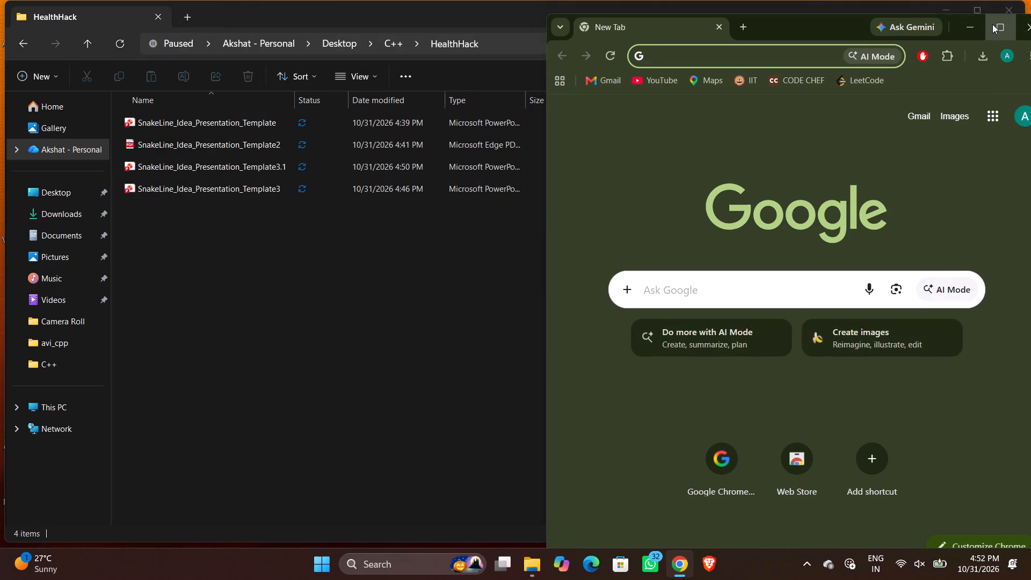
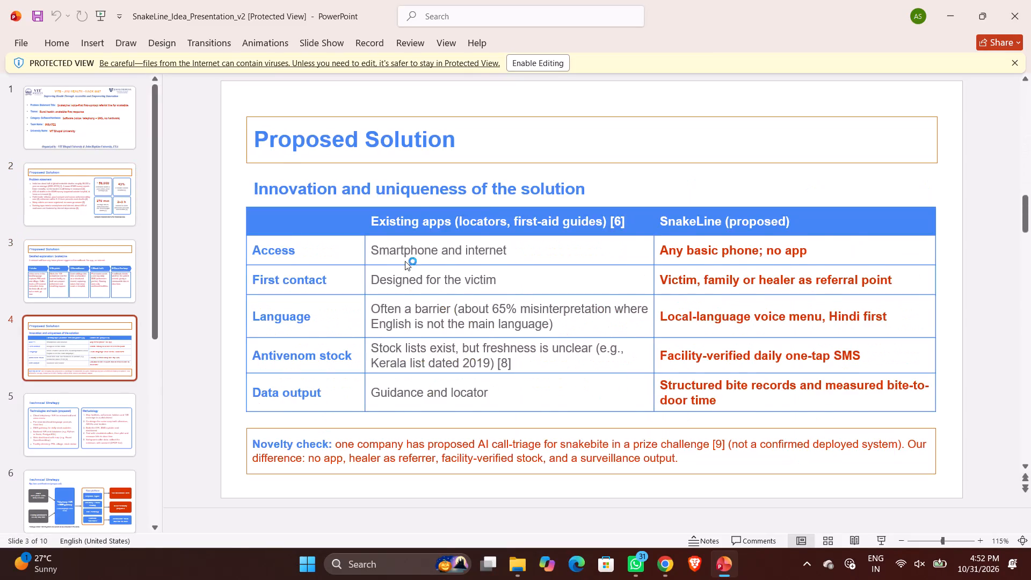
Review the Technical Strategy slides of SnakeLine_Idea_Presentation_v2, through the call flow and prototype demo slide with the dashboard map.
key(Down)
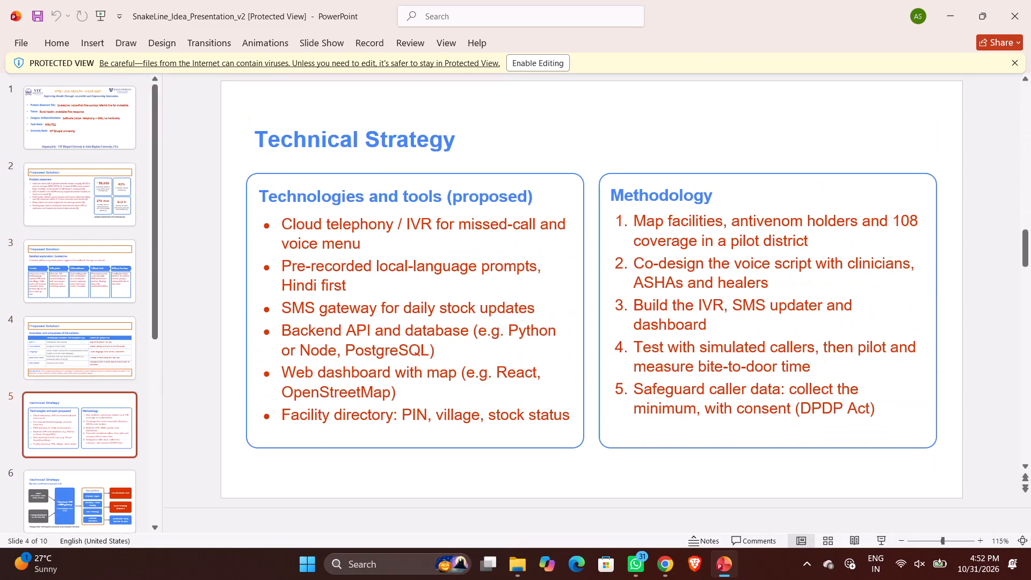
key(Down)
key(Down)
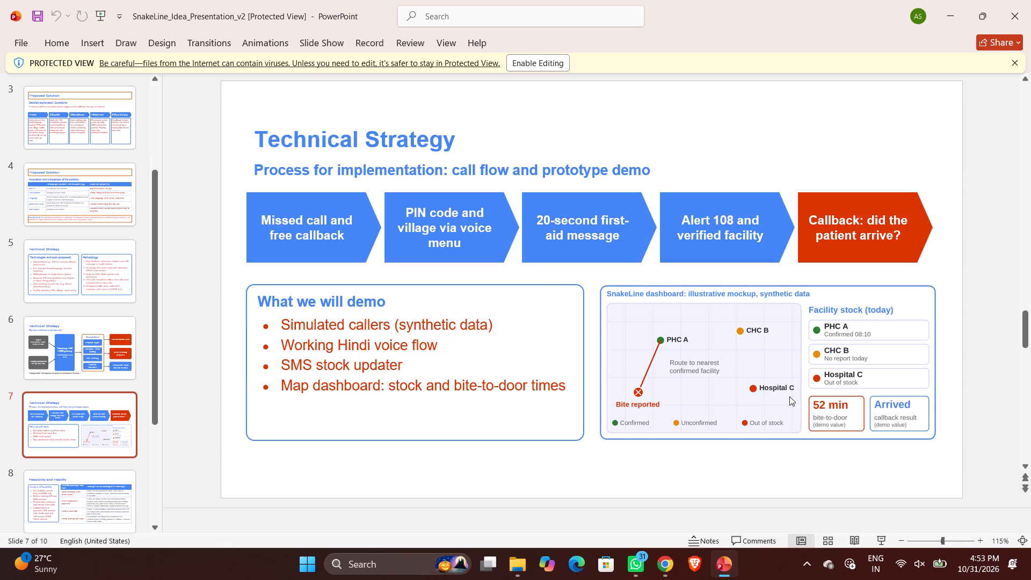
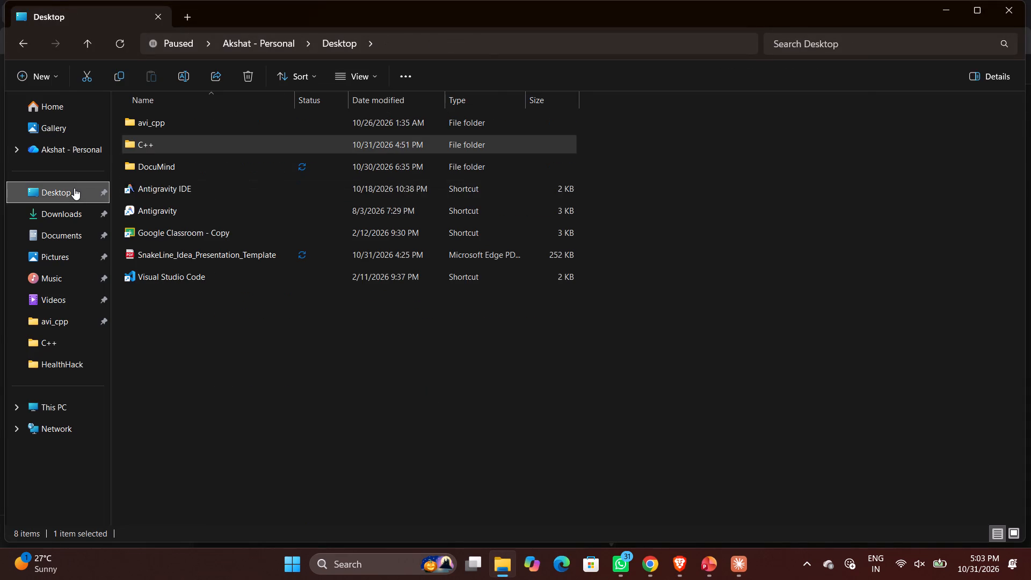
double_click(81, 218)
click(221, 135)
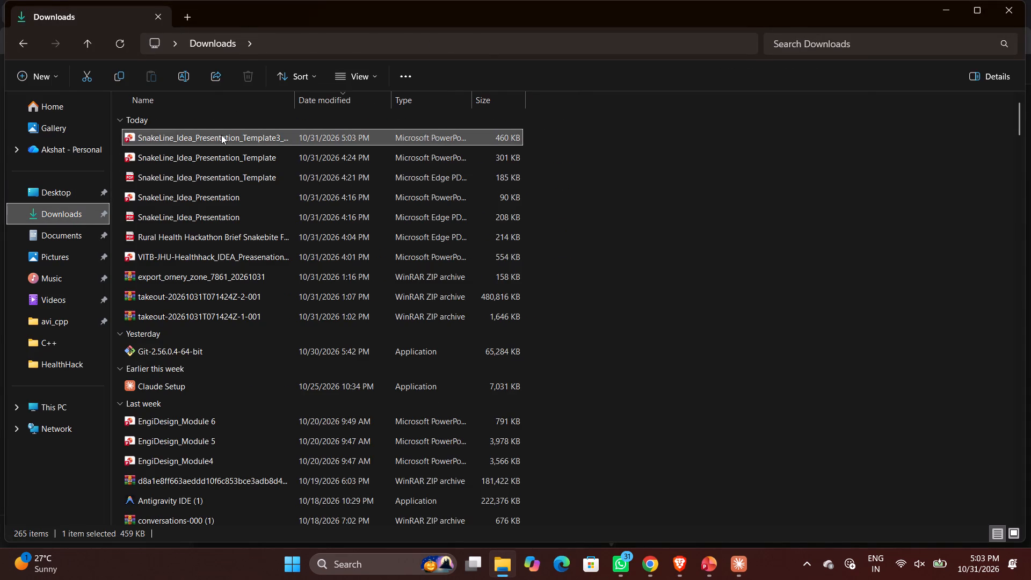
double_click(221, 135)
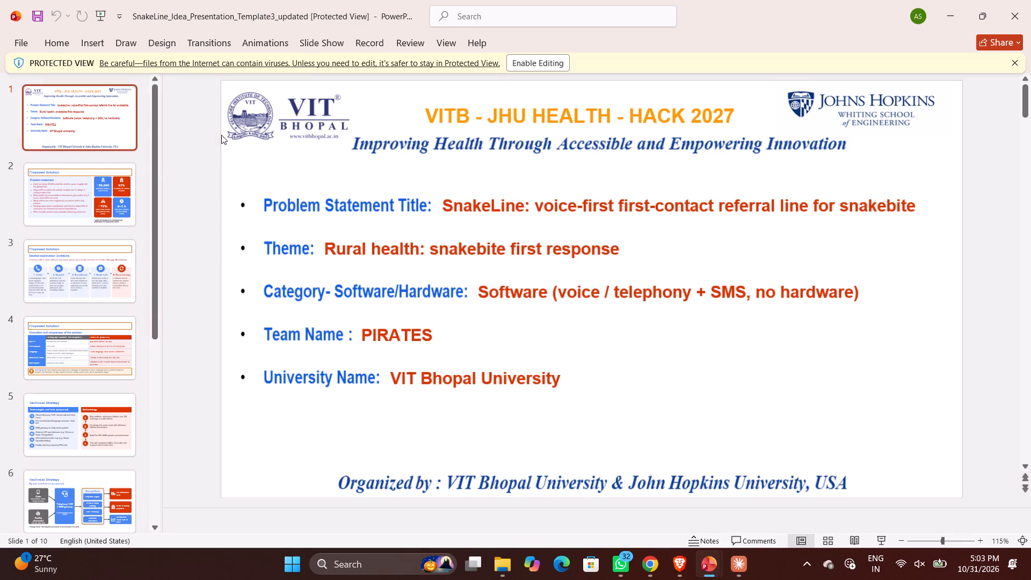
Go through the updated deck to slide 7 and examine how the dashboard map image is placed there.
key(Down)
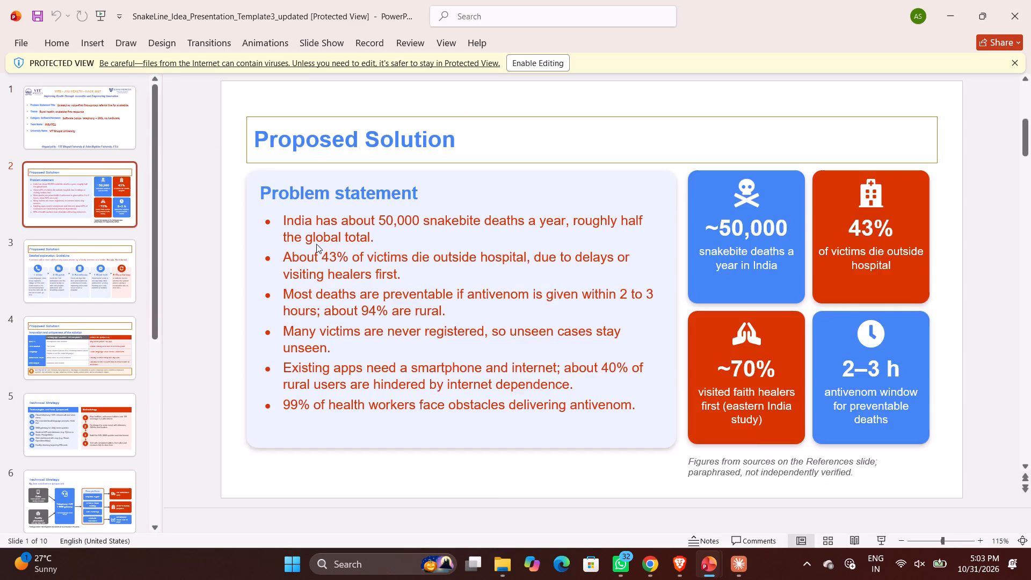
key(Down)
key(Down)
key(Down)
key(Down)
key(Down)
key(Down)
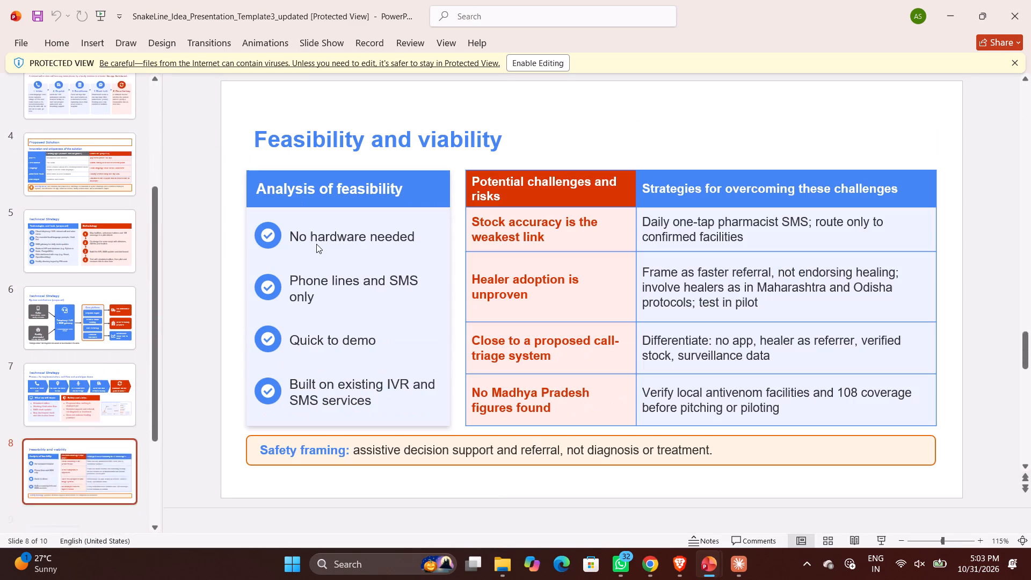
key(Up)
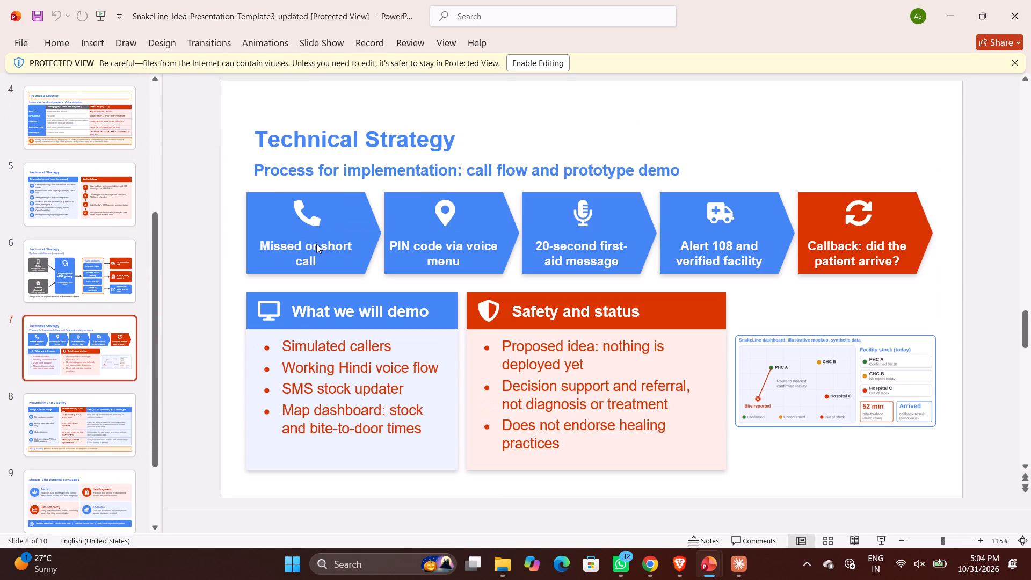
Examine the dashboard map image on slide 7 and look over the References slide at the end of the deck.
click(811, 403)
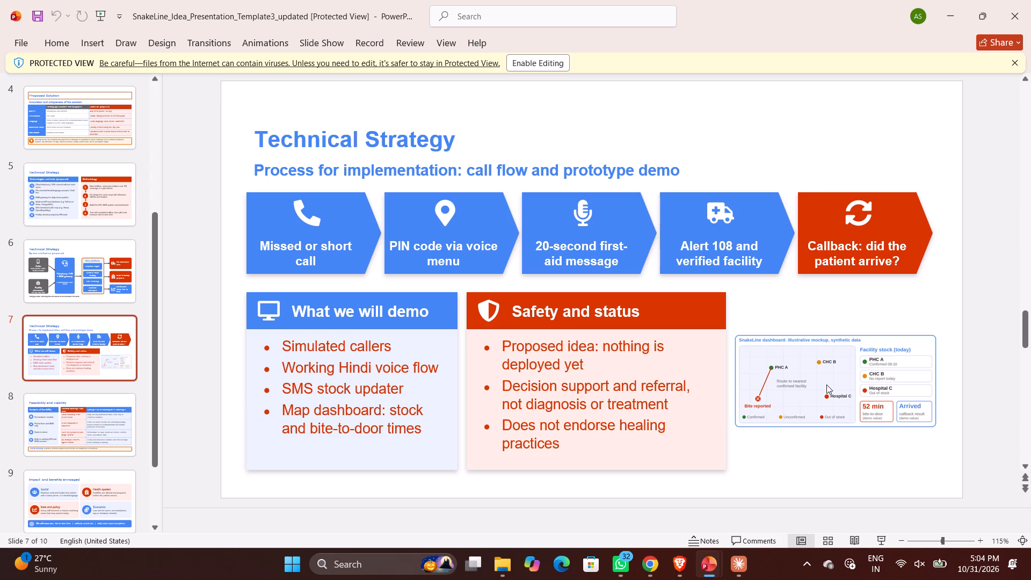
click(984, 425)
click(873, 385)
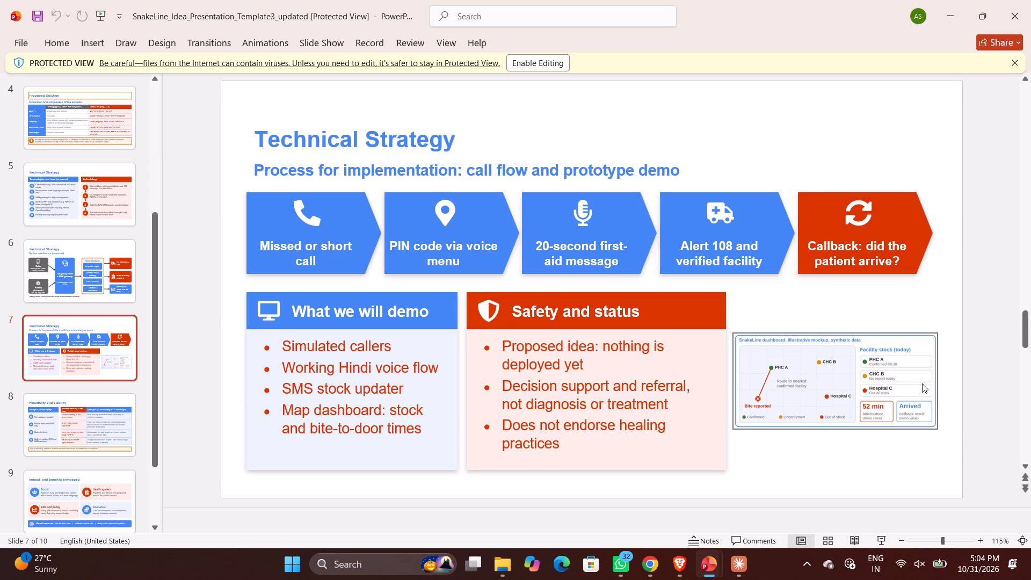
click(985, 419)
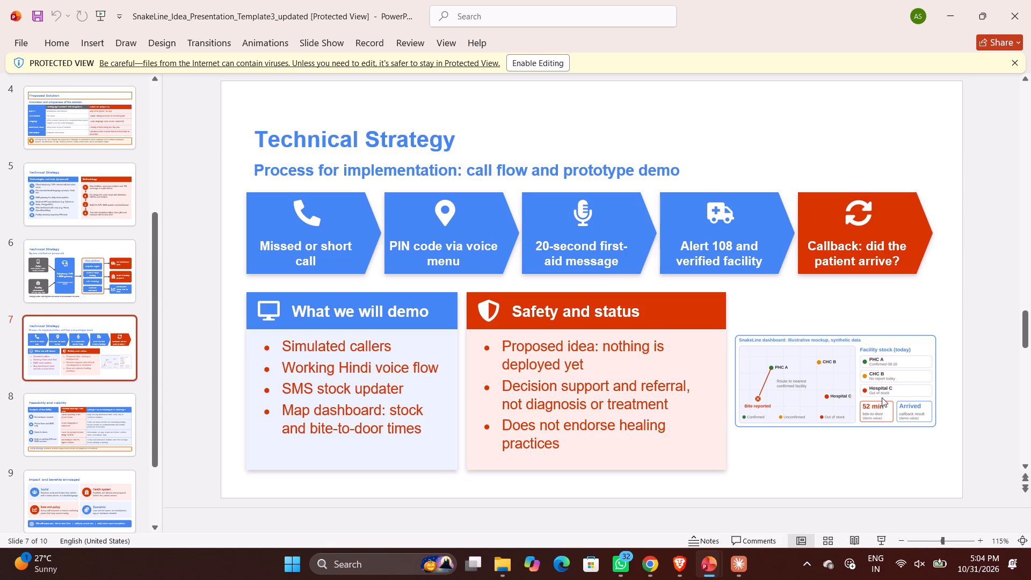
scroll(97, 426, down, 3)
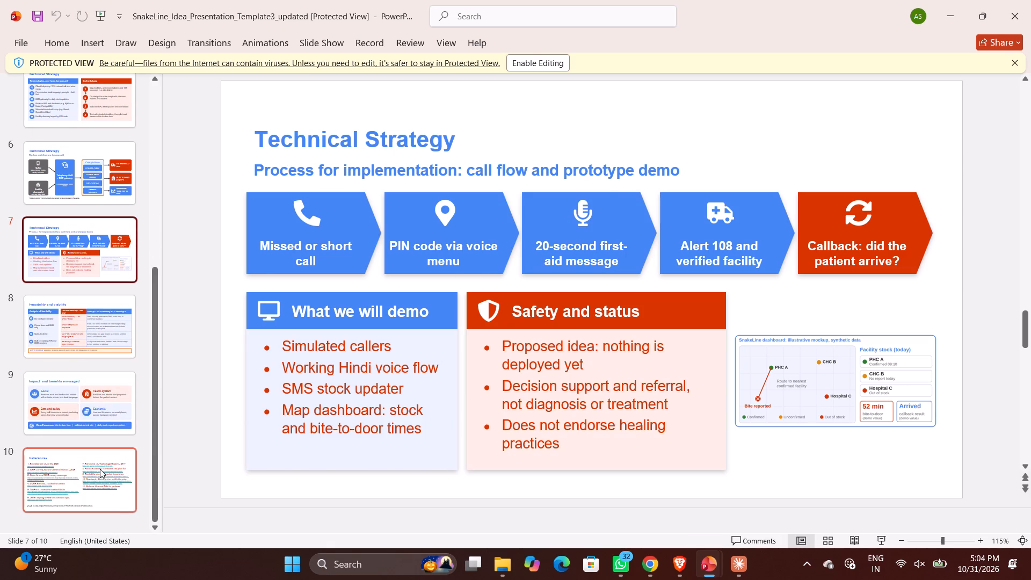
click(100, 469)
Return to slide 1, enable editing for the updated presentation and place the cursor in the problem statement title text.
scroll(97, 320, up, 4)
click(111, 120)
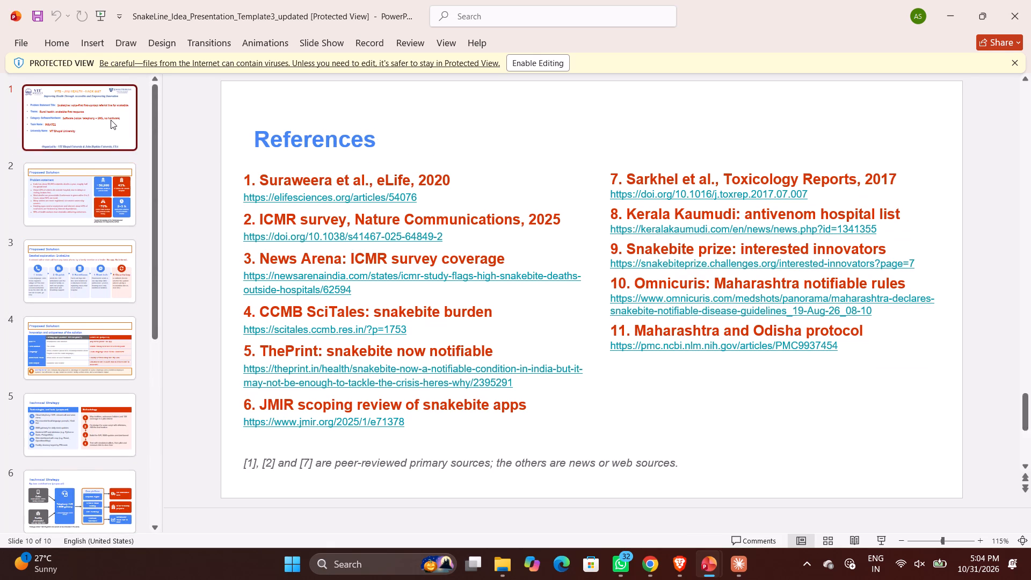
drag(537, 71, 524, 55)
click(524, 55)
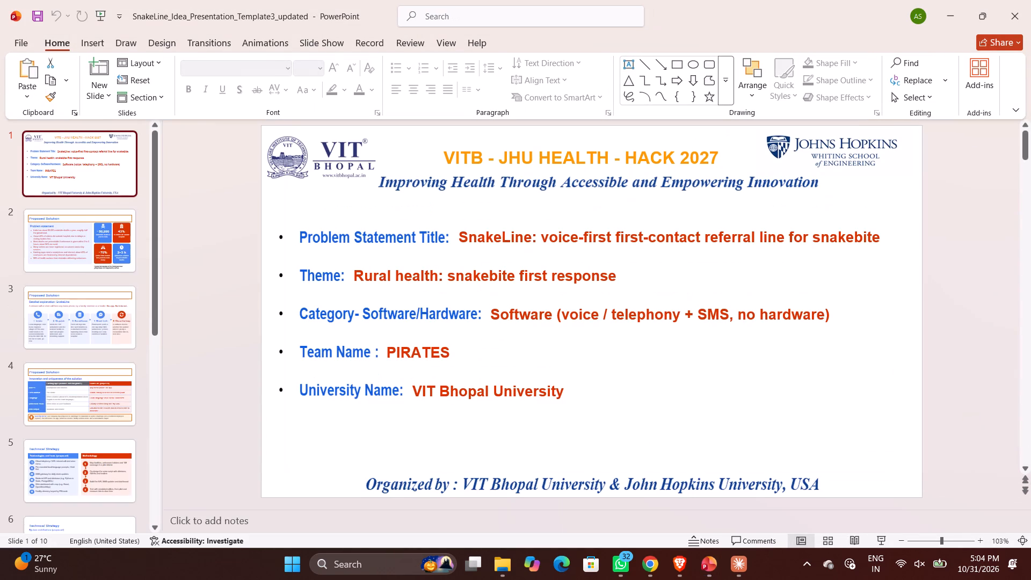
click(606, 235)
click(619, 547)
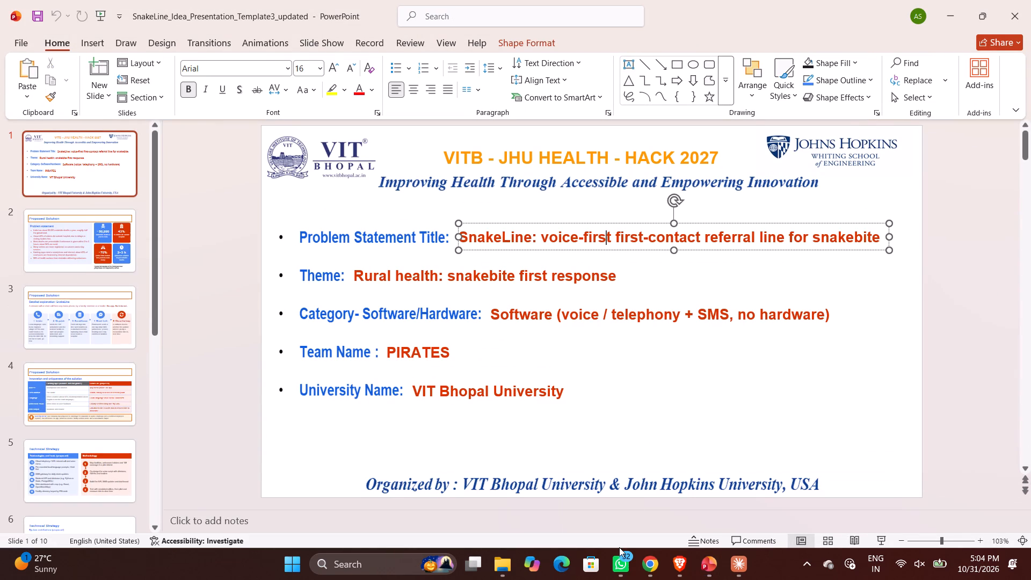
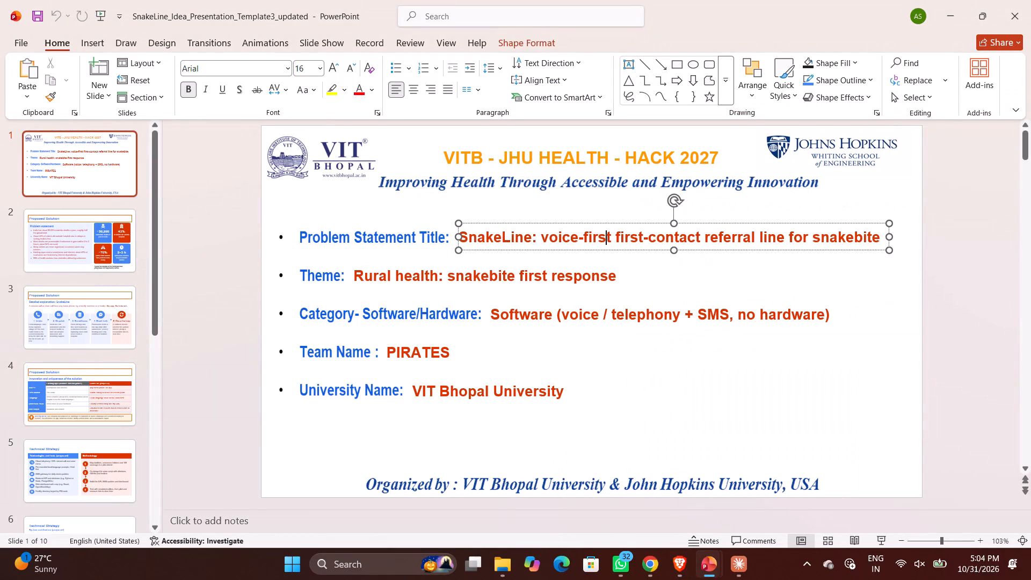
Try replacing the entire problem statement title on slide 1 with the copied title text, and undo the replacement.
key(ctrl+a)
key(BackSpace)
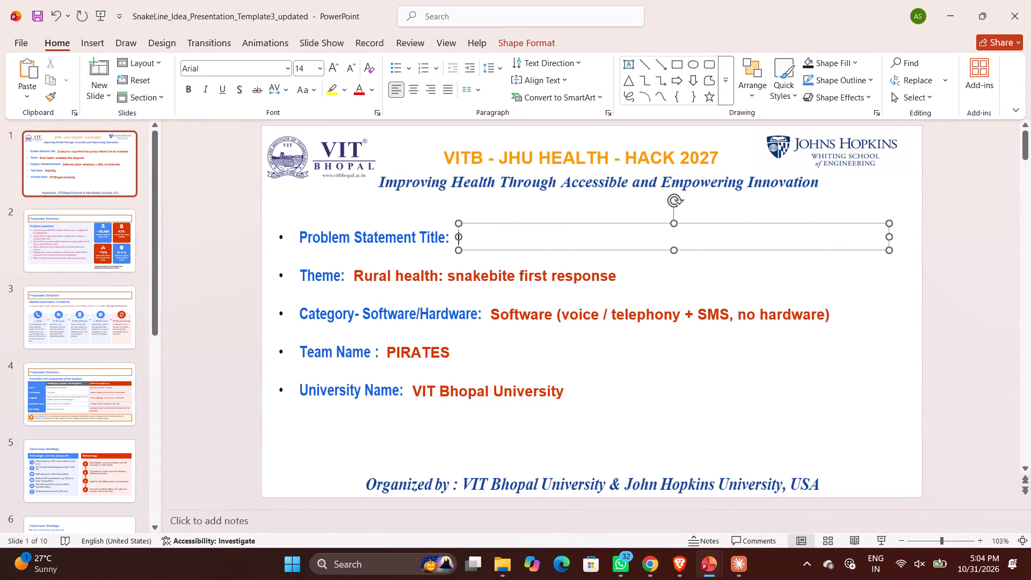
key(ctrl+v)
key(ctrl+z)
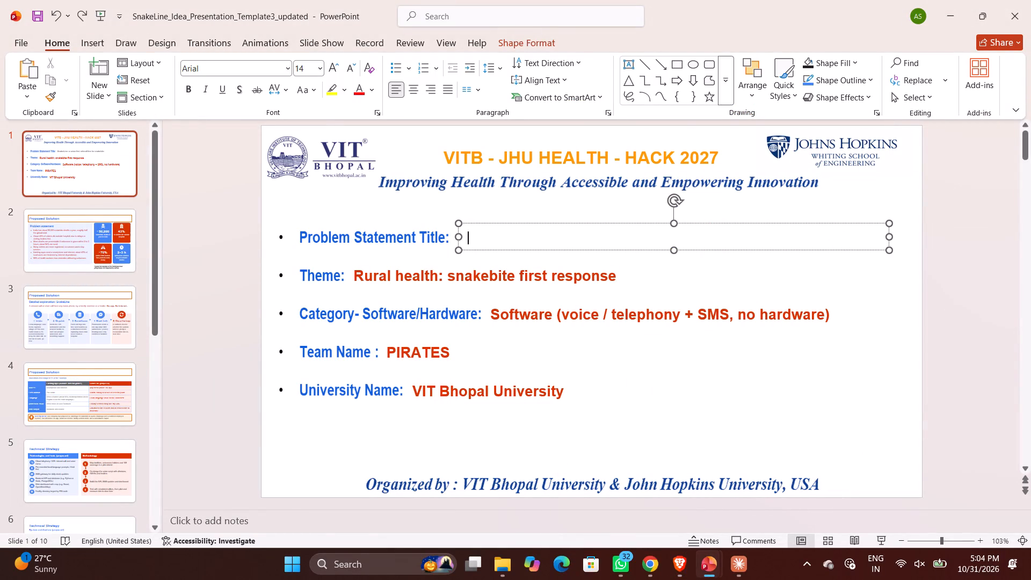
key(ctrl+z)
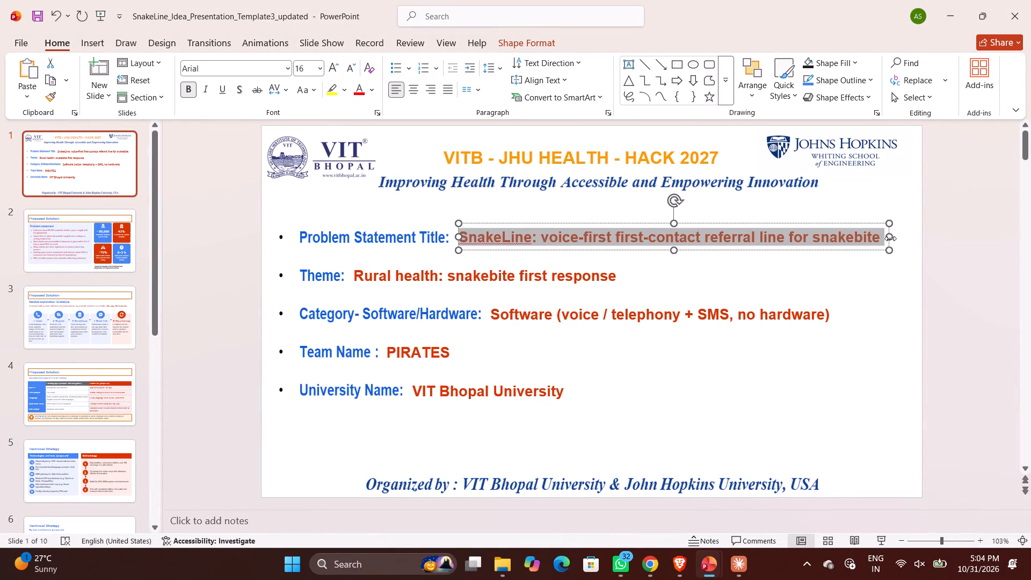
Replace the problem statement title's wording after "SnakeLine:" on slide 1 with the copied text "SnakeLine: a voice-first referral line for snakebite".
click(877, 231)
drag(877, 231, 590, 256)
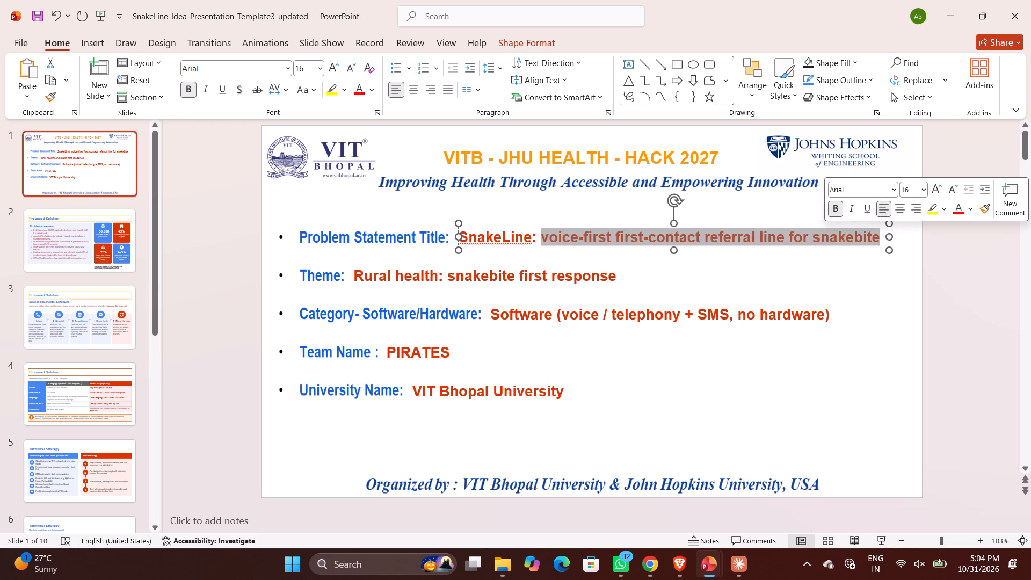
drag(590, 256, 570, 251)
key(BackSpace)
key(ctrl+v)
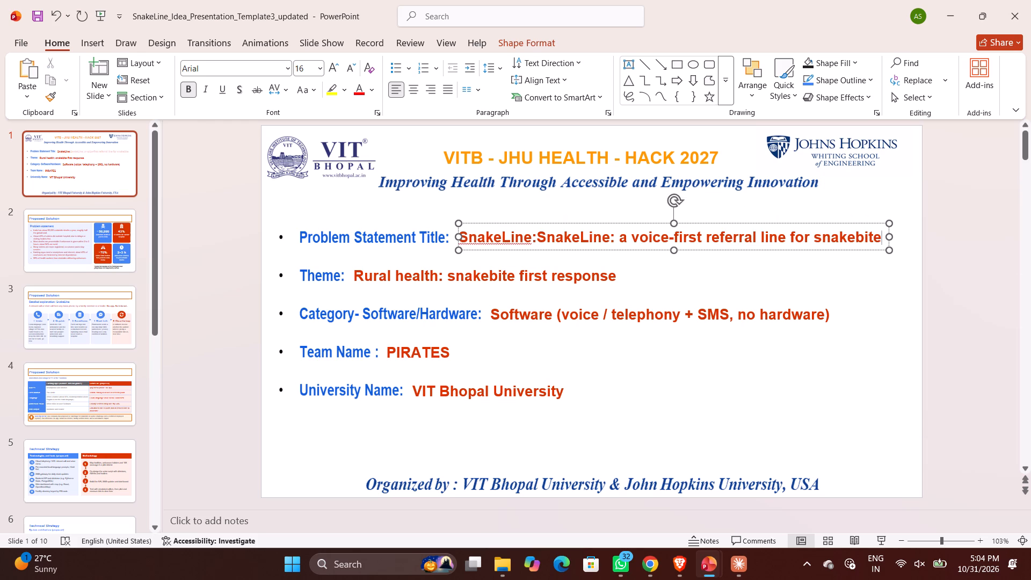
Remove the duplicated "SnakeLine:" prefix from the Problem Statement Title on slide 1 so it reads "SnakeLine: a voice-first referral line for snakebite".
click(539, 237)
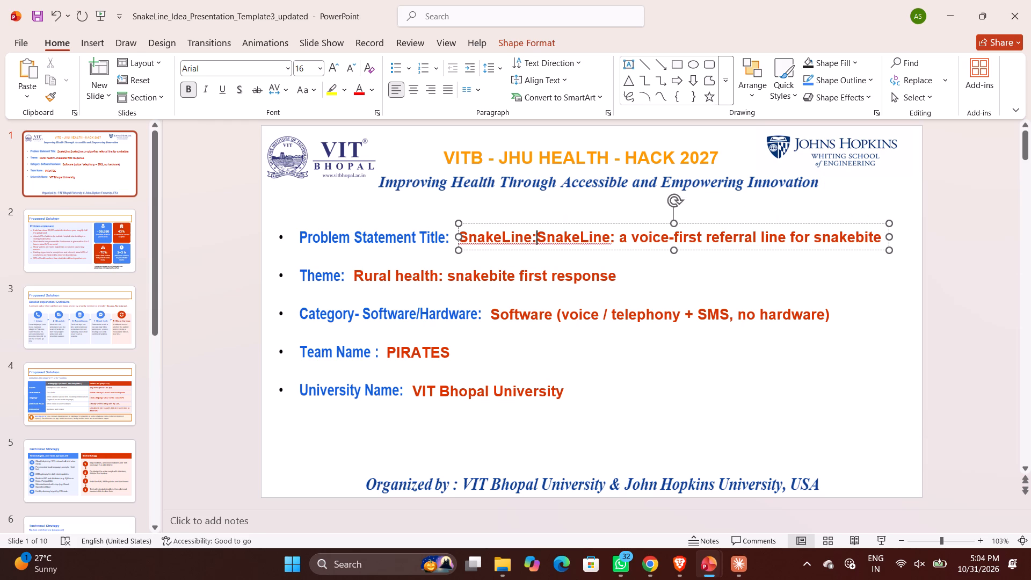
key(BackSpace)
key(BackSpace)
key(BackSpace)
key(BackSpace)
key(BackSpace)
key(BackSpace)
key(BackSpace)
key(BackSpace)
key(BackSpace)
key(BackSpace)
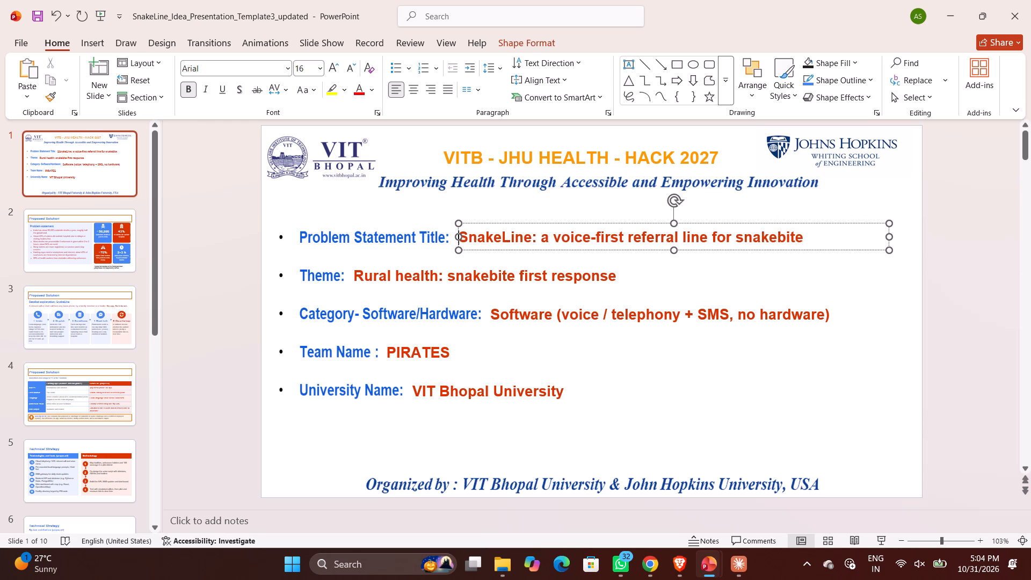
click(957, 315)
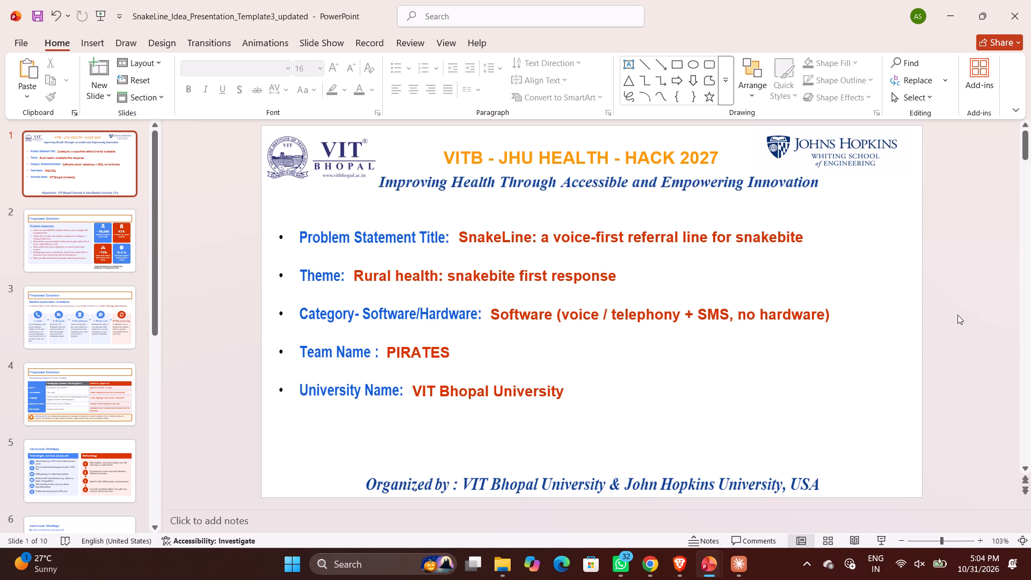
Clear all the text in the Theme entry on slide 1, keeping its text box.
click(626, 278)
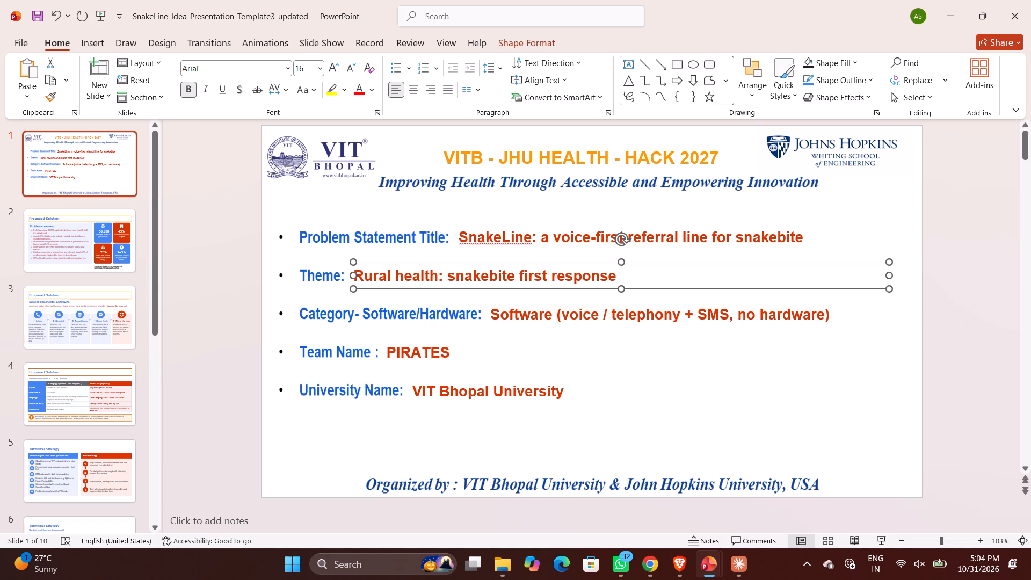
click(619, 277)
click(619, 277)
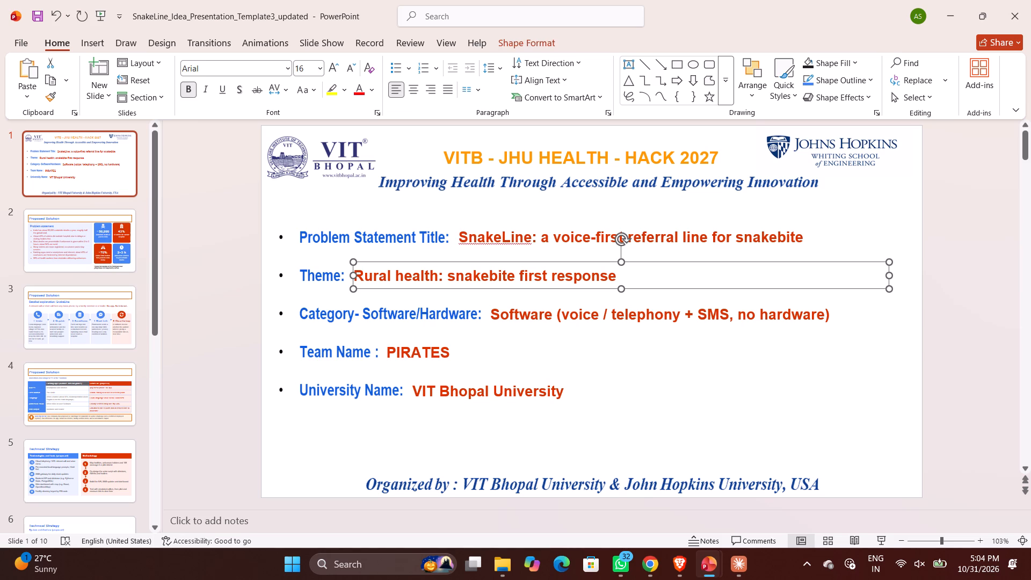
click(612, 273)
key(ctrl+a)
key(BackSpace)
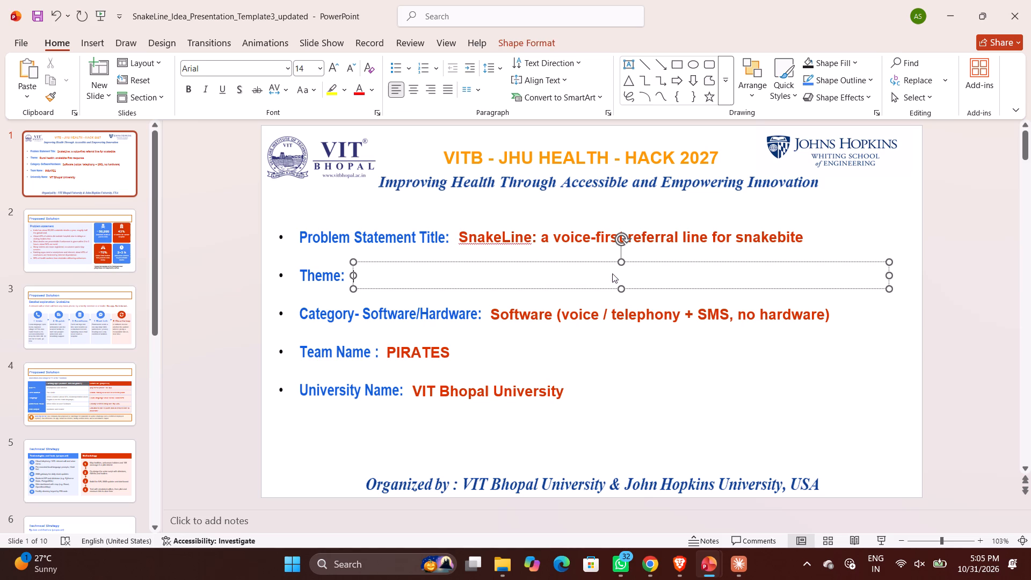
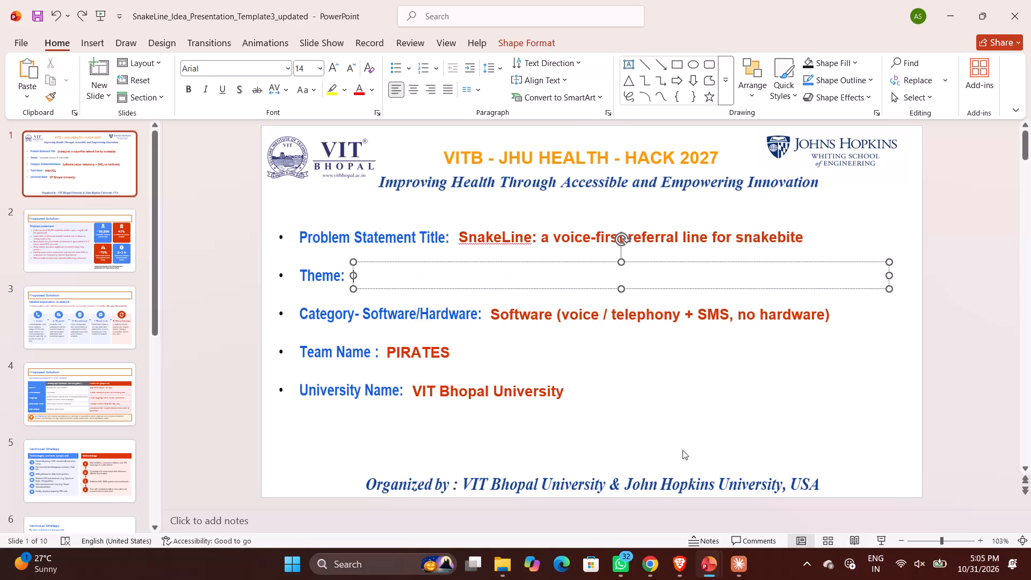
Undo the clearing of the Theme entry, its accidental move, and the prior prefix removal in the Problem Statement Title on slide 1.
key(ctrl+z)
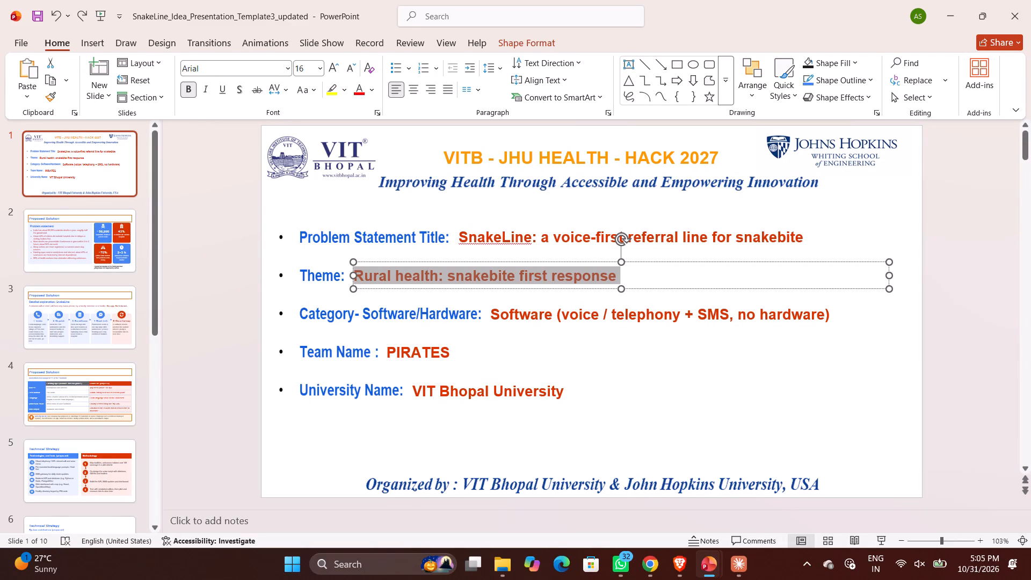
click(630, 281)
click(616, 277)
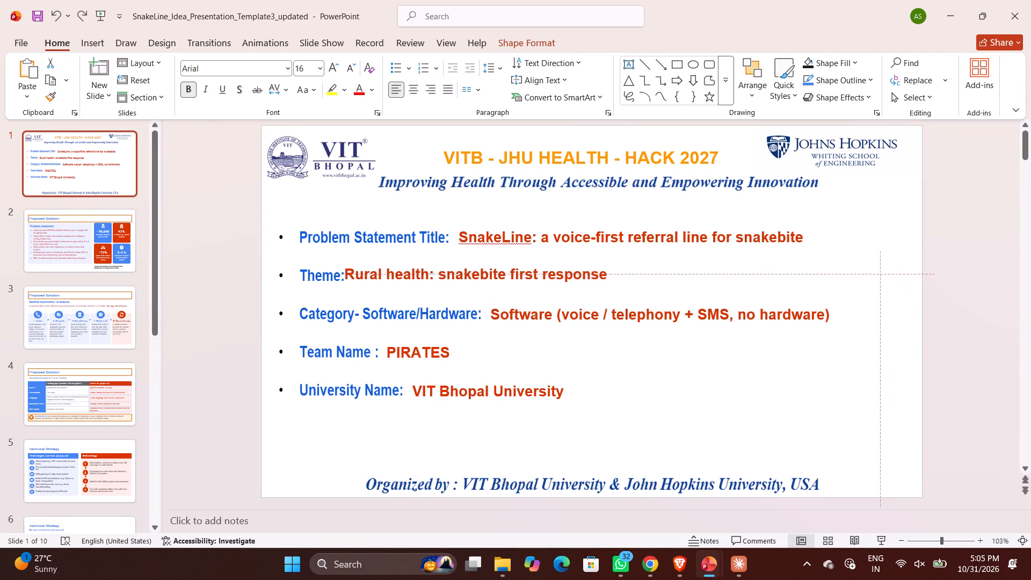
key(ctrl+z)
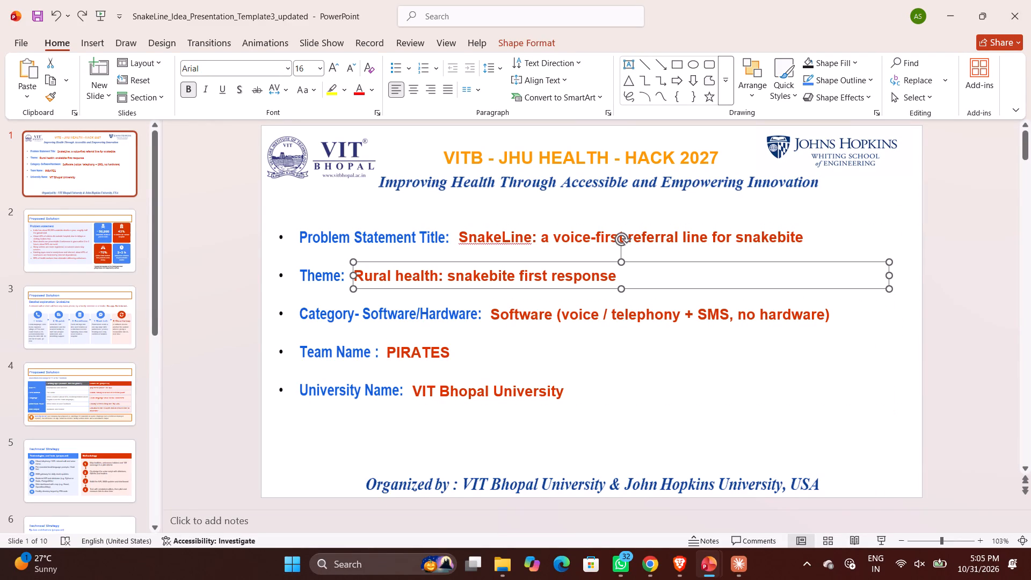
key(ctrl+z)
Replace the Theme entry's text on slide 1 with the copied "Equitable Access & Telehealth", keeping its bold formatting.
click(625, 278)
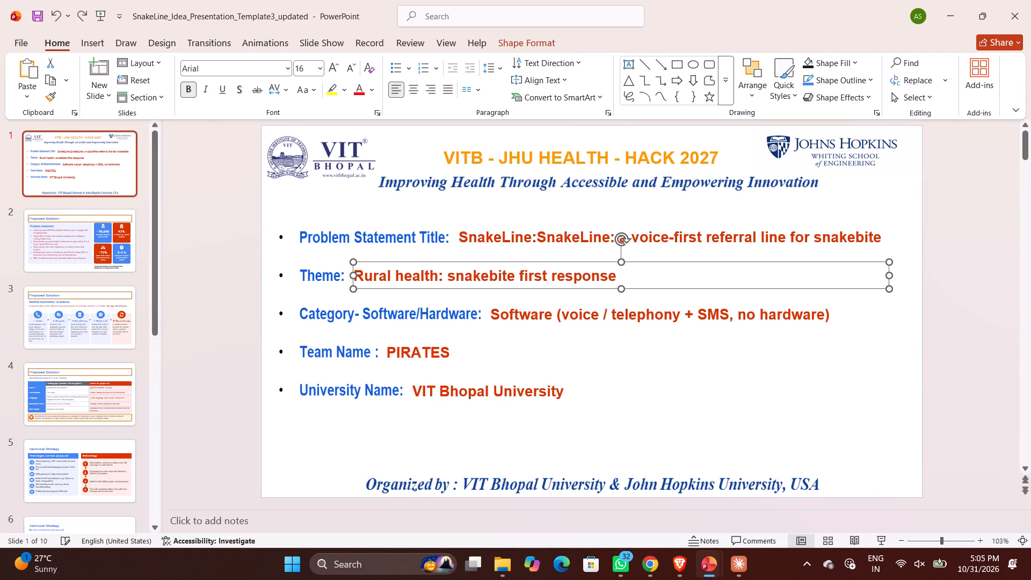
click(616, 277)
drag(616, 277, 452, 284)
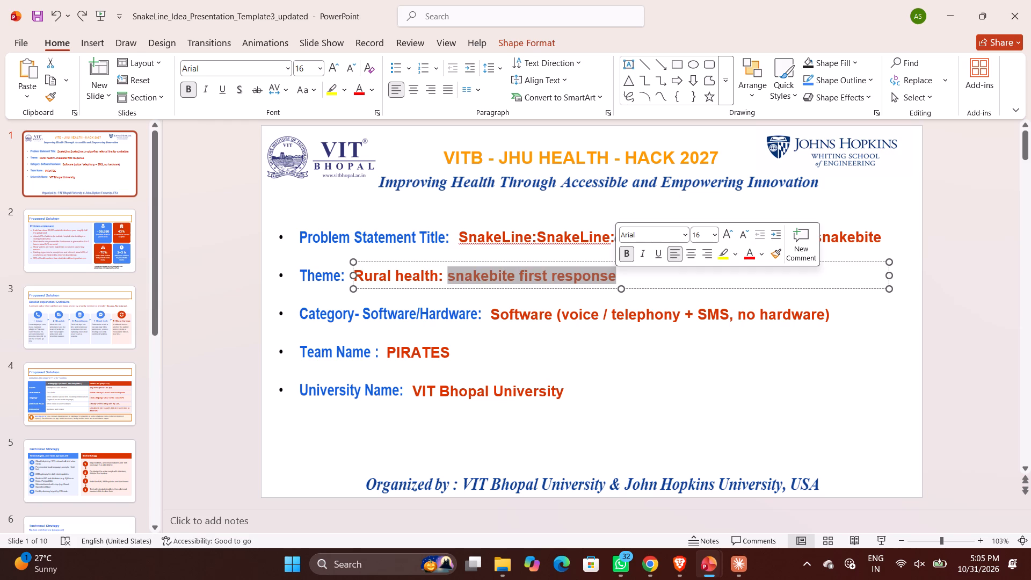
drag(452, 284, 402, 280)
key(BackSpace)
key(ctrl+v)
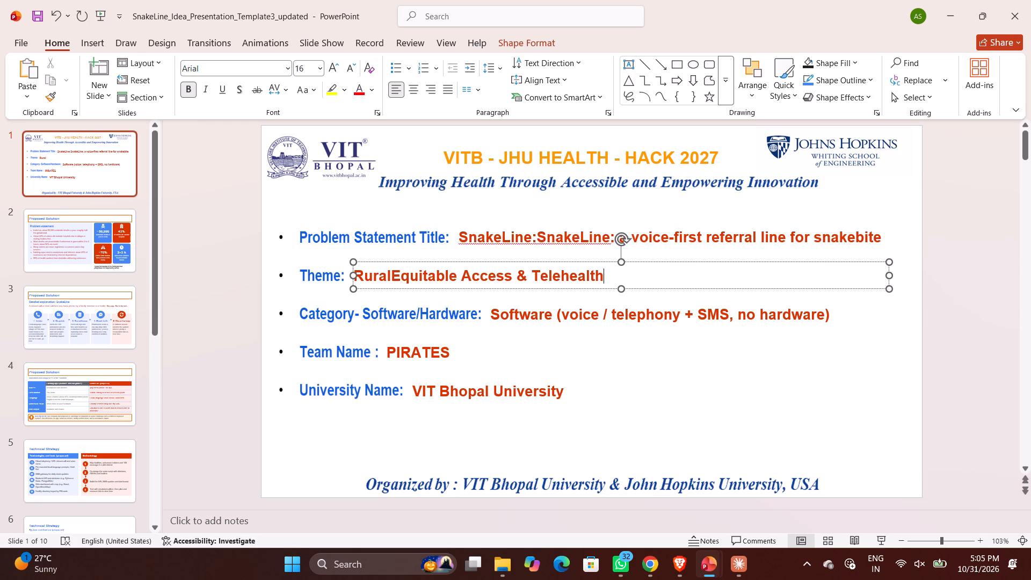
click(392, 271)
key(BackSpace)
key(BackSpace)
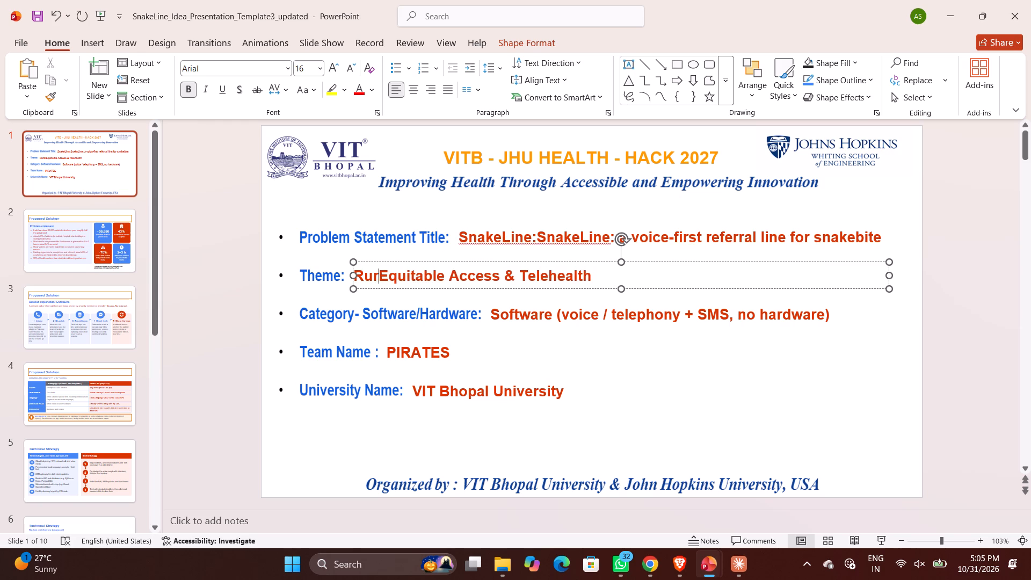
key(BackSpace)
key(BackSpace)
key(BackSpace)
click(975, 324)
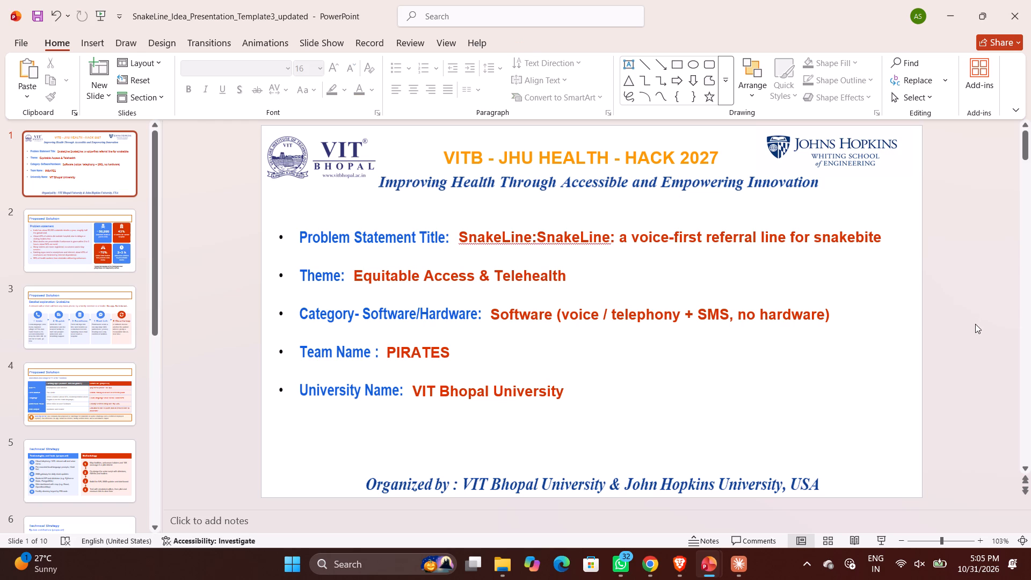
Delete the duplicated "SnakeLine:" prefix so the Problem Statement Title on slide 1 reads "SnakeLine: a voice-first referral line for snakebite".
click(539, 239)
key(BackSpace)
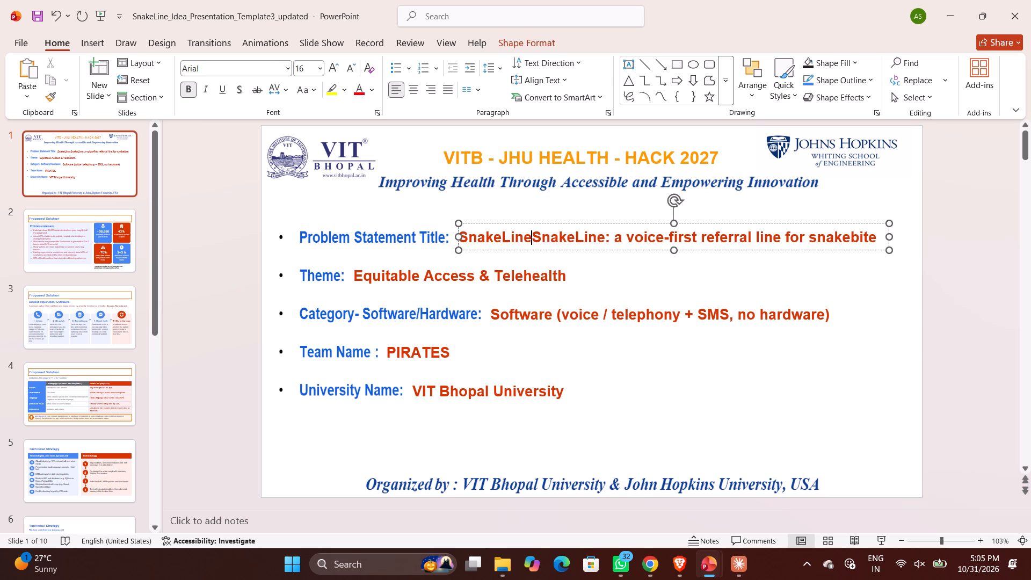
key(BackSpace)
key(BackSpace)
key(BackSpace)
key(BackSpace)
key(BackSpace)
key(BackSpace)
key(BackSpace)
key(BackSpace)
key(BackSpace)
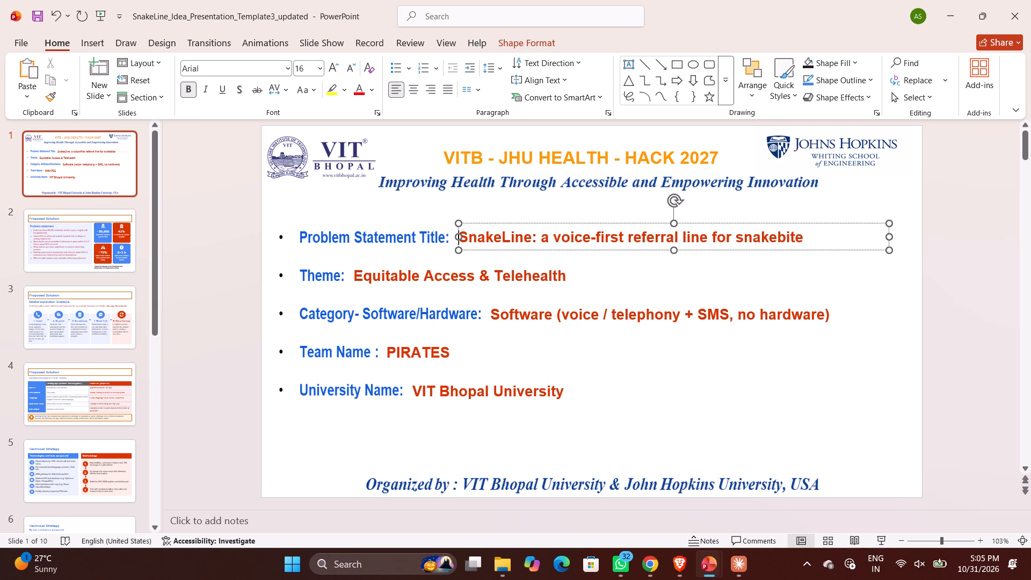
click(949, 344)
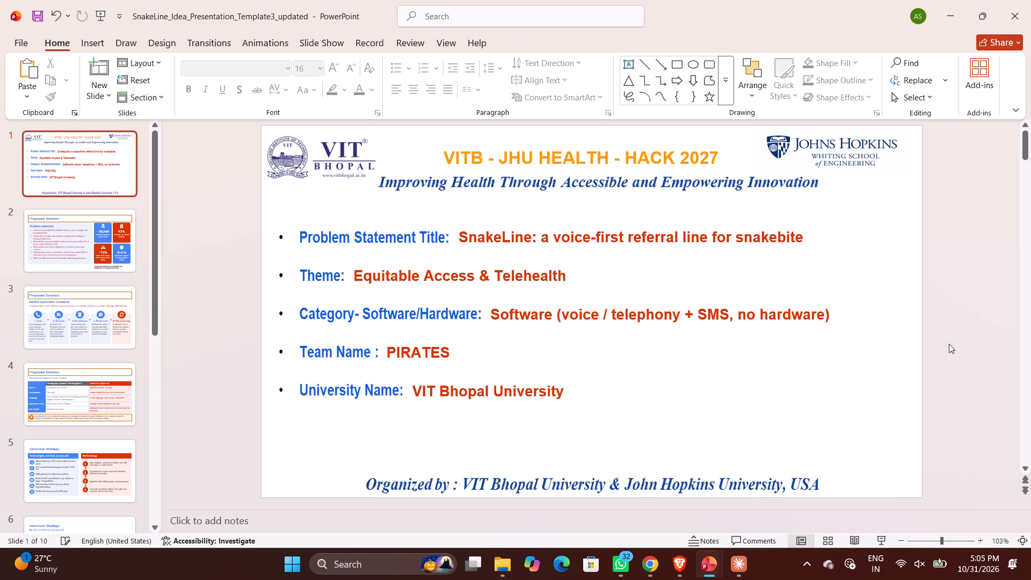
Save the updated SnakeLine presentation under its existing file name.
key(Down)
key(Down)
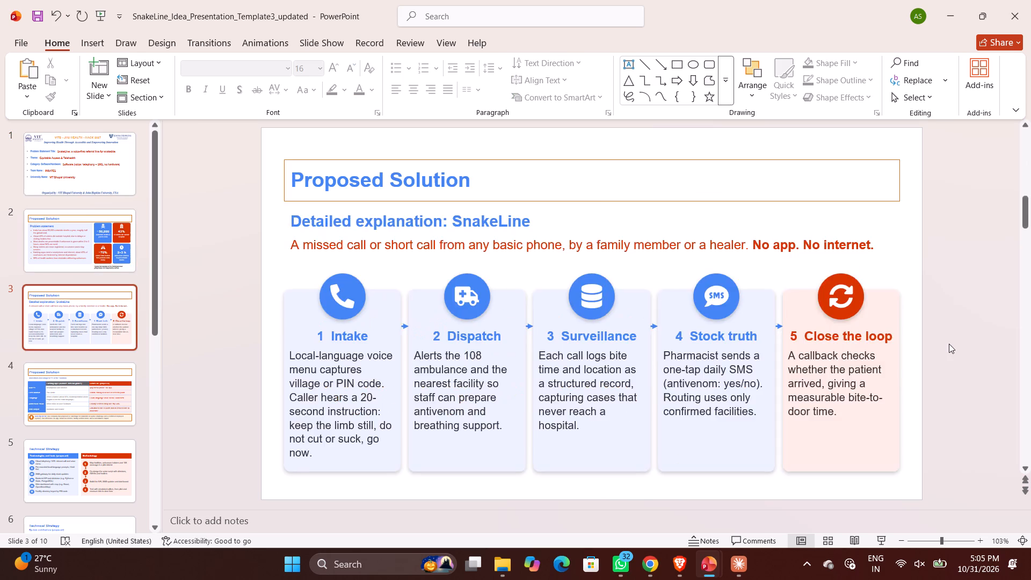
key(Down)
click(26, 40)
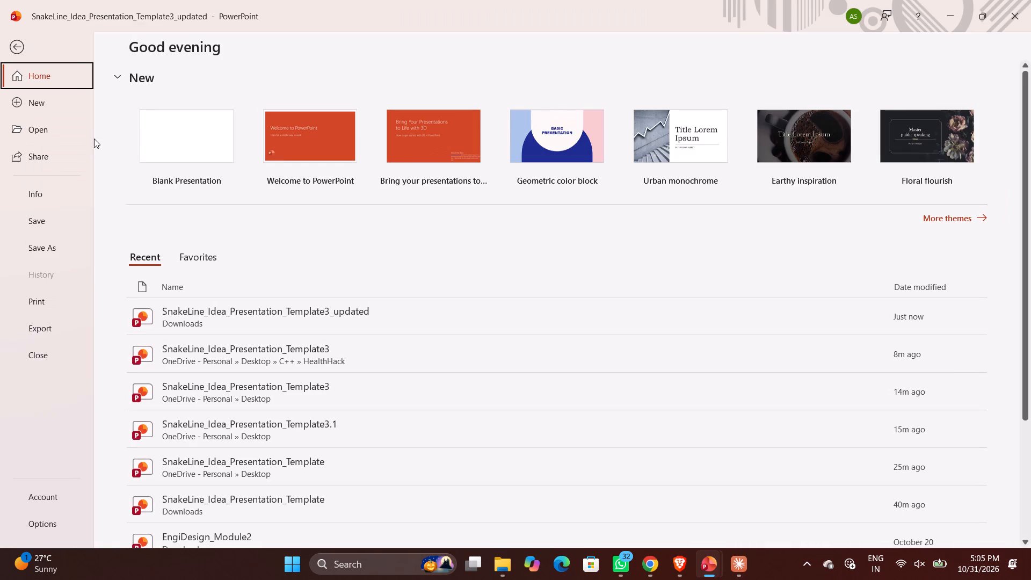
key(ctrl+s)
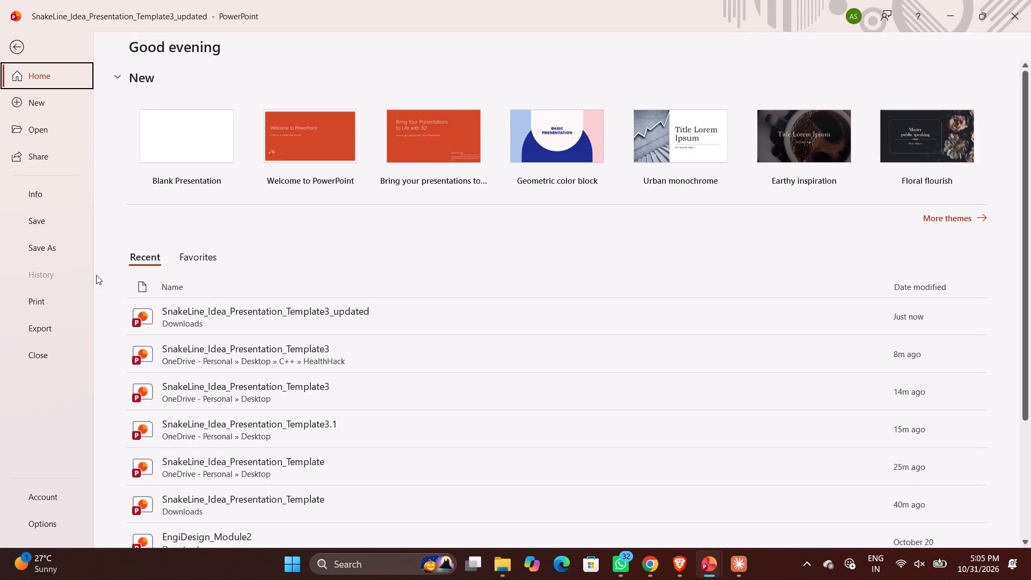
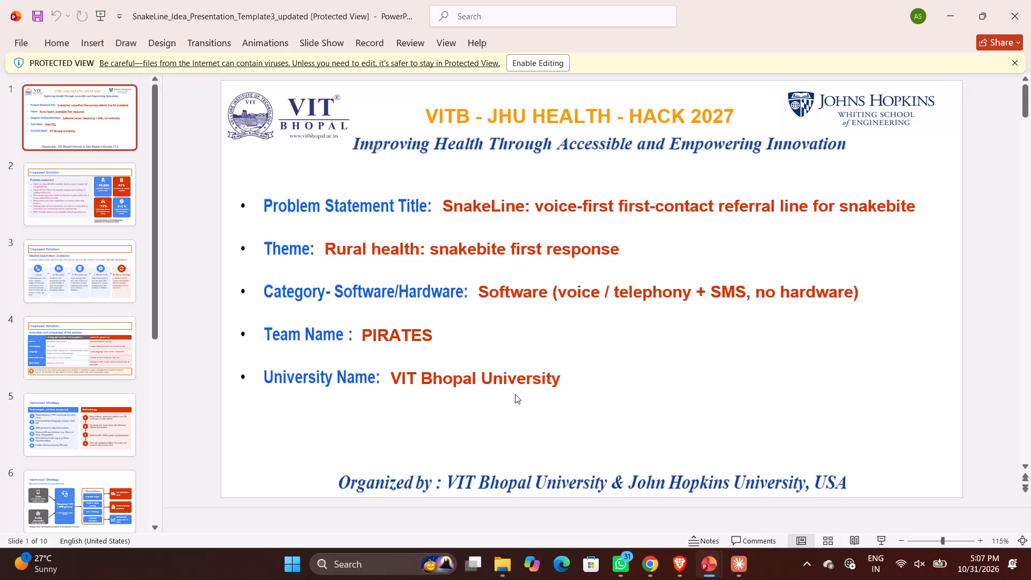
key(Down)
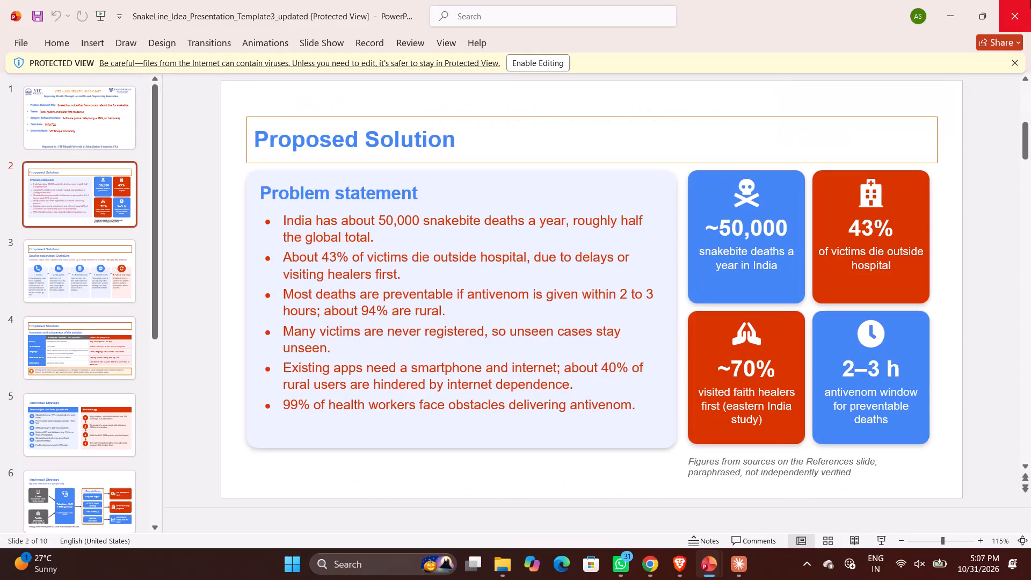
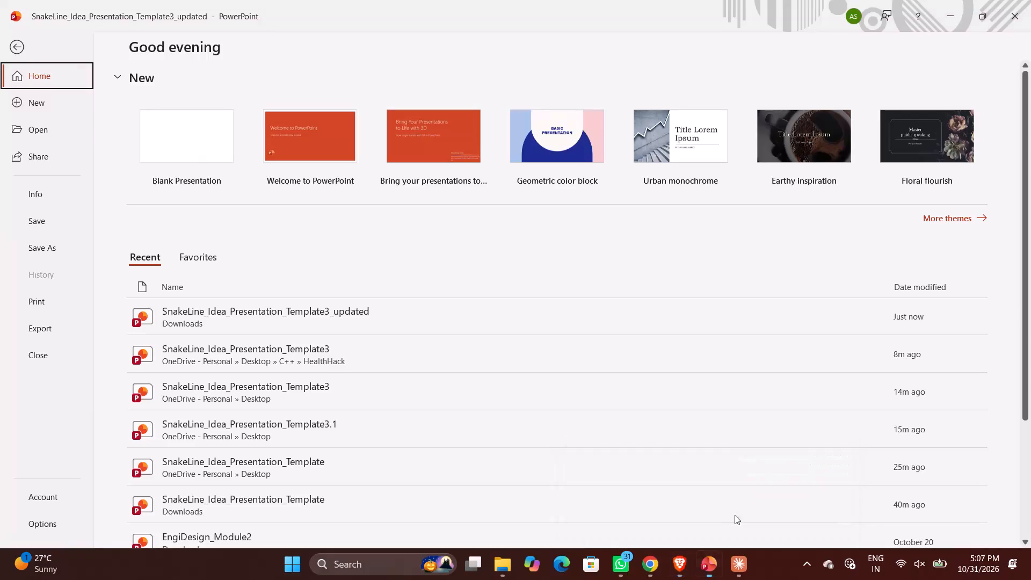
Return to the slides, save the presentation's current changes and open slide 1 for a check.
click(27, 44)
click(244, 339)
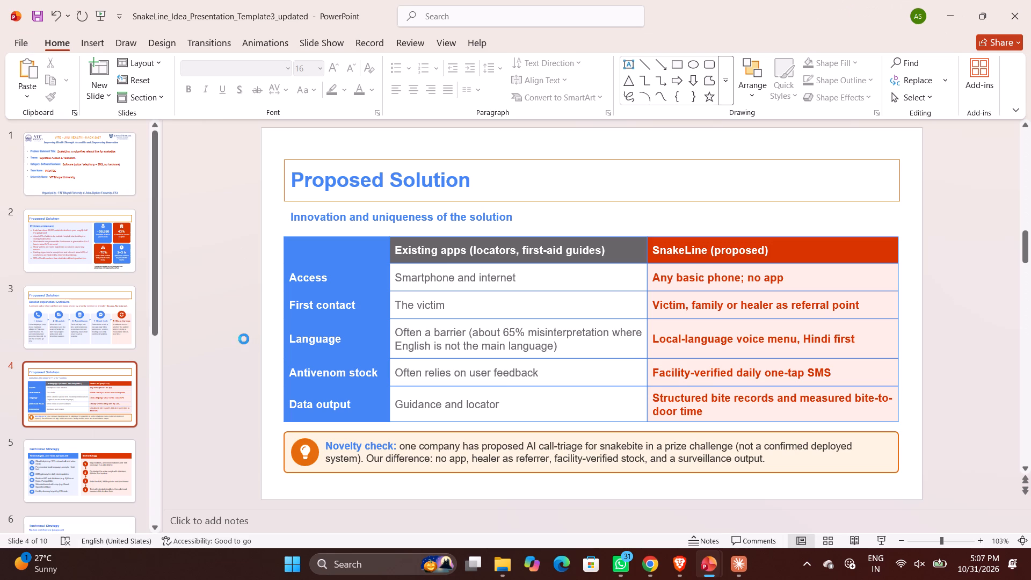
key(ctrl+s)
scroll(81, 253, up, 7)
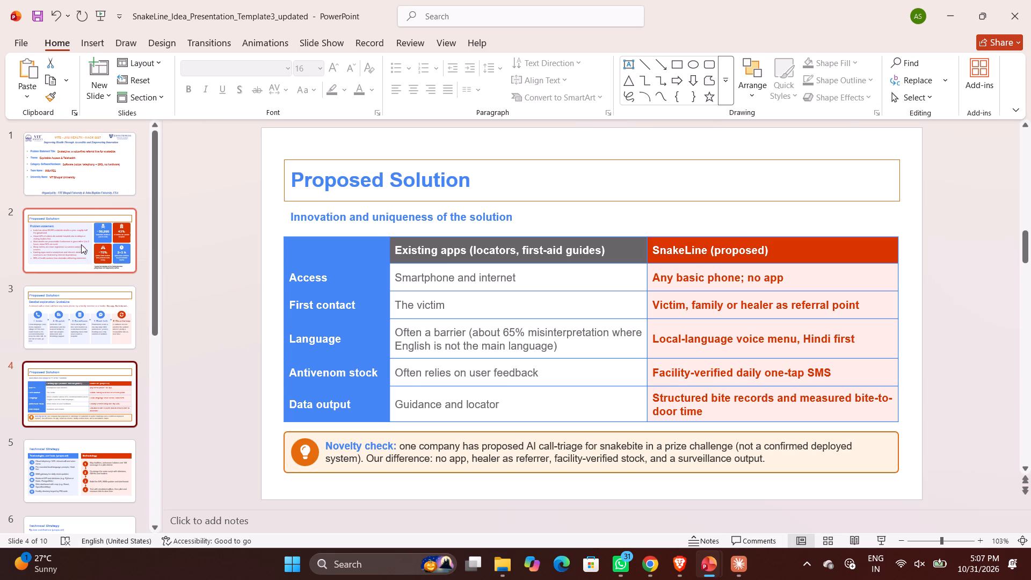
click(95, 168)
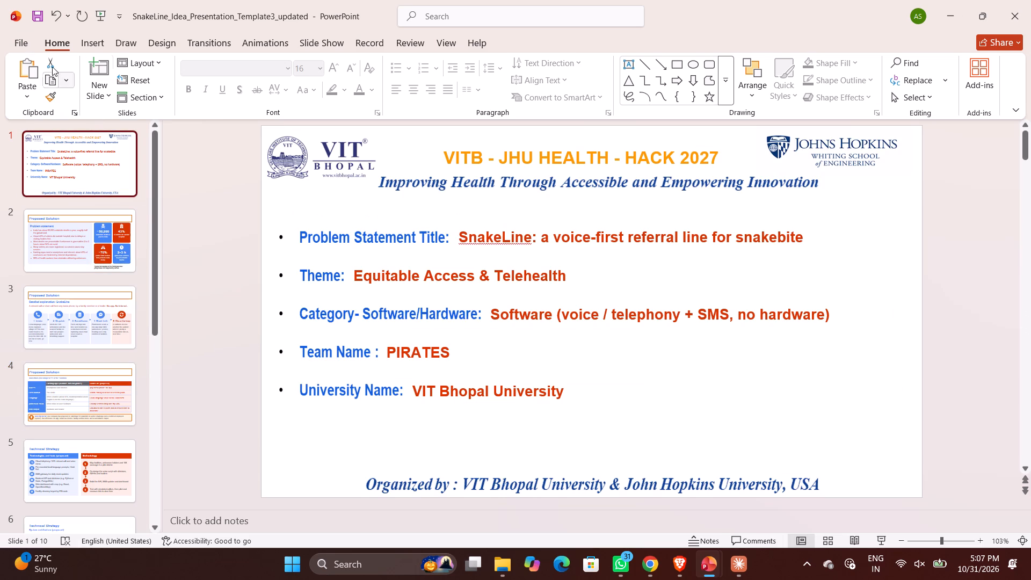
Save a copy of the deck as SnakeLine_Idea_Presentation_Template3_updated in the HealthHack folder under Desktop > C++, in PowerPoint Presentation format.
click(25, 37)
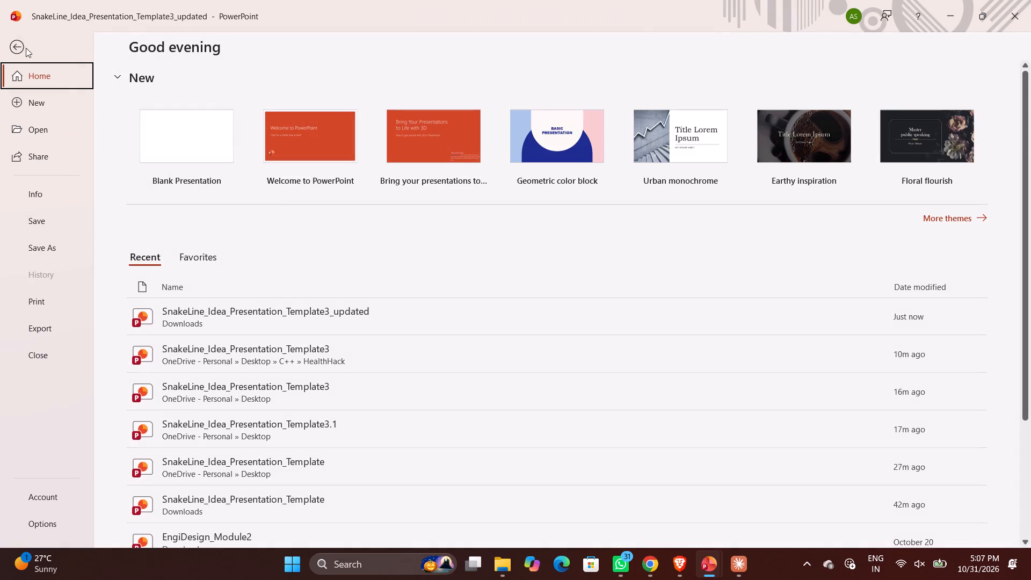
click(48, 243)
click(367, 219)
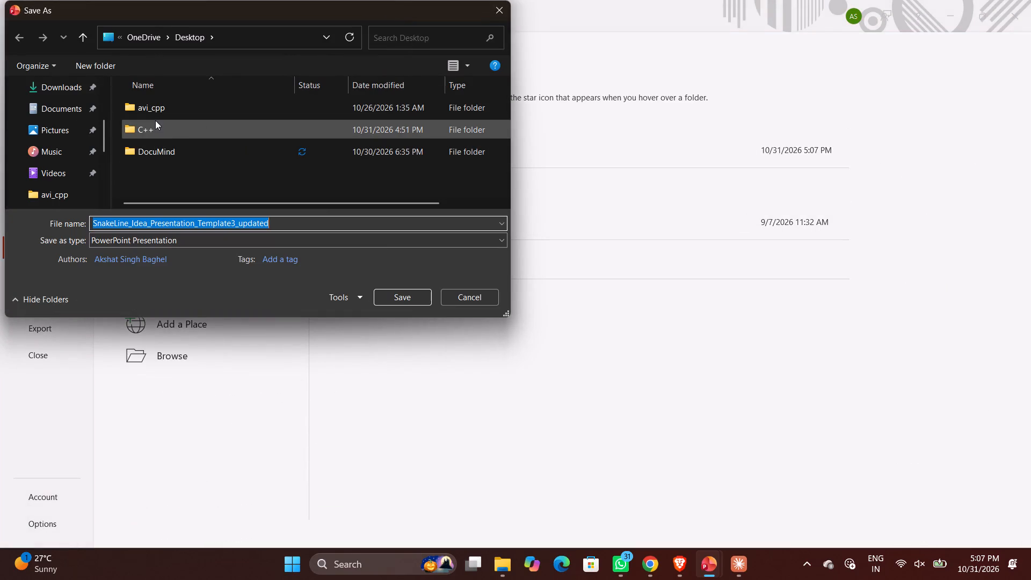
double_click(155, 136)
double_click(165, 170)
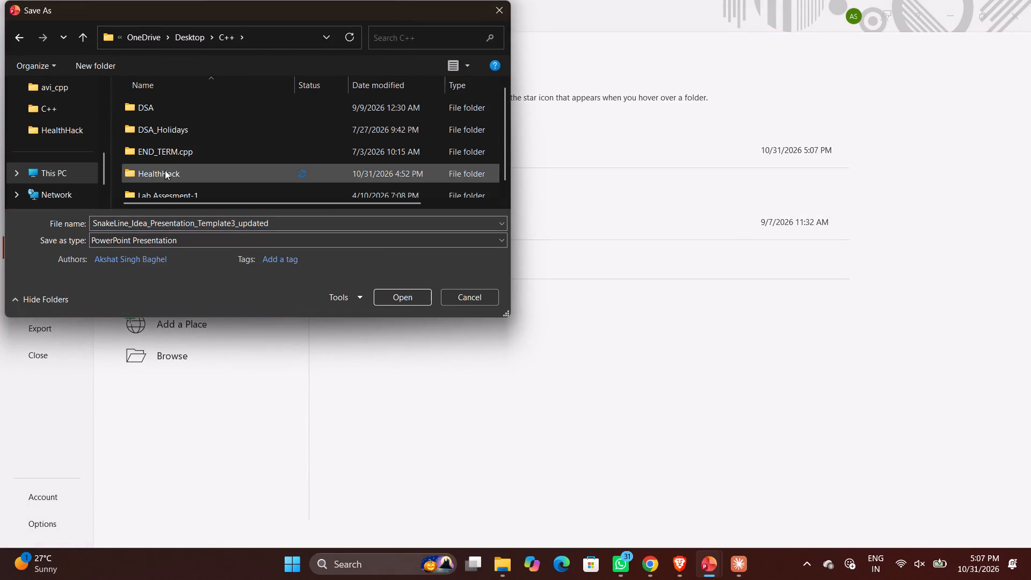
click(401, 296)
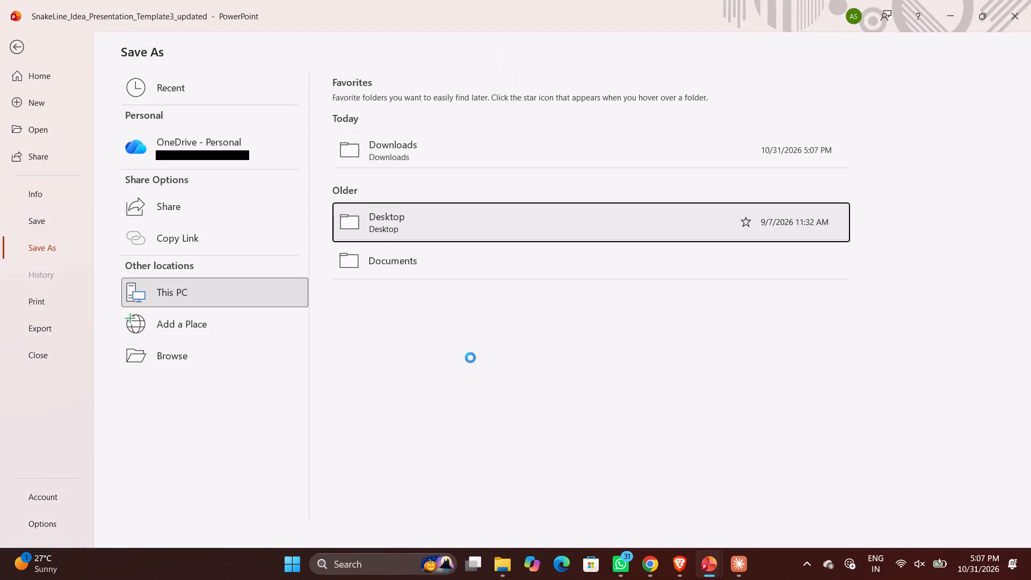
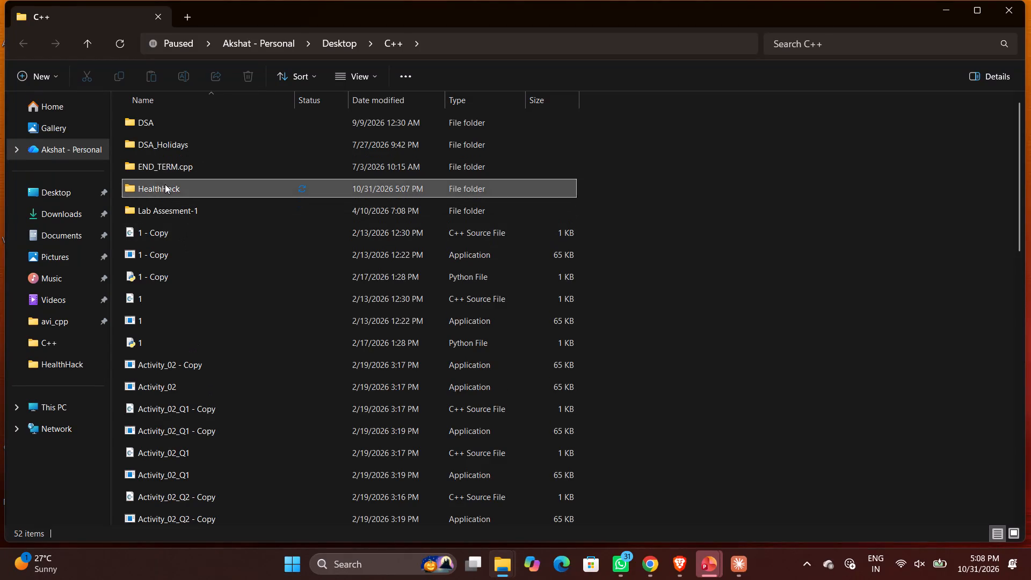
Open the latest SnakeLine Template3 deck from Downloads, then switch to the SnakeLine_Idea_Presentation_Template3_updated window in PowerPoint.
double_click(74, 213)
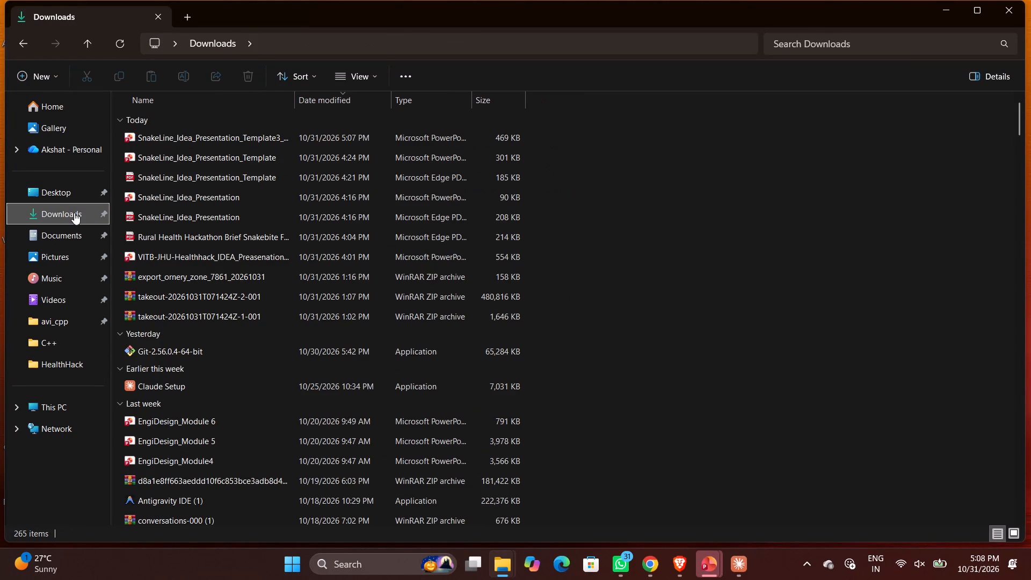
double_click(224, 144)
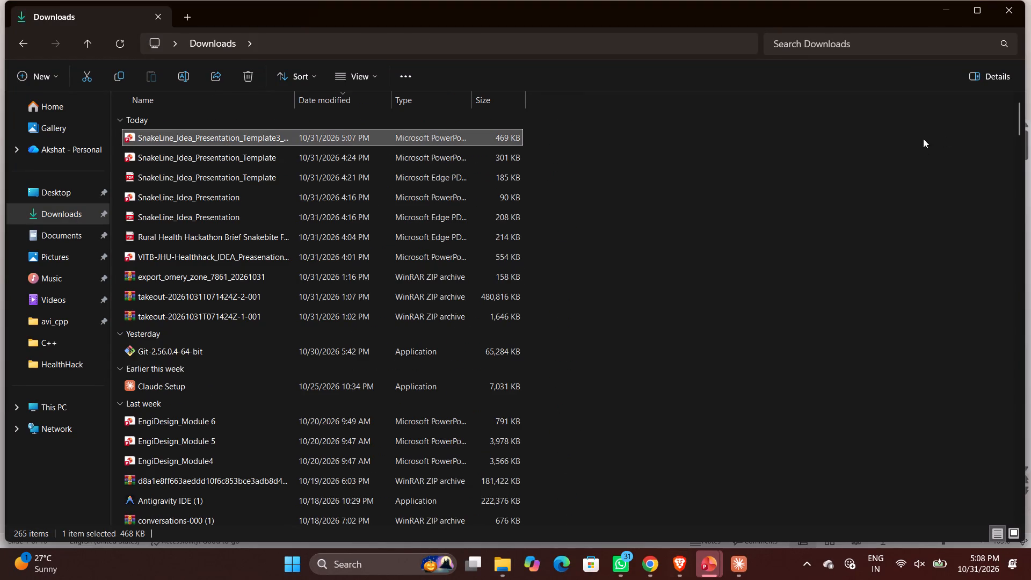
click(945, 13)
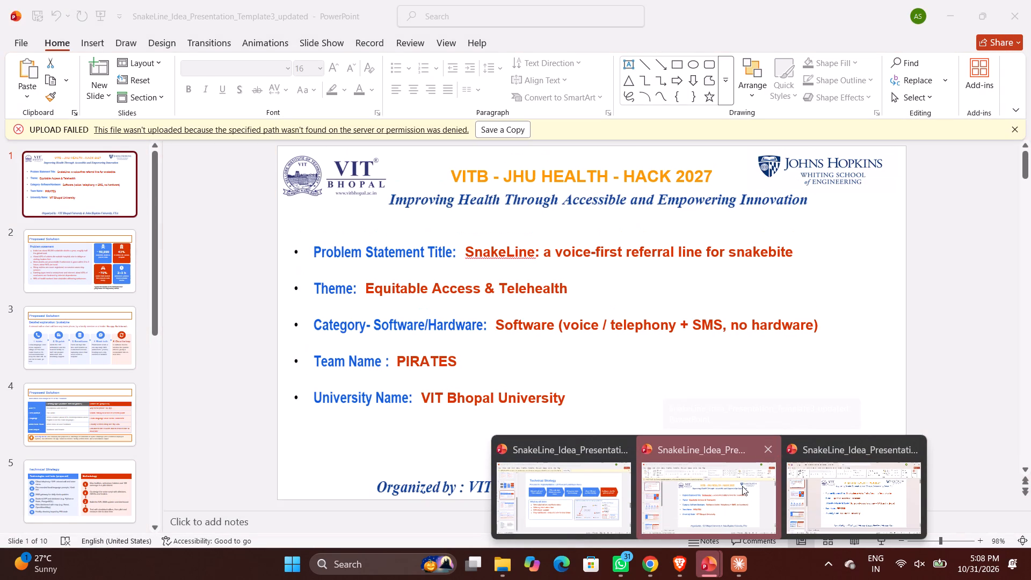
click(742, 486)
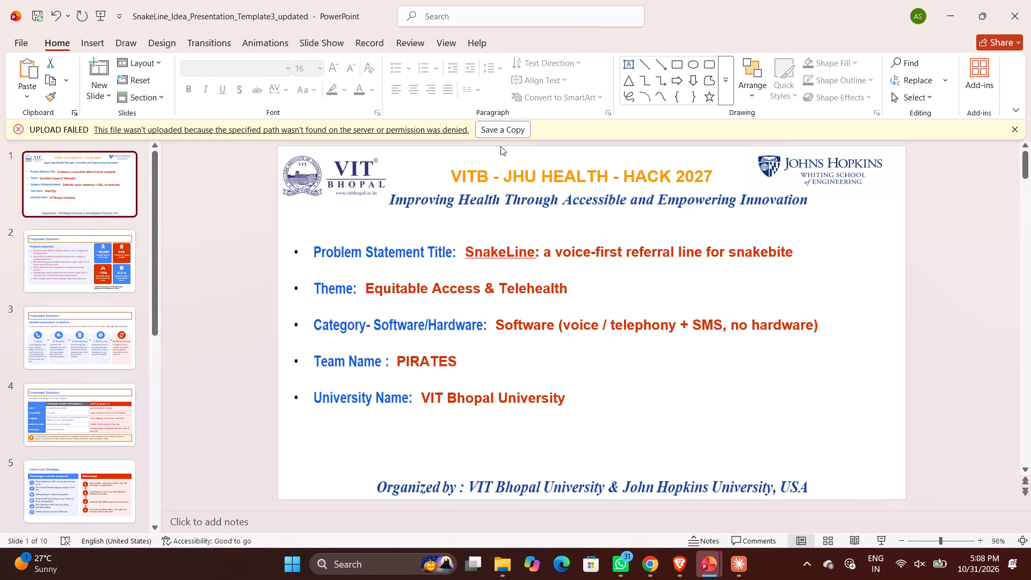
Save a copy of the deck as SnakeLine_Idea_Presentation_Template3_updated on the Desktop, in PowerPoint Presentation format.
click(505, 134)
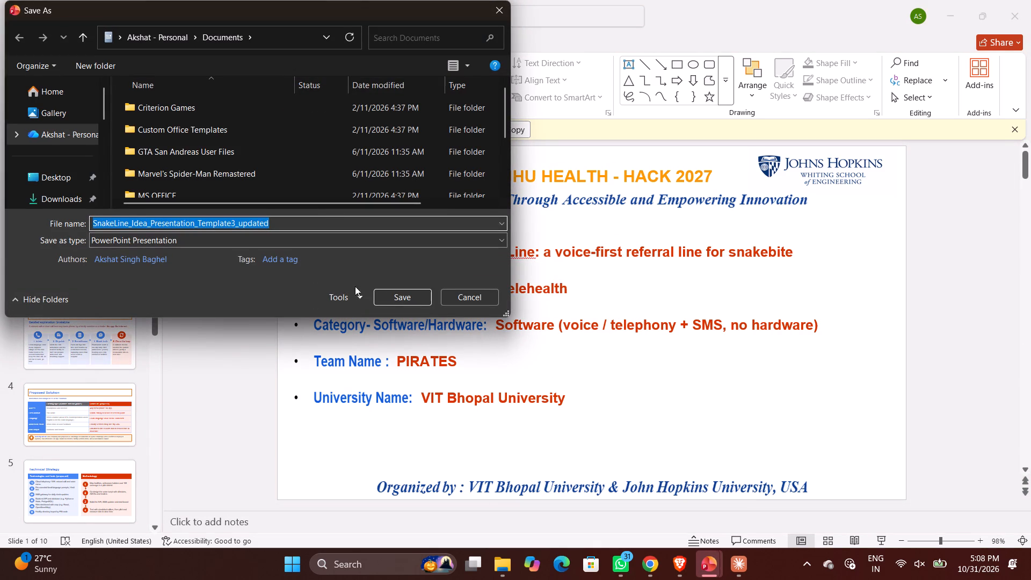
double_click(56, 189)
double_click(60, 154)
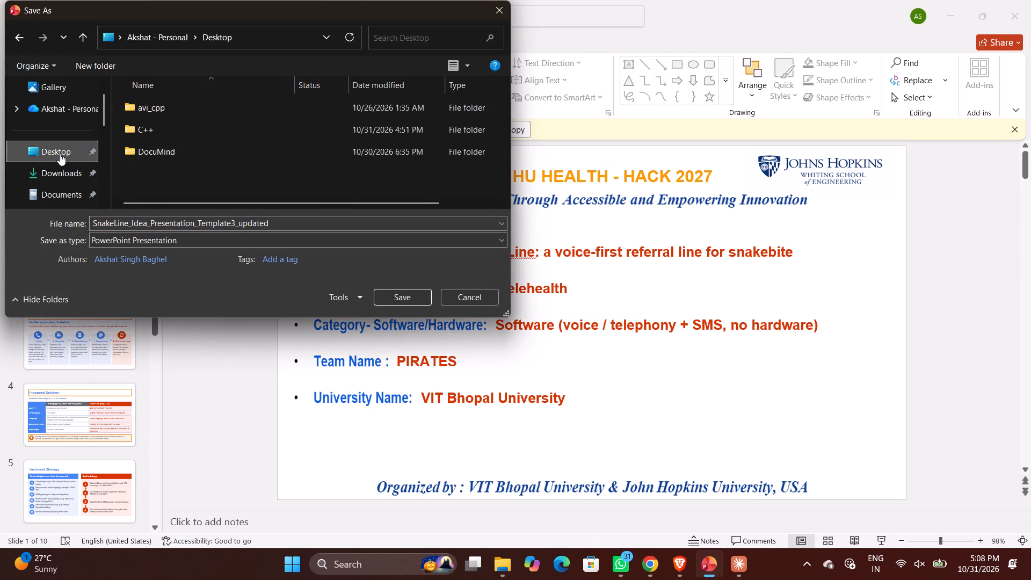
click(406, 291)
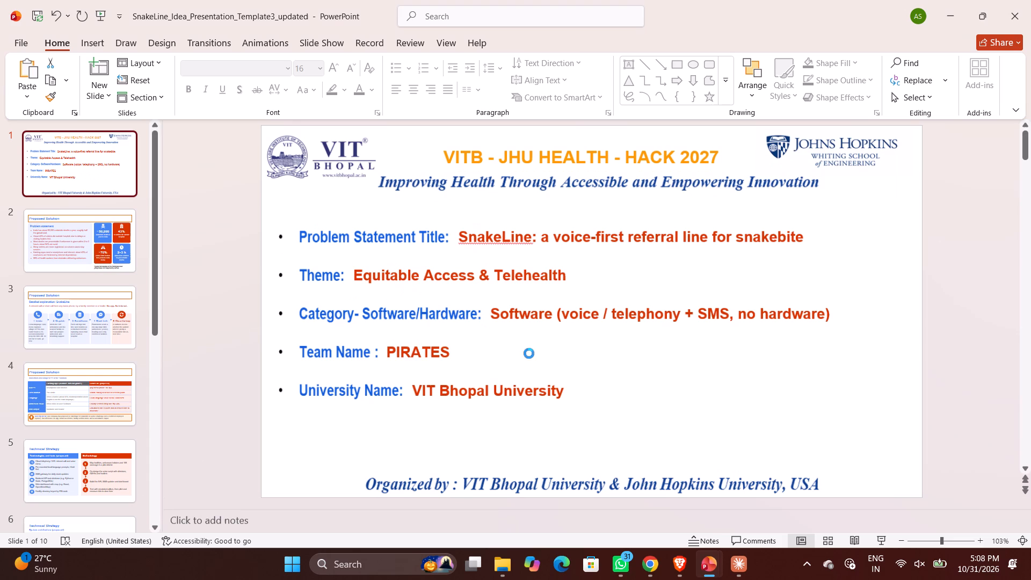
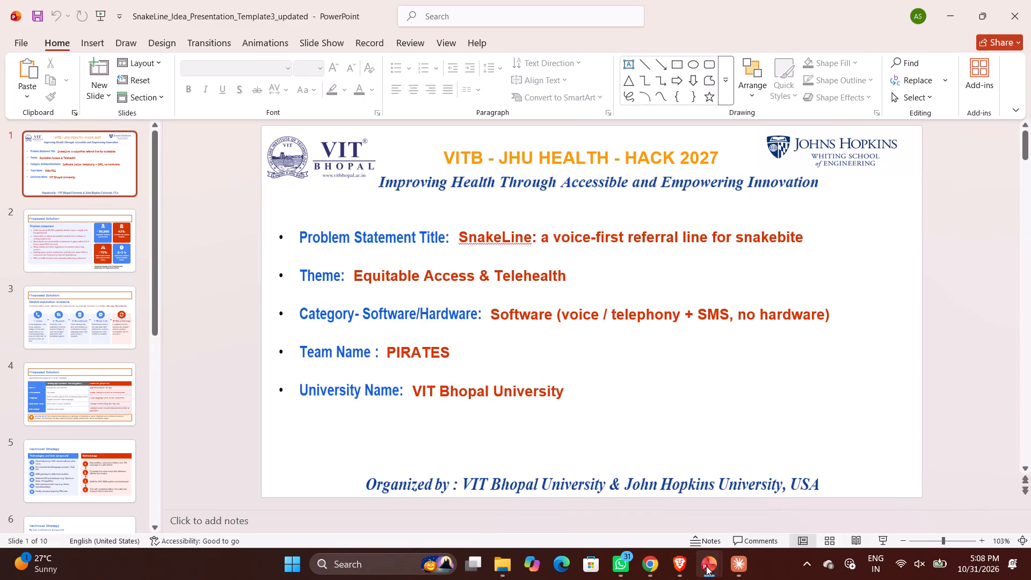
Switch to the other open window of the SnakeLine_Idea_Presentation_Template3_updated deck, the one already edited in this session.
click(708, 505)
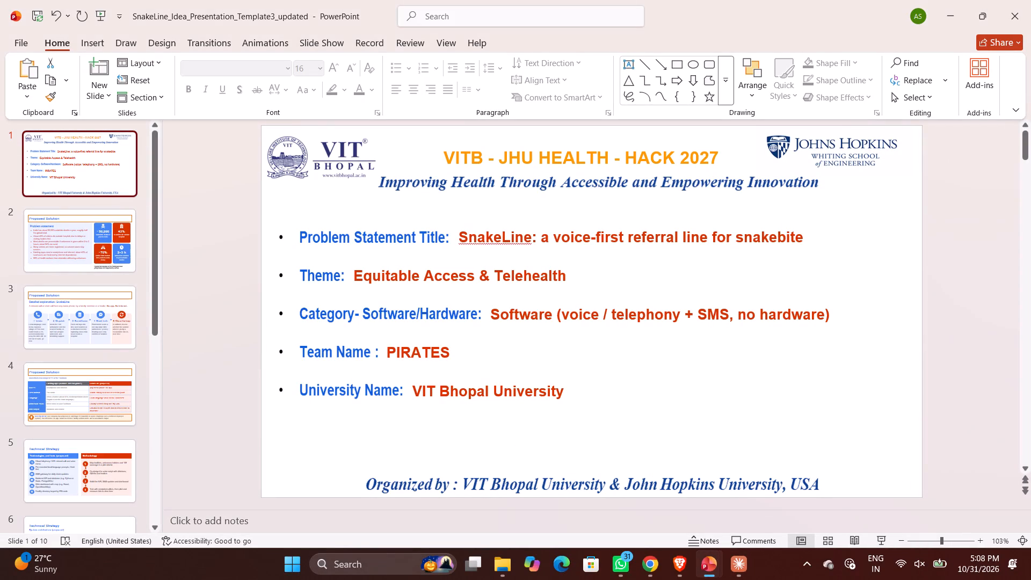
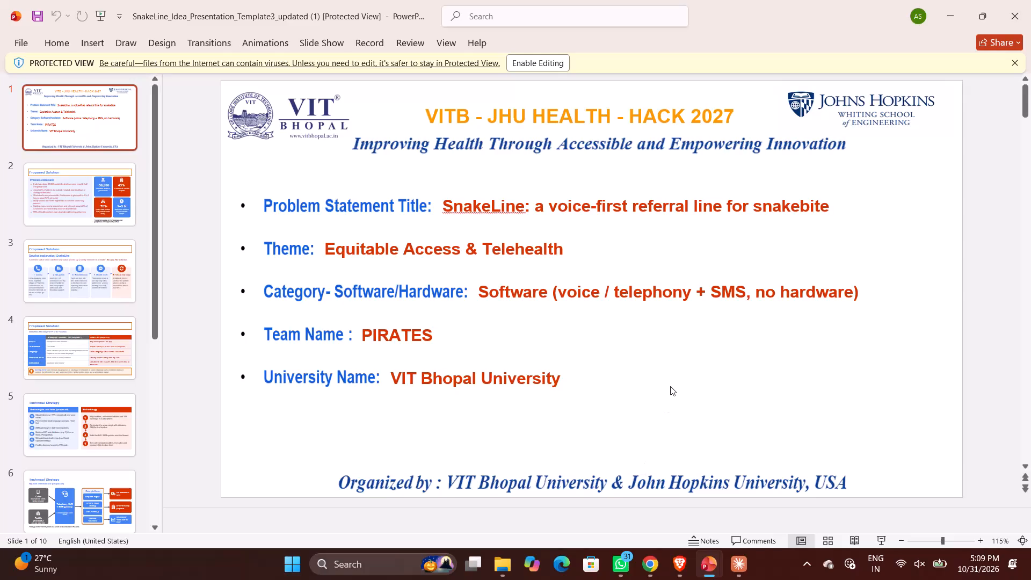
Review the deck's slides from the title slide through the Proposed Solution slides to the Technical Strategy call flow on slide 7.
key(Down)
key(Down)
key(Up)
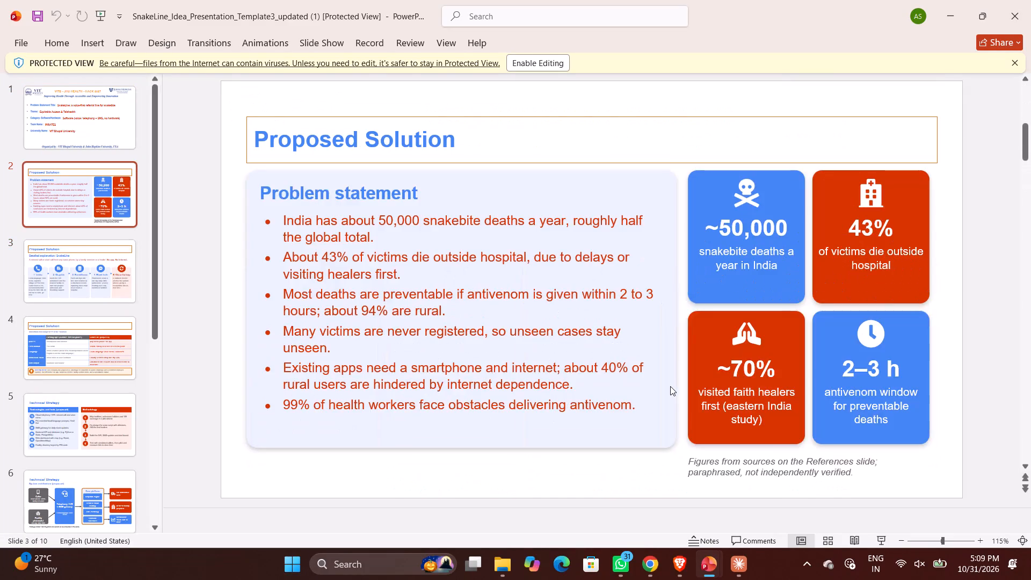
key(Down)
key(Down)
key(Down)
key(Down)
key(Down)
key(Down)
key(Up)
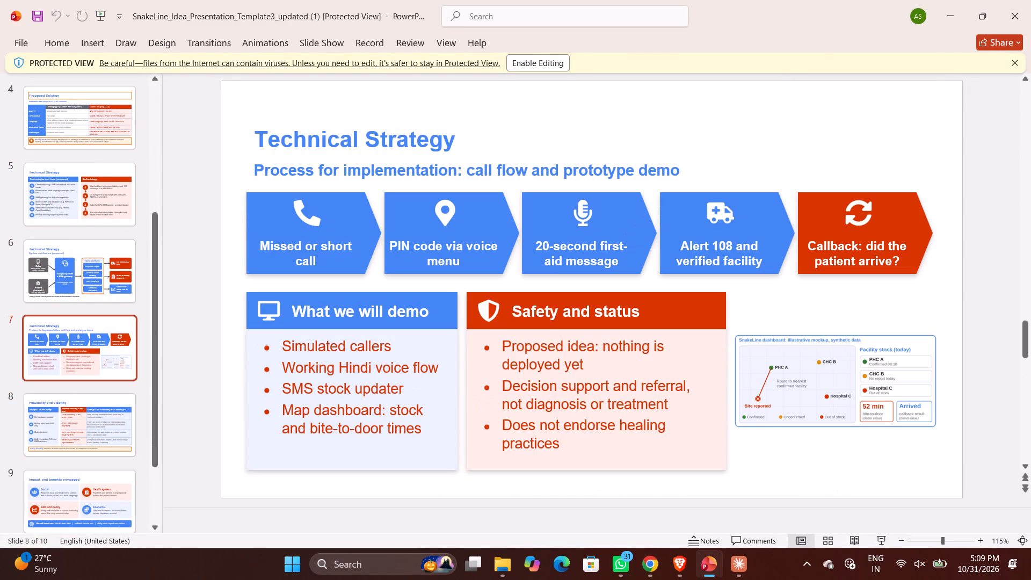
Examine the SnakeLine dashboard mockup and its placement on slide 7, the call flow and prototype demo slide.
click(830, 365)
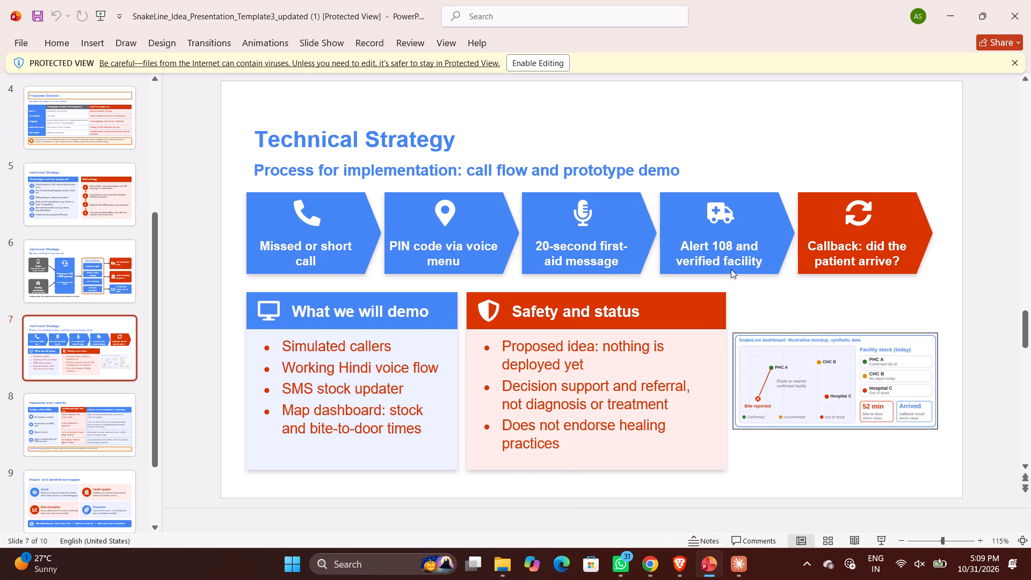
key(Down)
key(Down)
click(1008, 387)
ctrl+scroll(913, 382, up, 2)
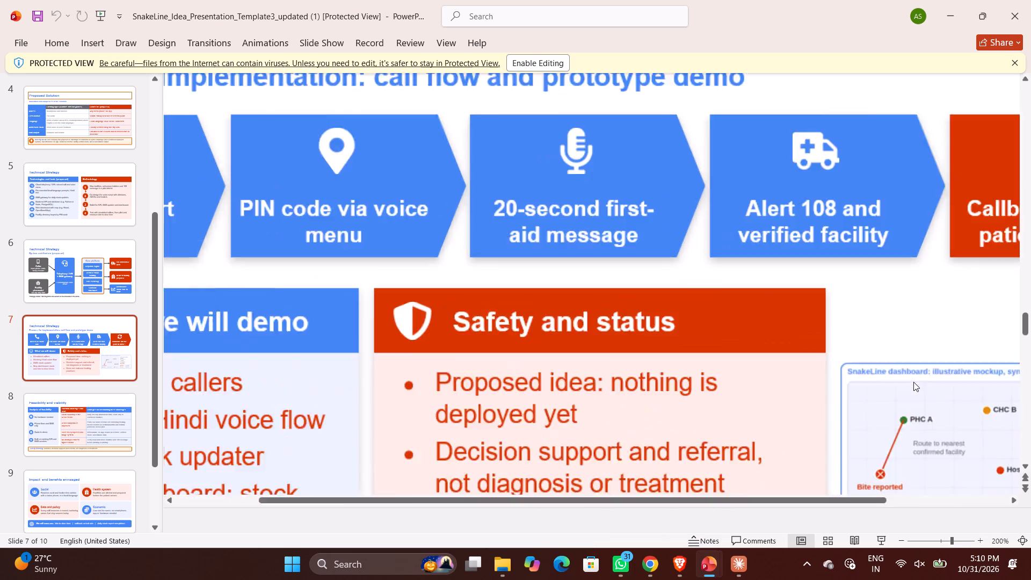
ctrl+scroll(913, 382, up, 2)
ctrl+scroll(913, 382, down, 5)
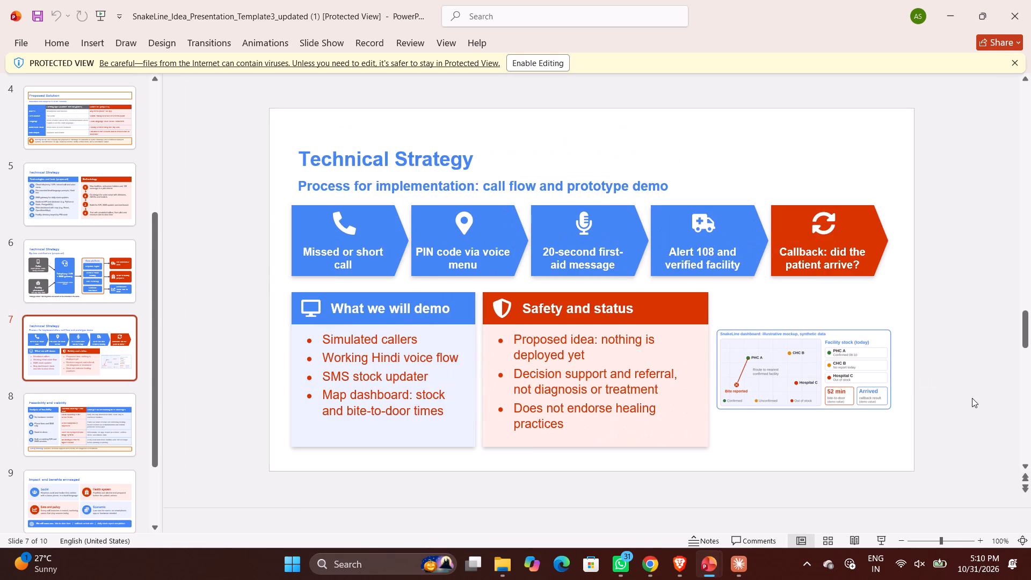
ctrl+scroll(939, 361, up, 1)
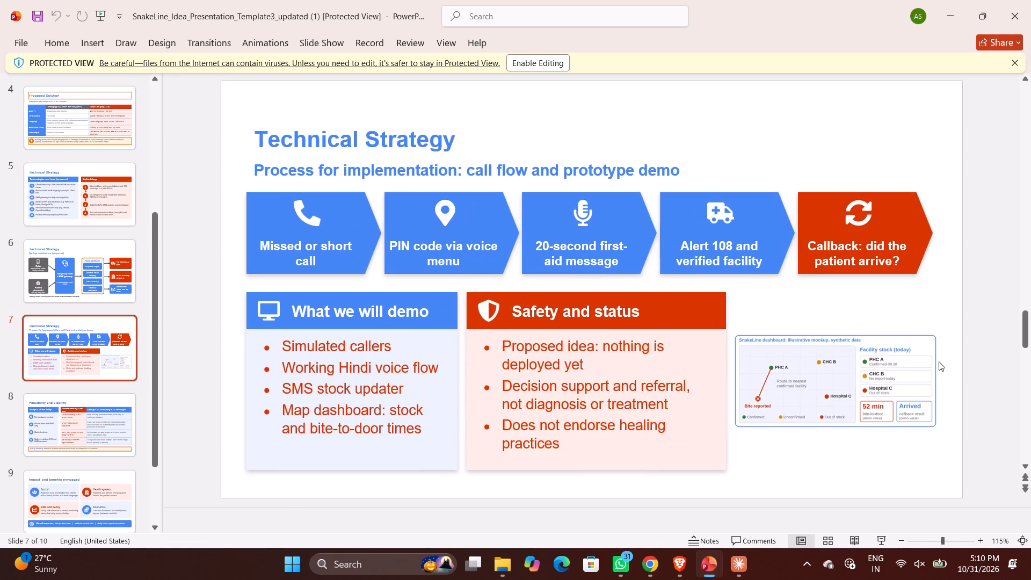
Go to slide 8, Feasibility and viability, to continue reviewing the deck.
click(35, 422)
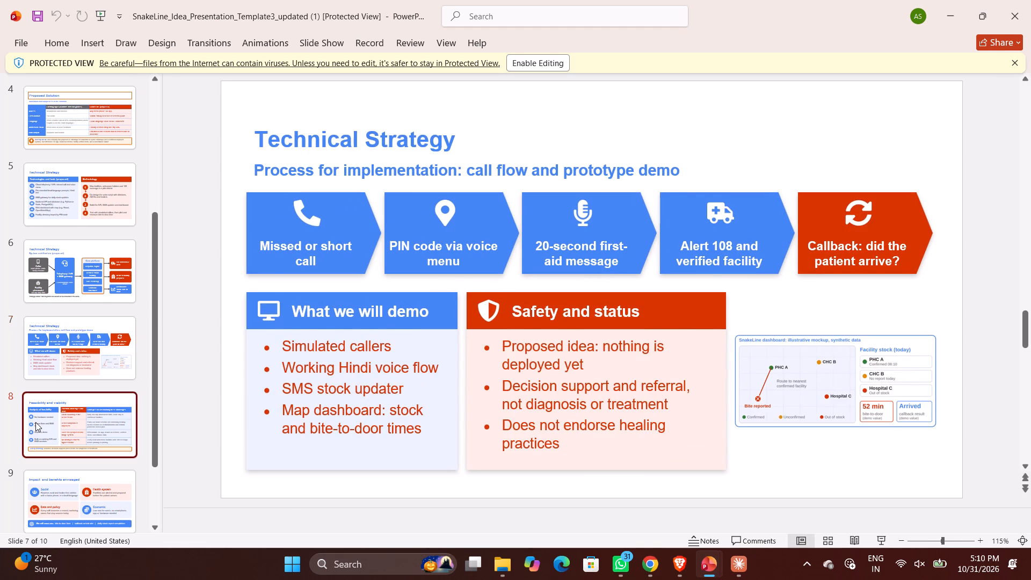
Review the deck's last two slides, Impact and benefits envisaged on slide 9 and References on slide 10.
scroll(35, 422, down, 2)
click(62, 413)
click(82, 462)
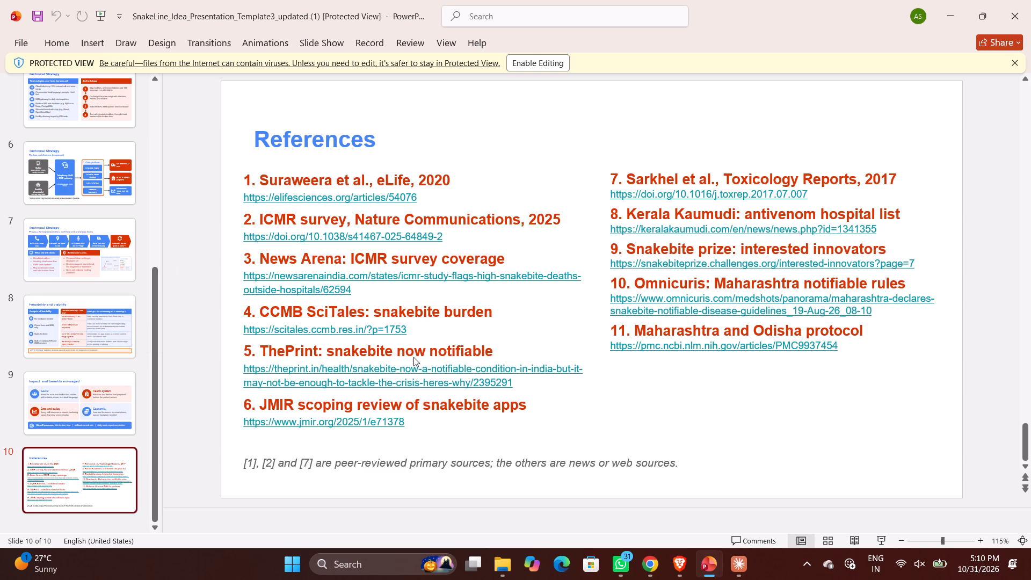
Return to the title slide at the beginning of the deck.
scroll(125, 315, up, 1)
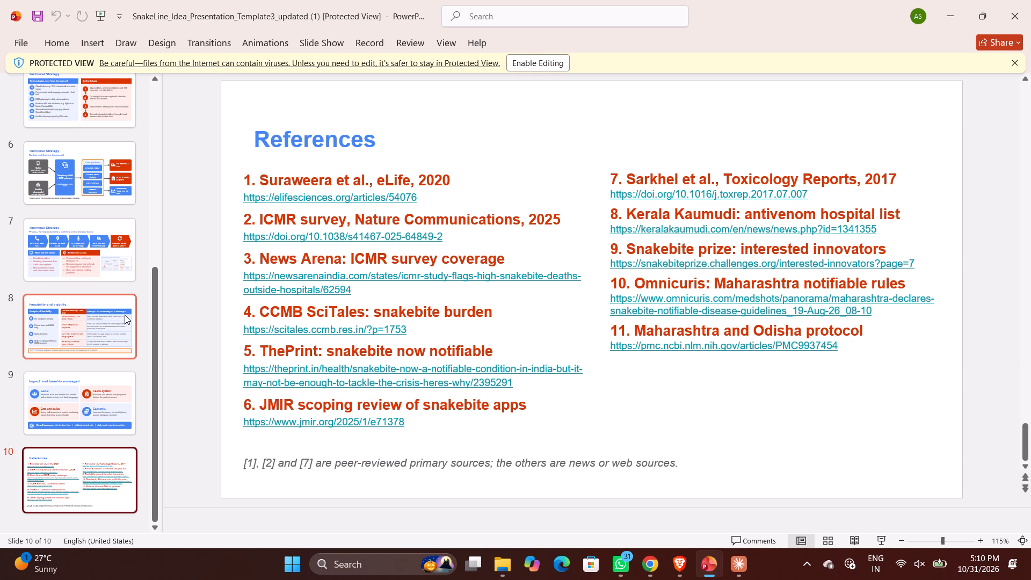
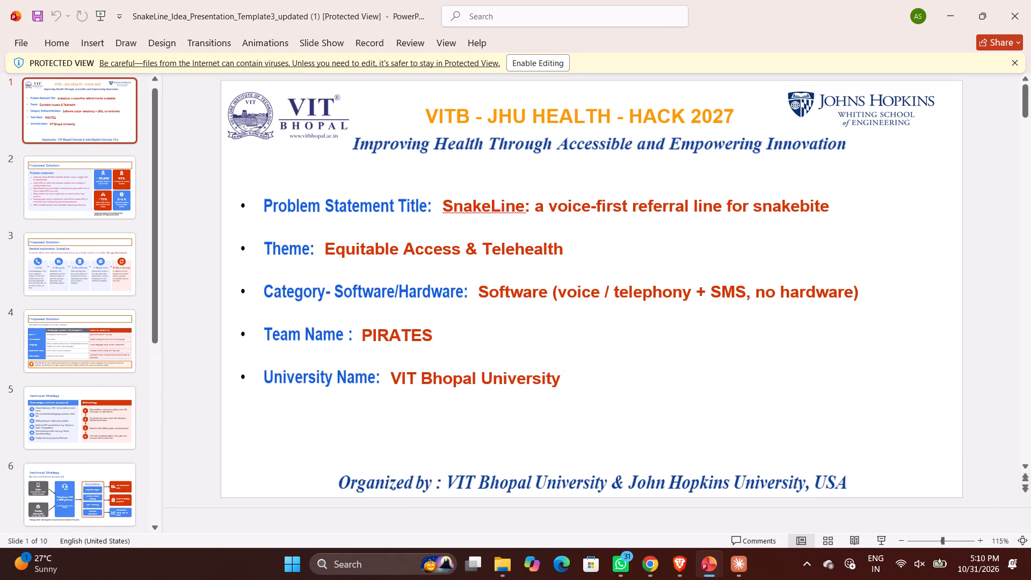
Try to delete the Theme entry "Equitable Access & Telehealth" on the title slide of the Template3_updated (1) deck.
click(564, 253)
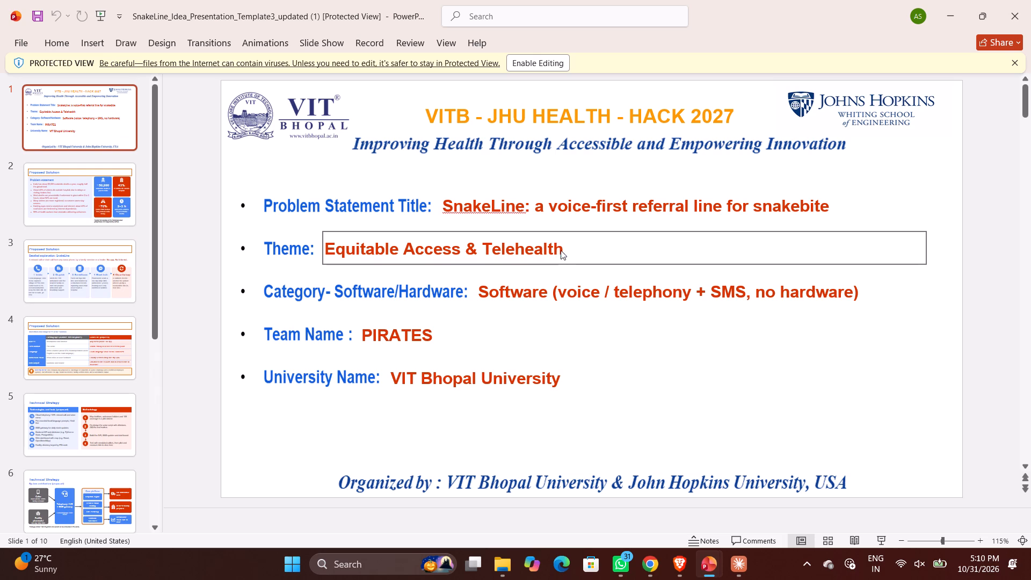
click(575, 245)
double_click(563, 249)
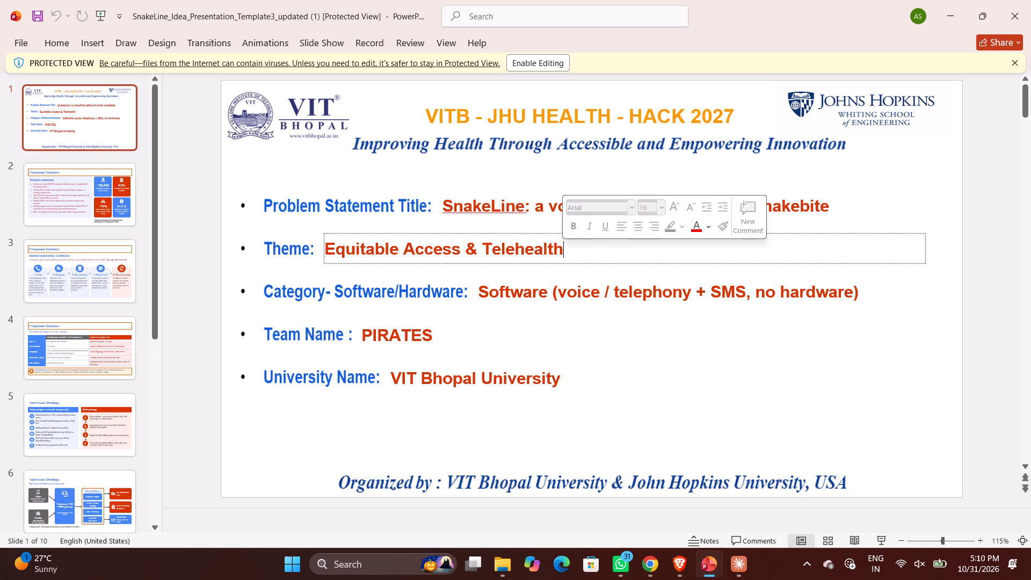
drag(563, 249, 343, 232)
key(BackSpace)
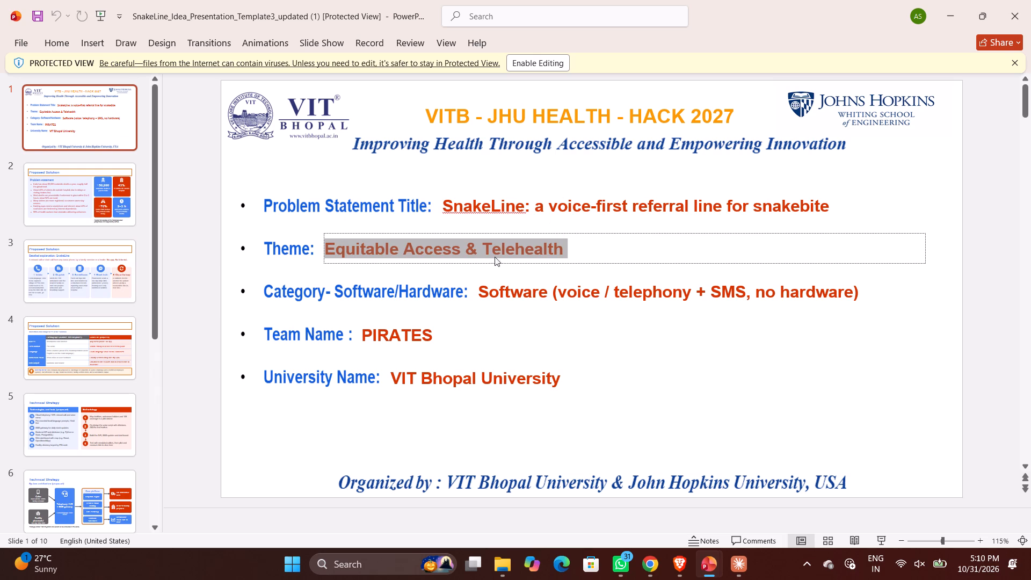
Enable editing for the protected SnakeLine_Idea_Presentation_Template3_updated (1) presentation.
click(549, 67)
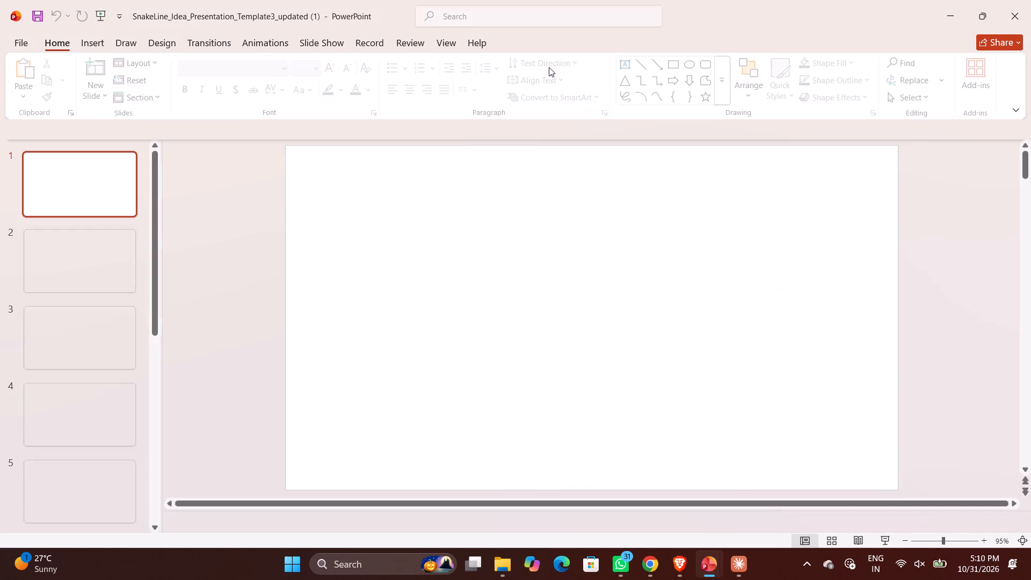
Delete "Access & Telehealth" from the Theme line on the title slide, keeping only the word "Equitable".
click(544, 275)
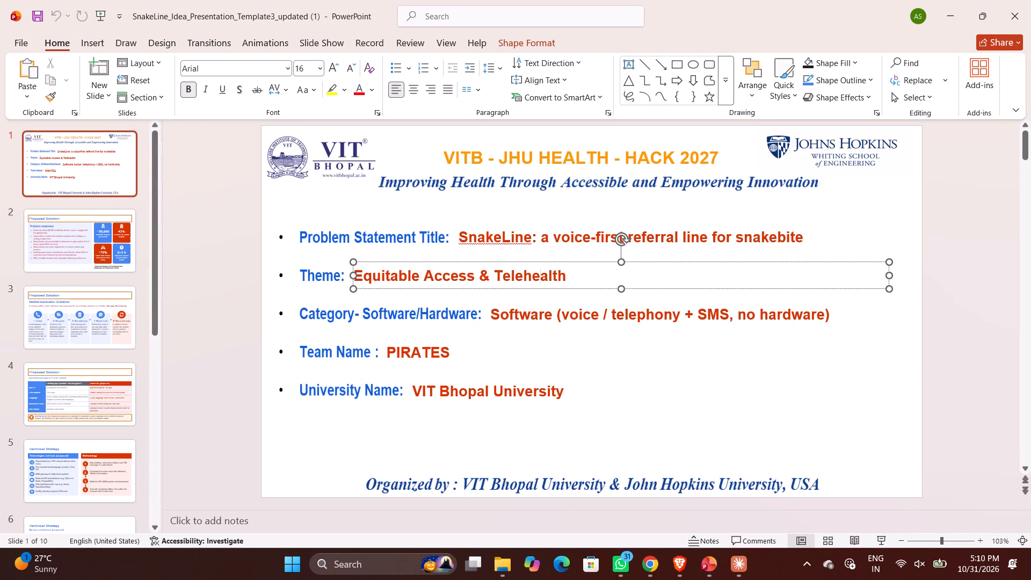
click(568, 274)
click(567, 274)
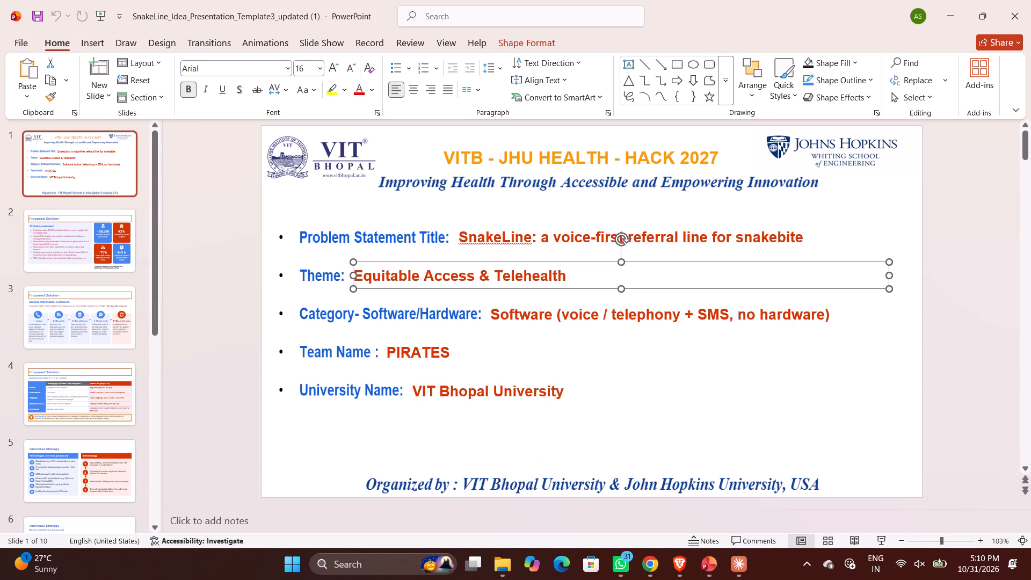
click(563, 277)
drag(563, 277, 422, 273)
key(BackSpace)
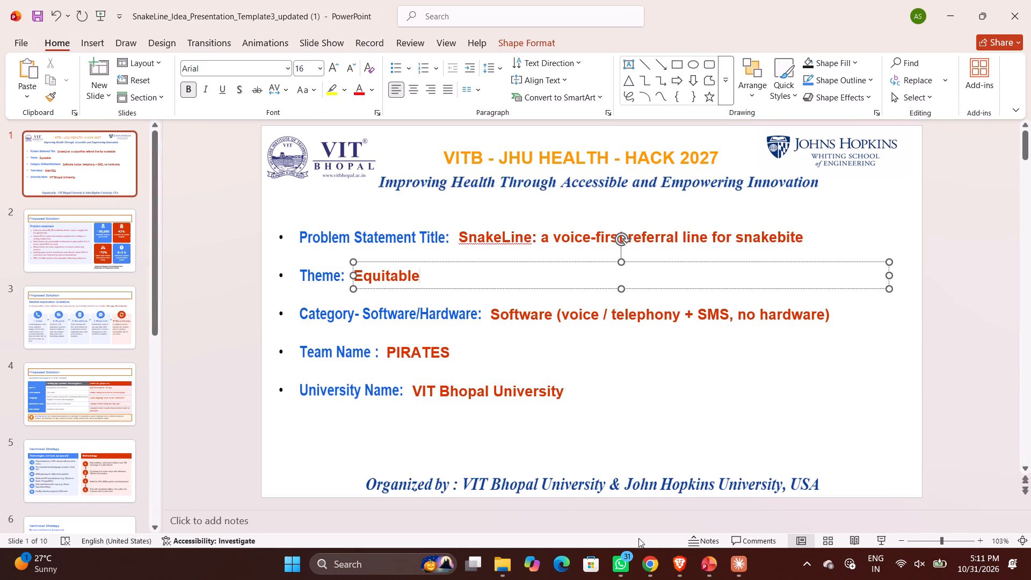
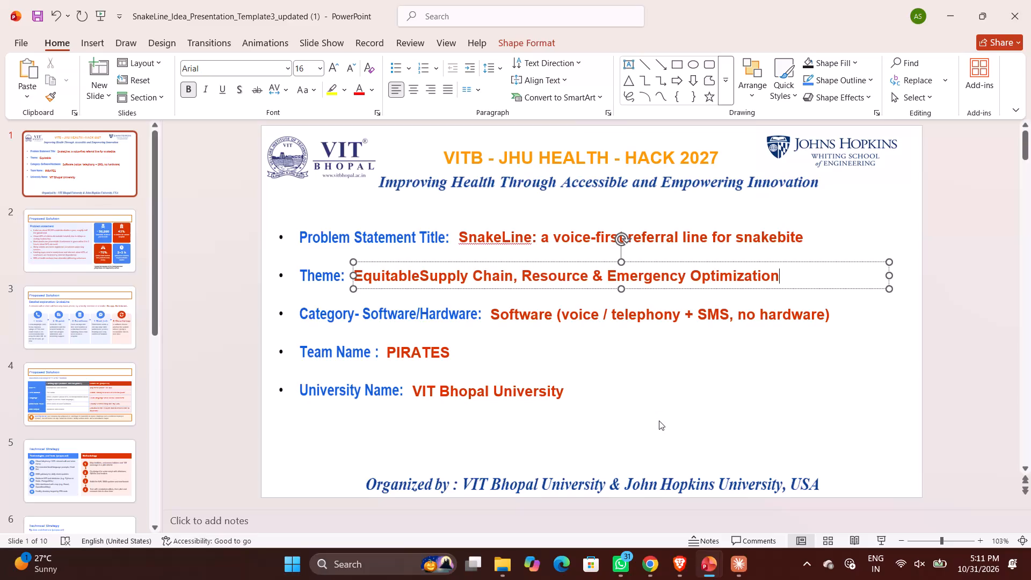
Delete "Equitable" from the title slide's Theme line so it reads "Supply Chain, Resource & Emergency Optimization".
click(421, 280)
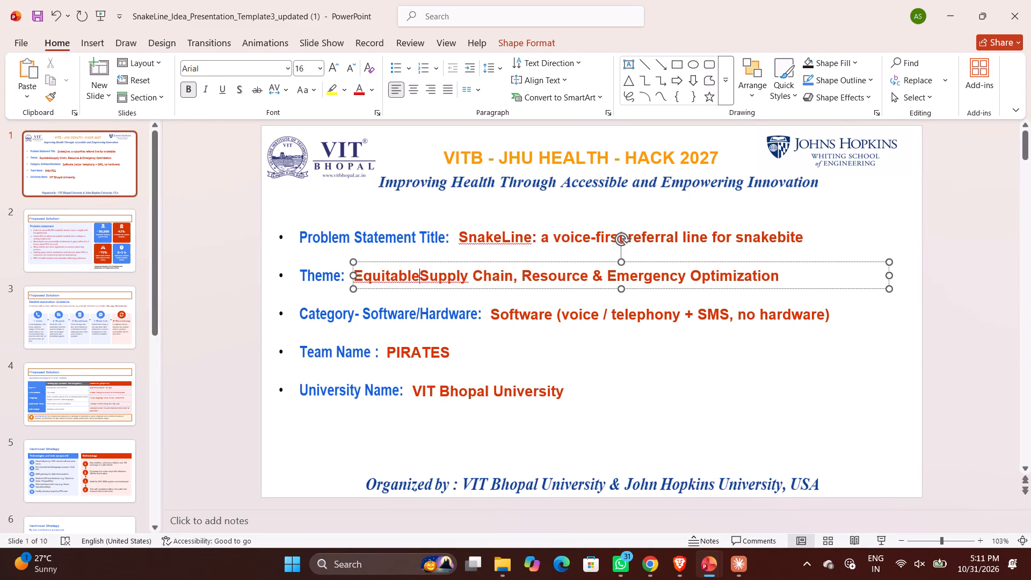
key(BackSpace)
key(BackSpace)
key(BackSpace)
key(BackSpace)
key(BackSpace)
key(BackSpace)
key(BackSpace)
key(BackSpace)
key(BackSpace)
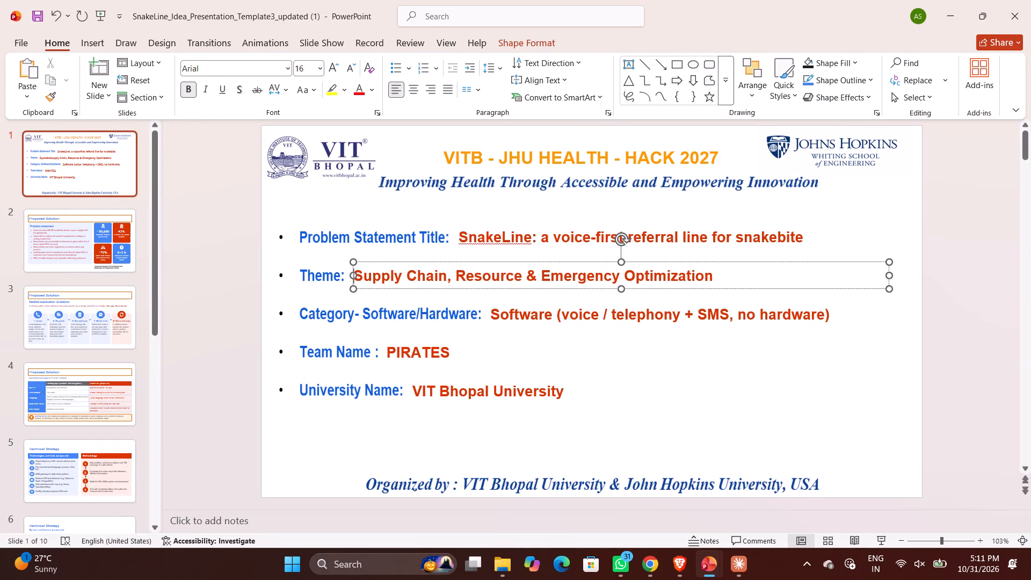
click(957, 342)
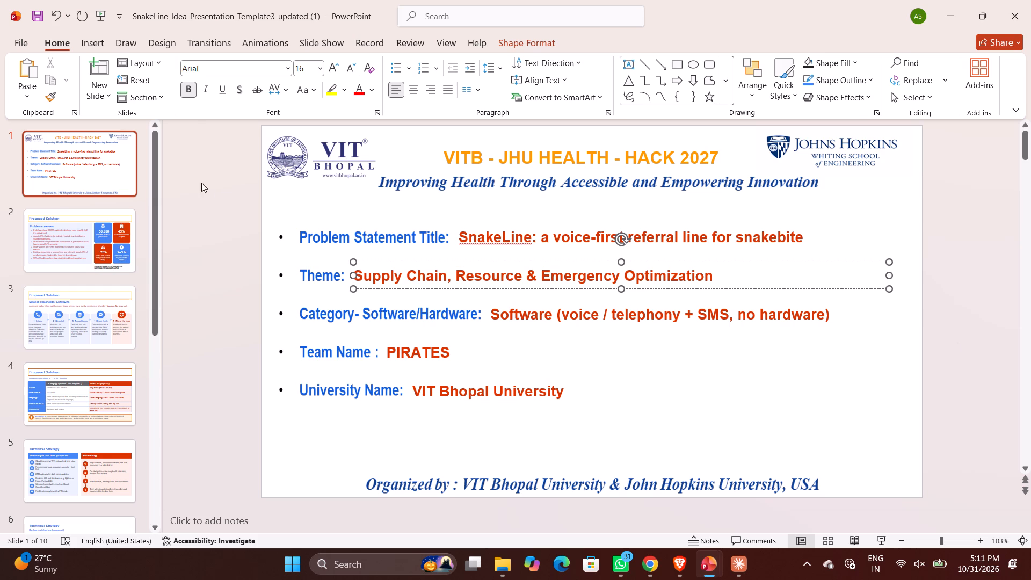
Save the corrected presentation under its existing file name.
click(23, 39)
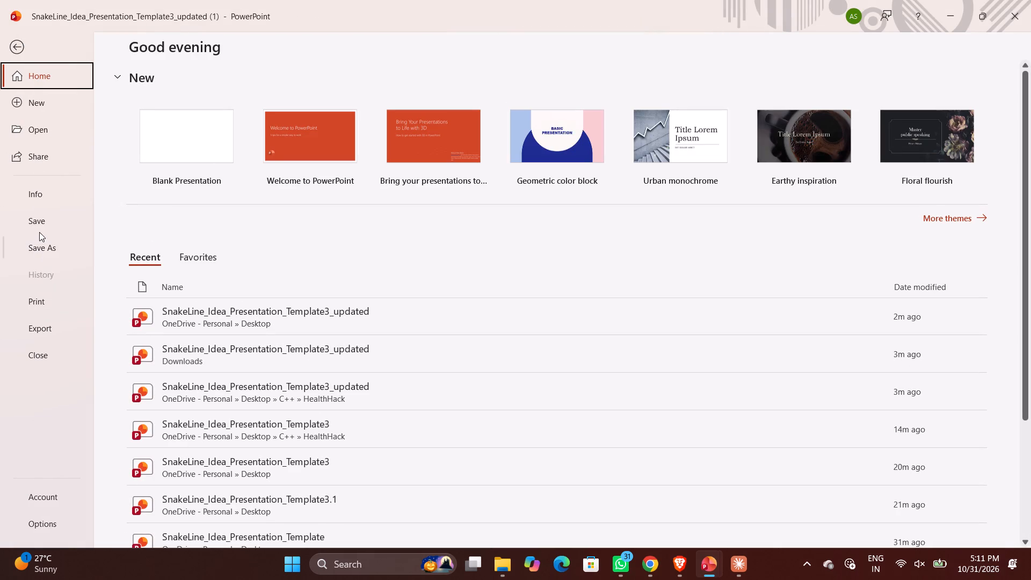
click(39, 228)
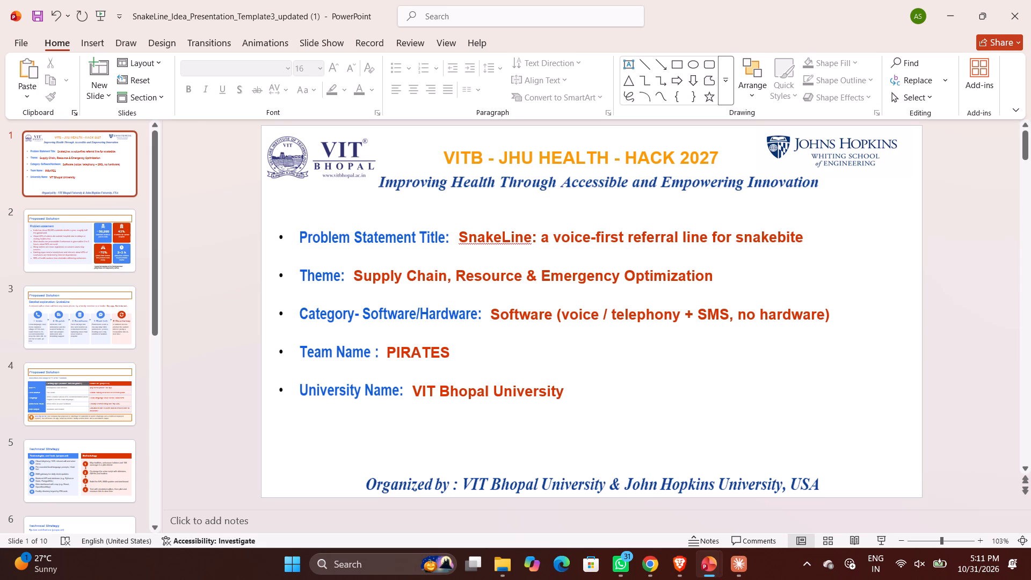
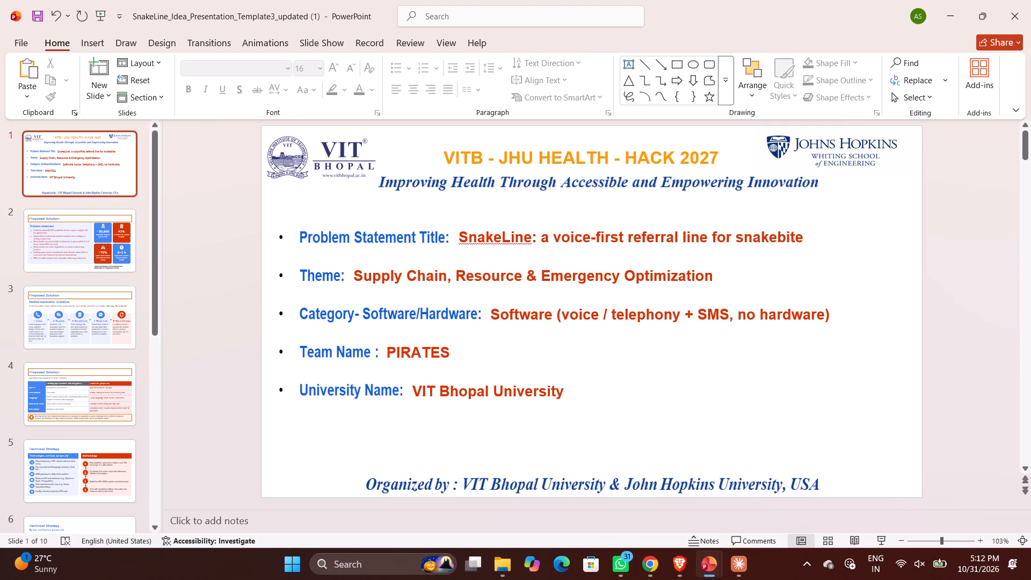
click(30, 49)
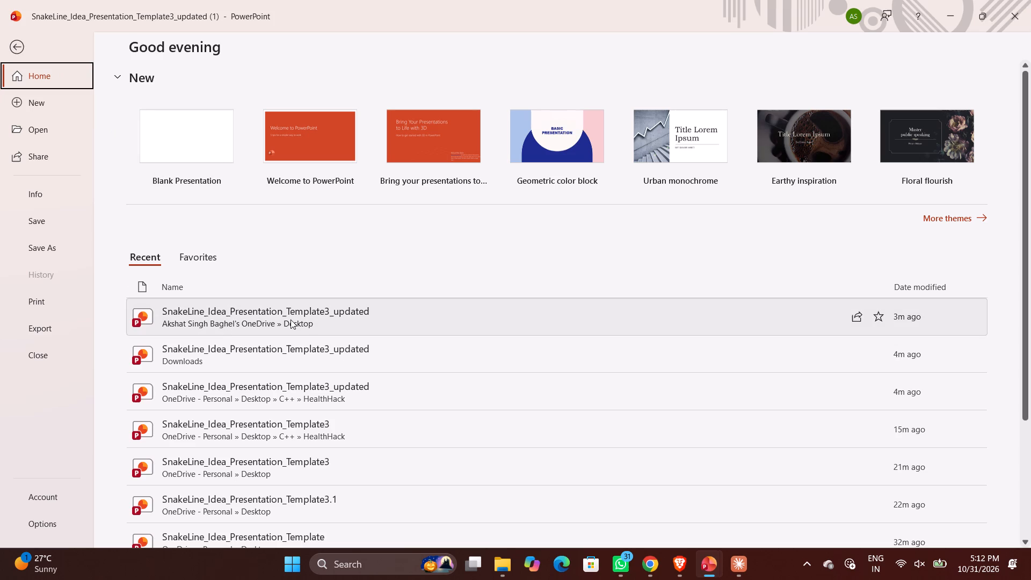
Delete the SnakeLine dashboard mockup picture from slide 7, the Technical Strategy call flow and prototype demo slide.
click(15, 41)
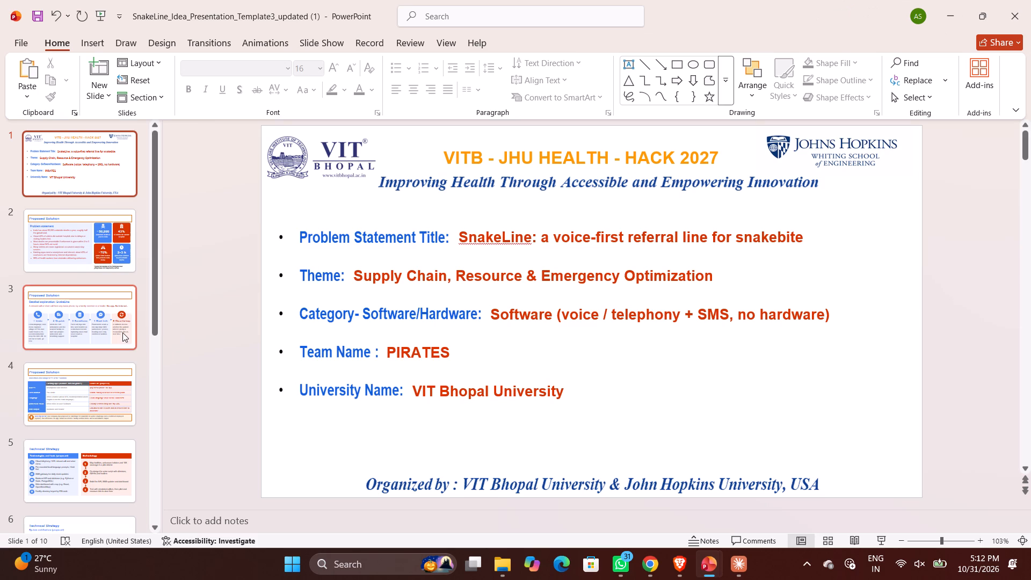
scroll(122, 332, down, 3)
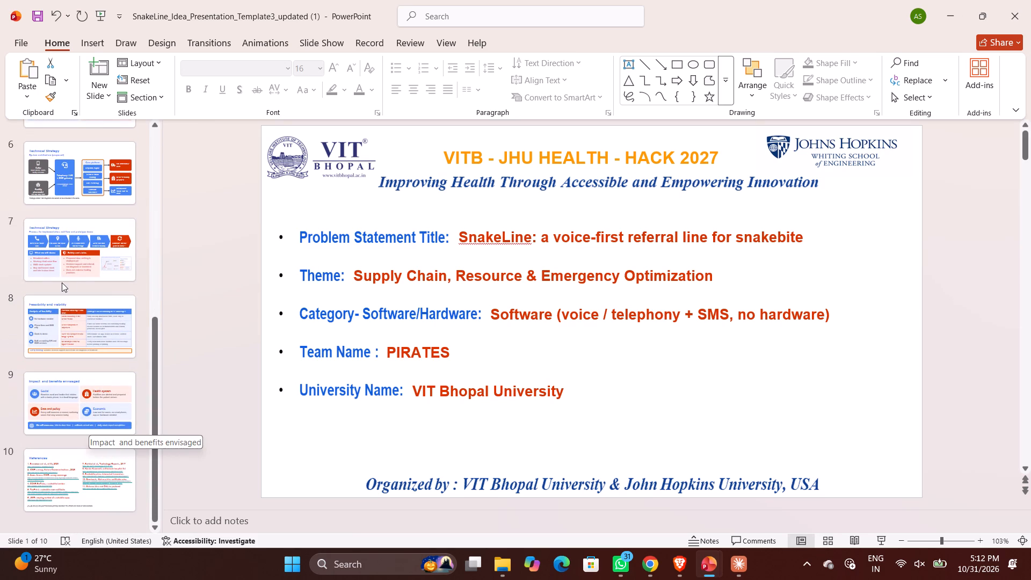
click(80, 257)
click(769, 426)
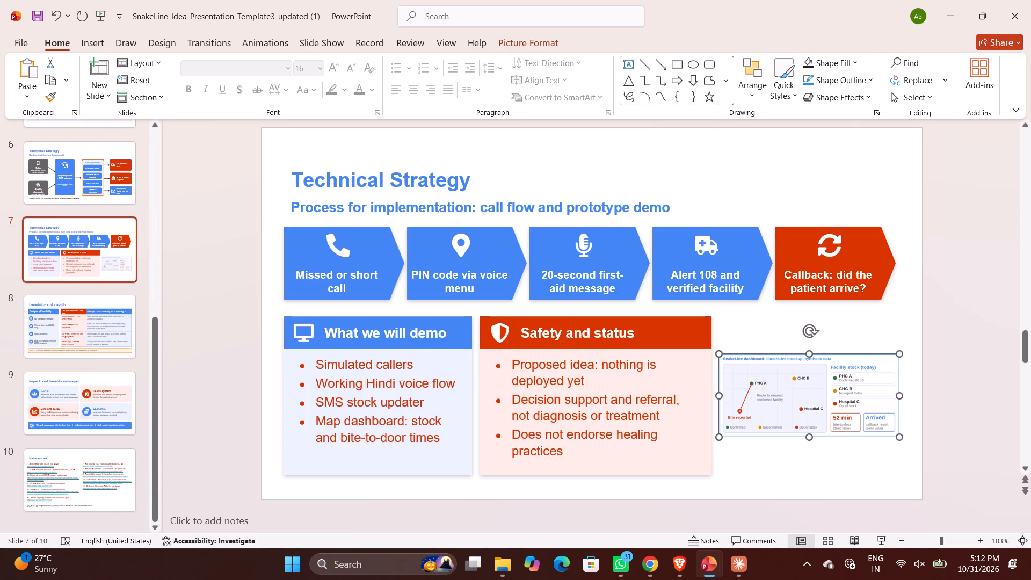
key(BackSpace)
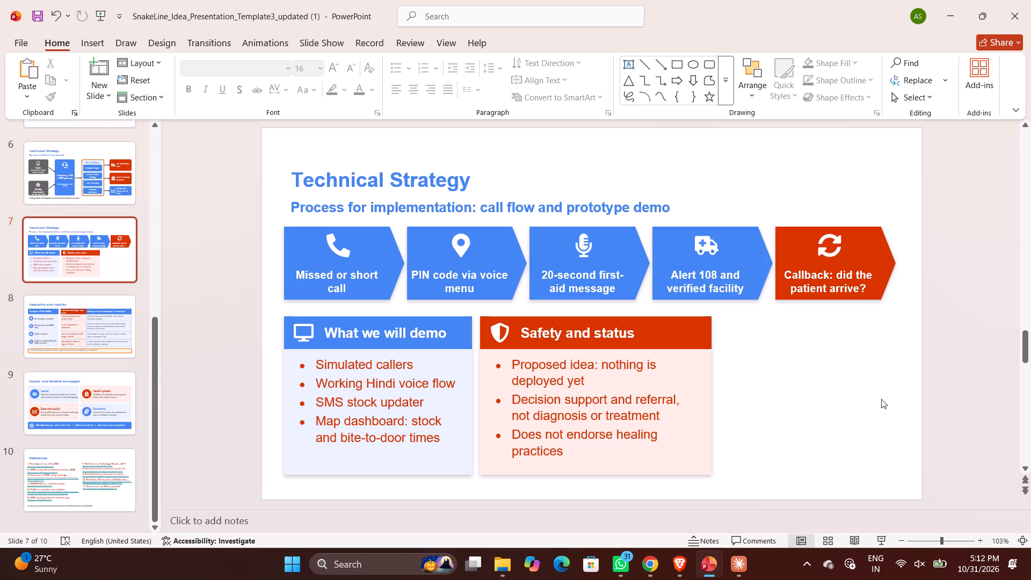
Review the deck slide by slide, from the title slide through the Proposed Solution and Technical Strategy slides.
scroll(71, 197, up, 6)
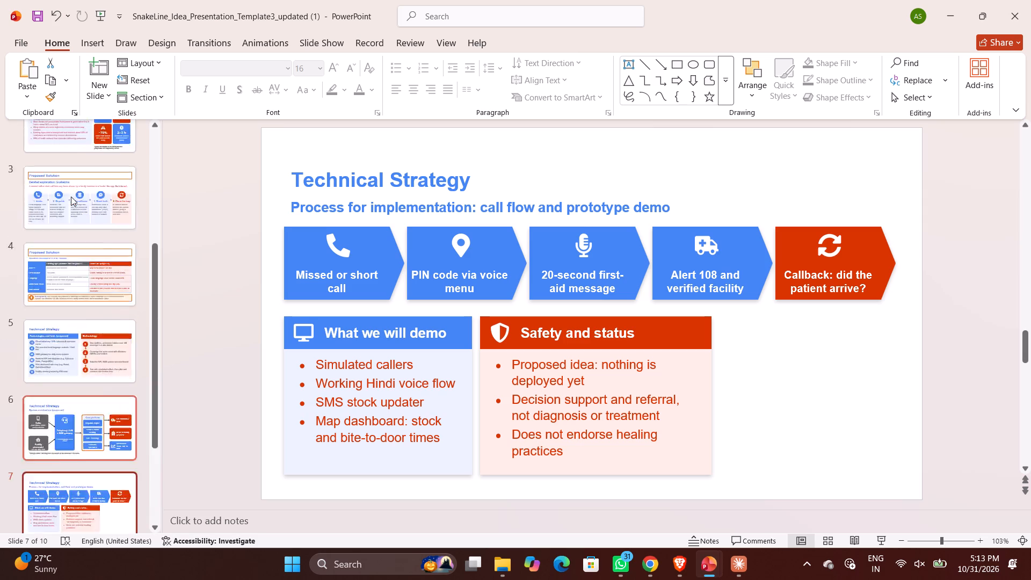
click(93, 164)
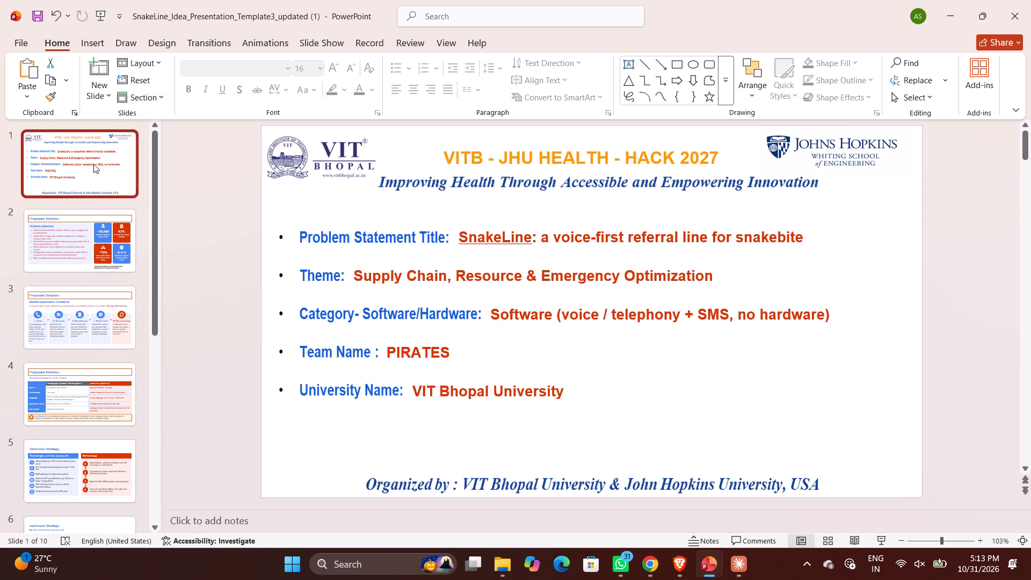
key(6)
key(Down)
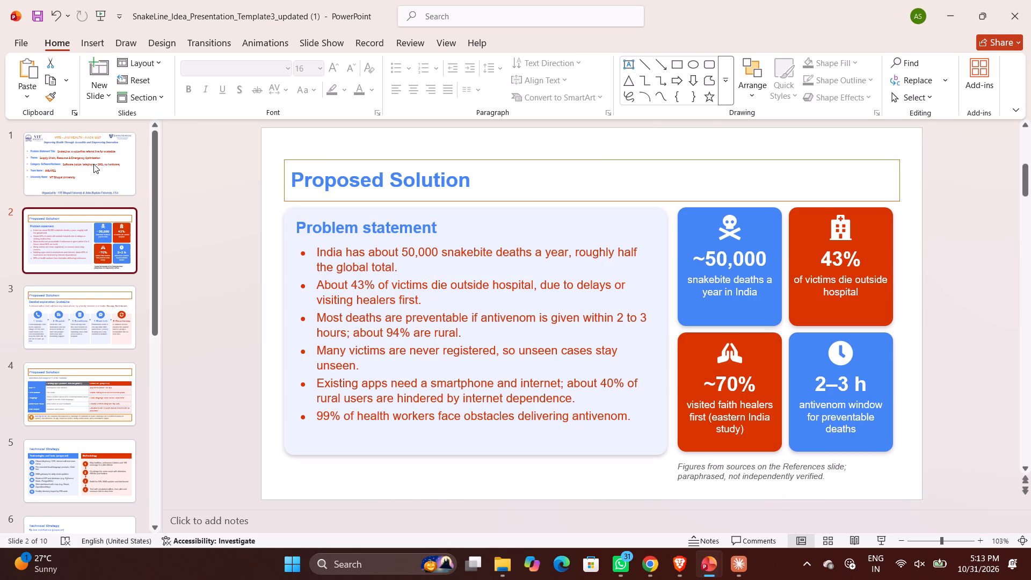
key(Down)
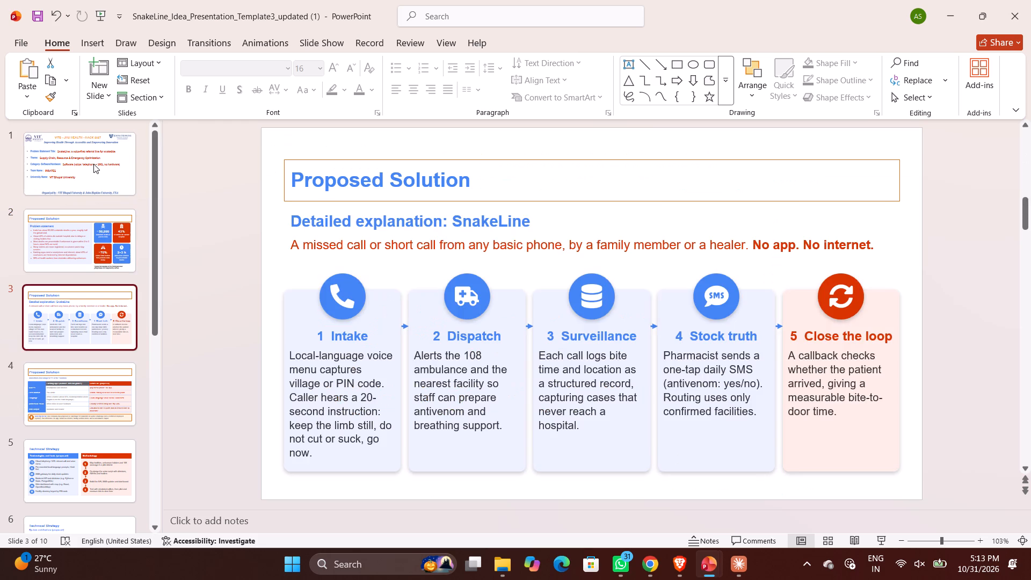
key(Down)
key(Down)
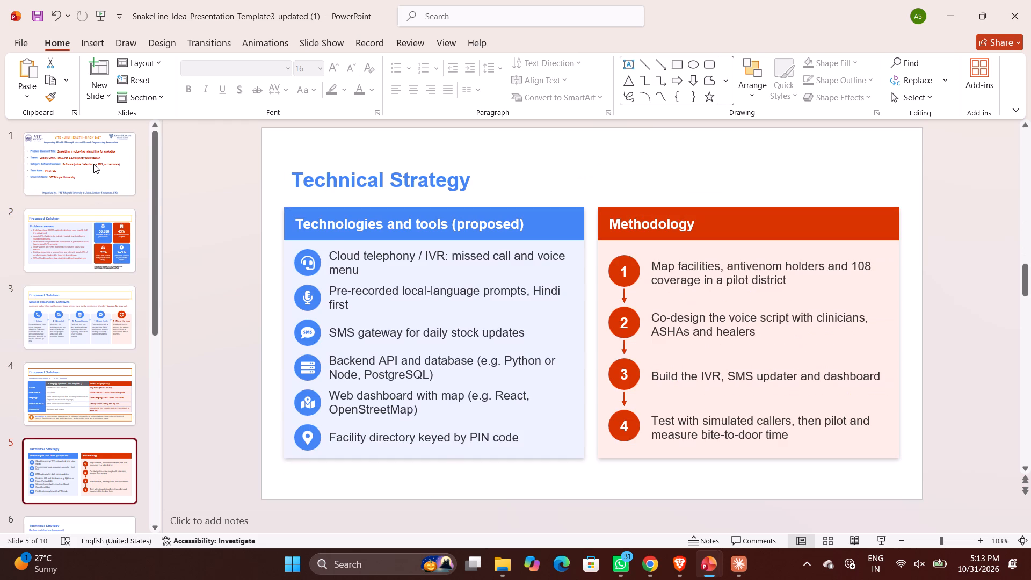
key(Down)
key(Down)
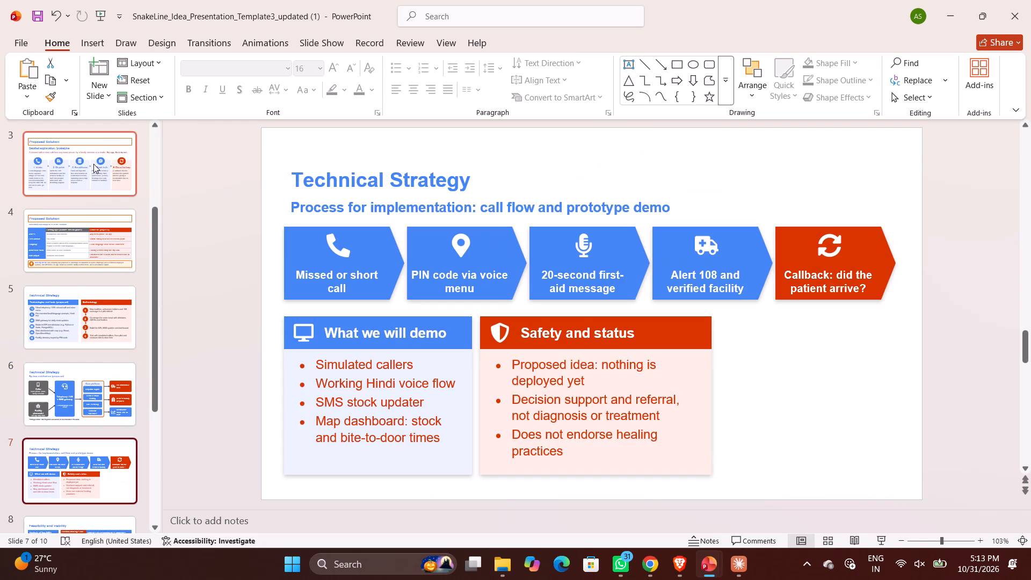
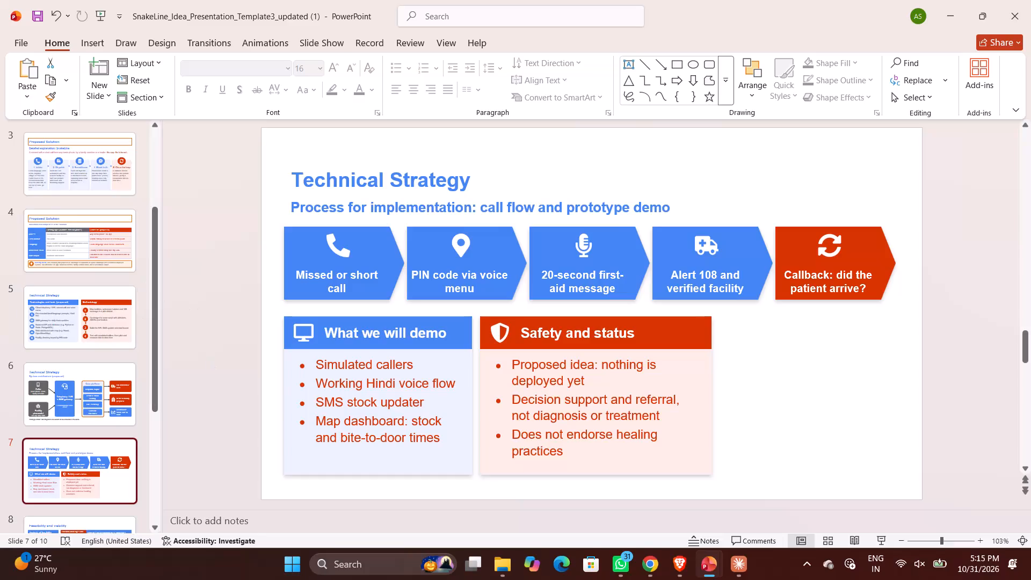
Switch from the SnakeLine presentation to a new tab in Google Chrome.
click(637, 568)
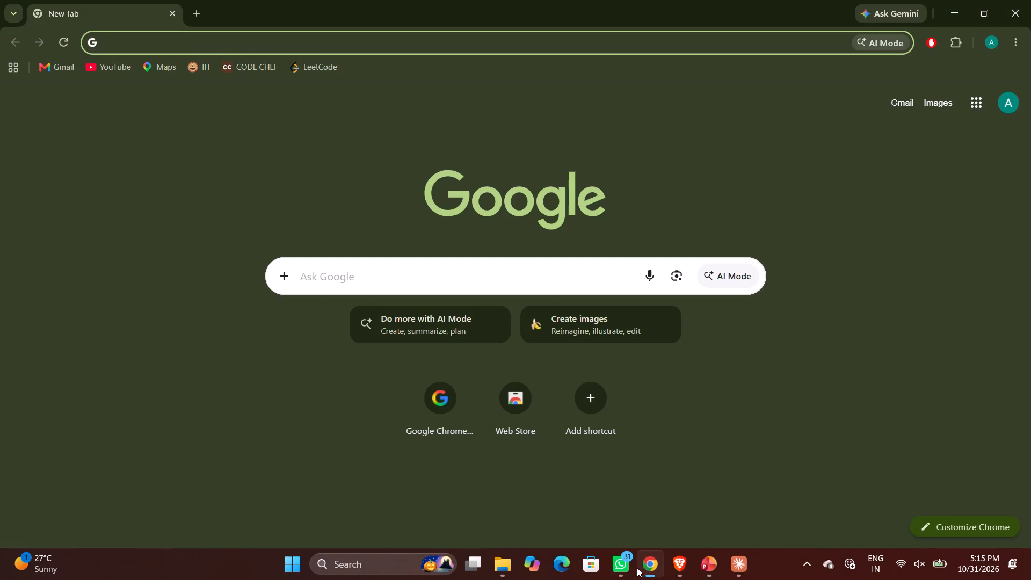
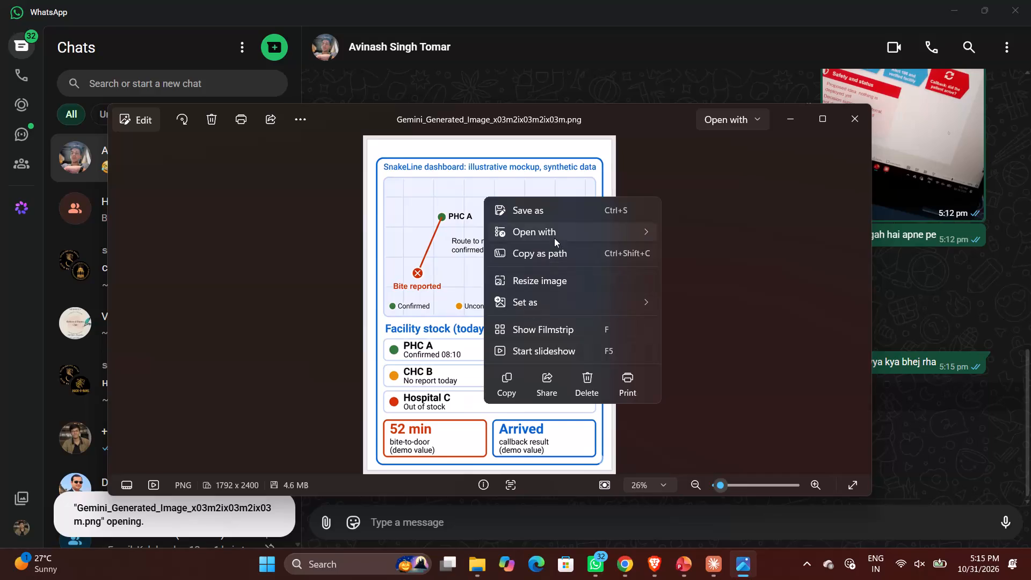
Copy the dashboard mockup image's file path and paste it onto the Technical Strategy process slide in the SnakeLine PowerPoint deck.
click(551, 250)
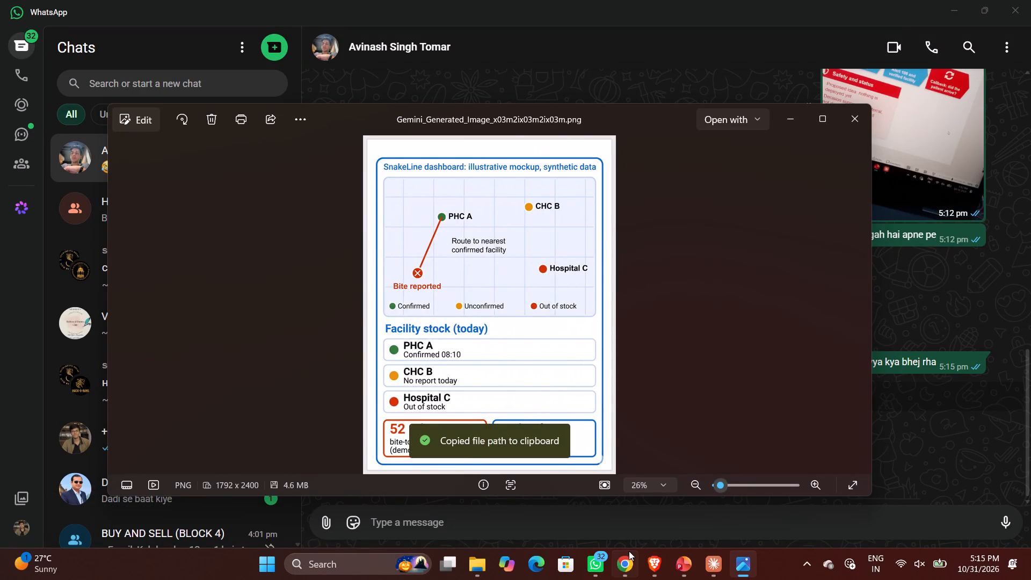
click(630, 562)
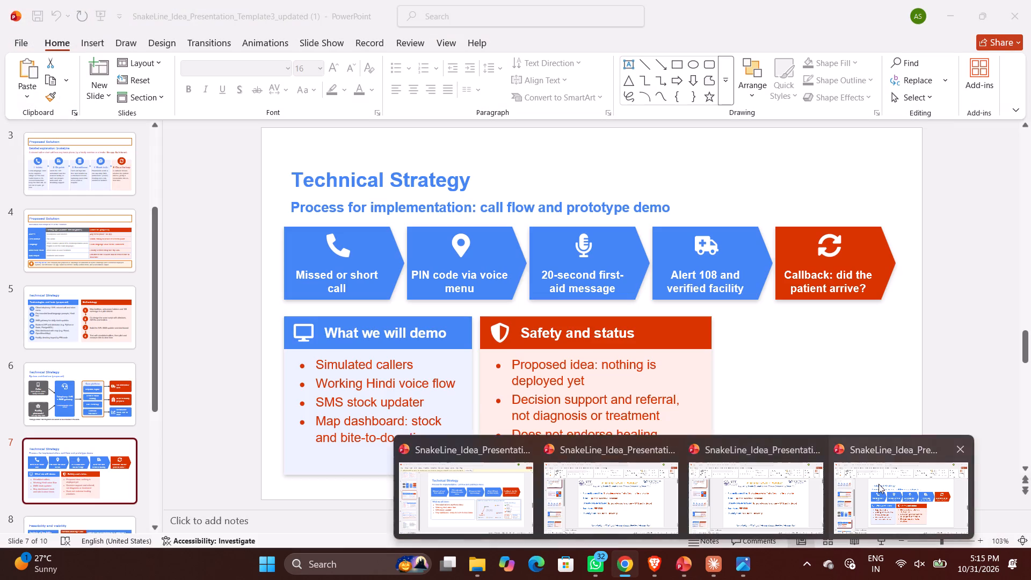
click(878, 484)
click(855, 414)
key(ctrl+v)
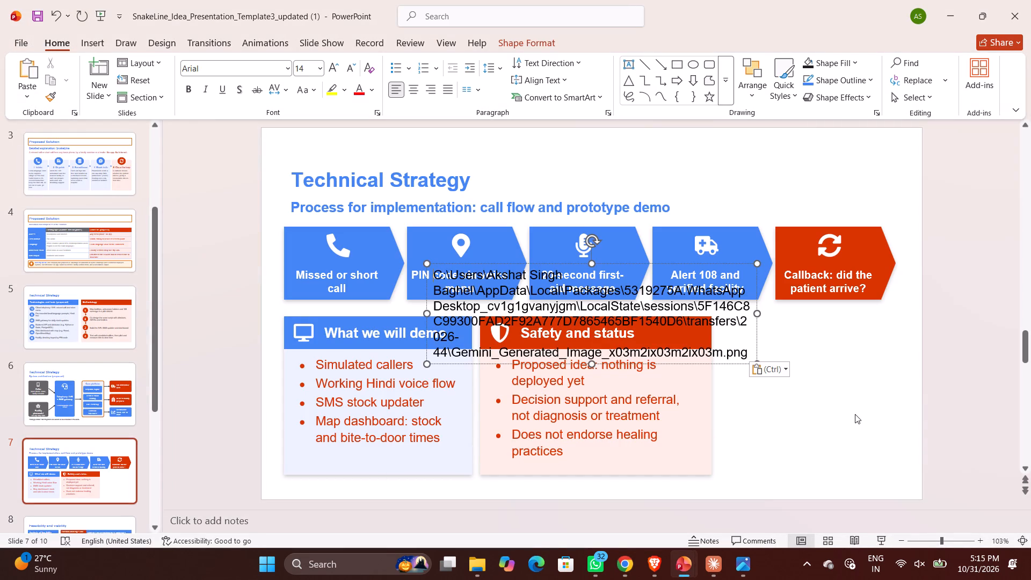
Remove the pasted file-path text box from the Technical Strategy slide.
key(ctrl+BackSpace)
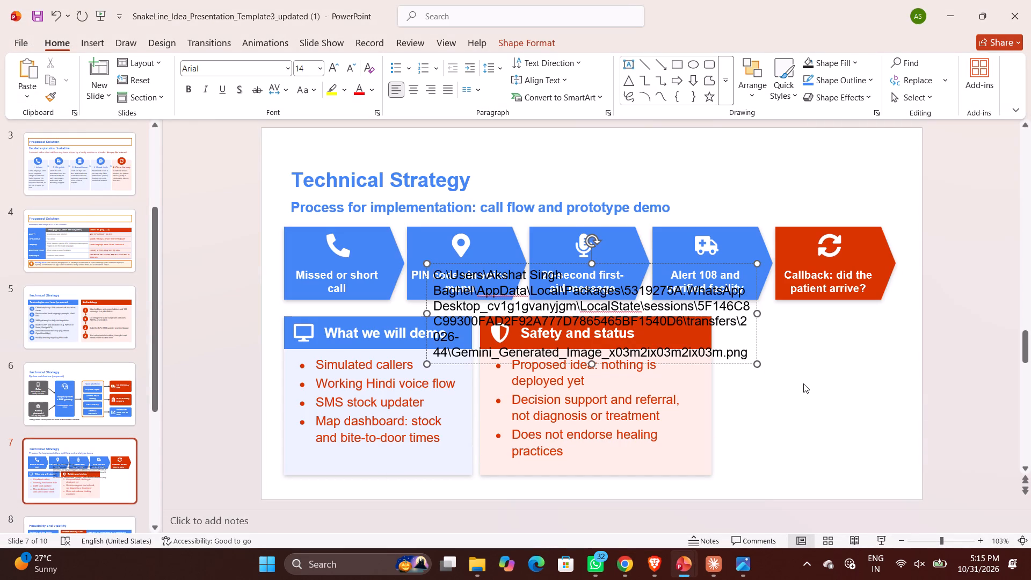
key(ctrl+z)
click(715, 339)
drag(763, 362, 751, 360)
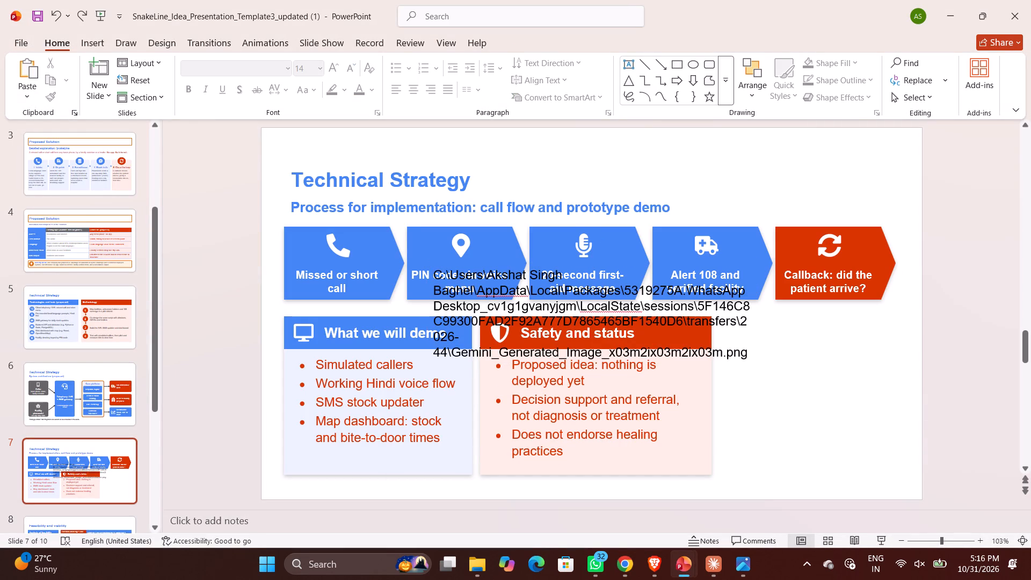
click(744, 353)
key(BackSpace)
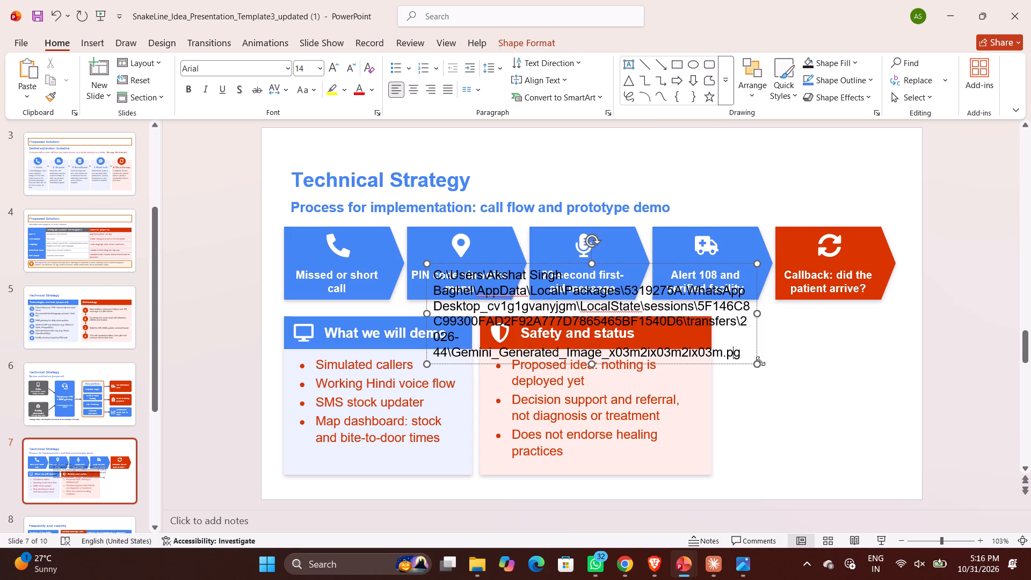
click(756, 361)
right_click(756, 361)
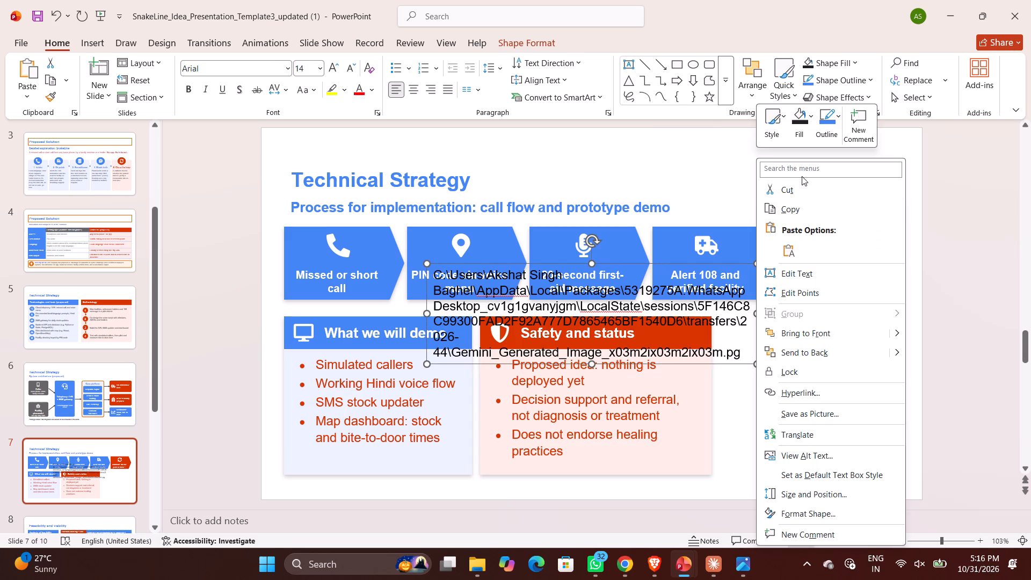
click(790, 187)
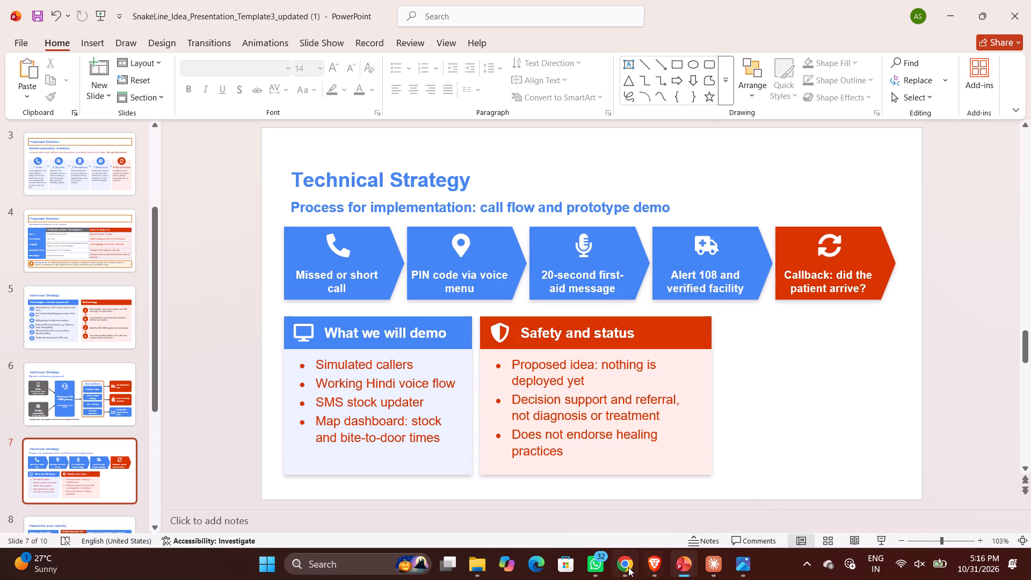
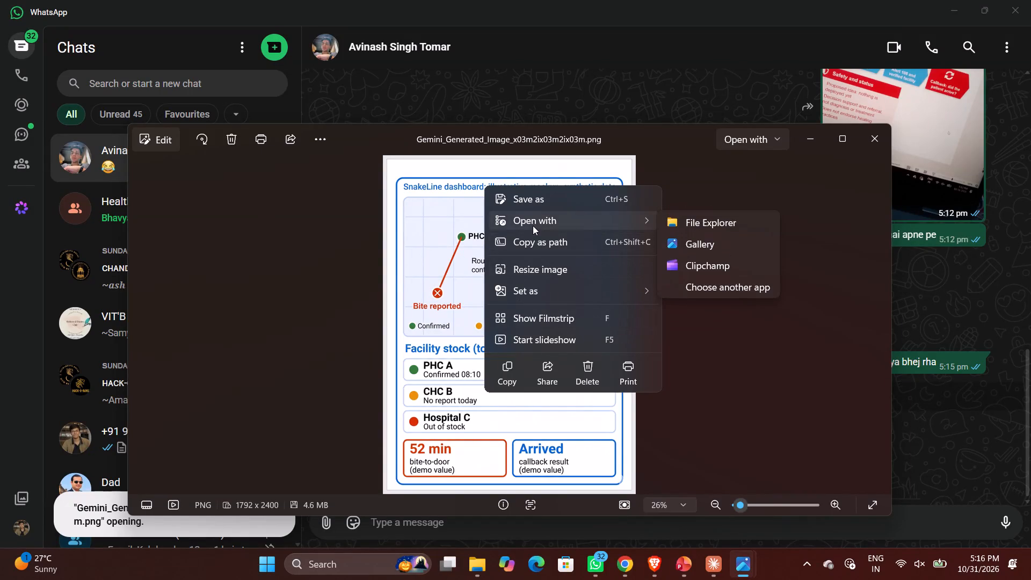
Copy the generated SnakeLine dashboard image from the photo viewer and paste it onto slide 7, Technical Strategy, of the updated PowerPoint deck.
click(471, 274)
right_click(500, 263)
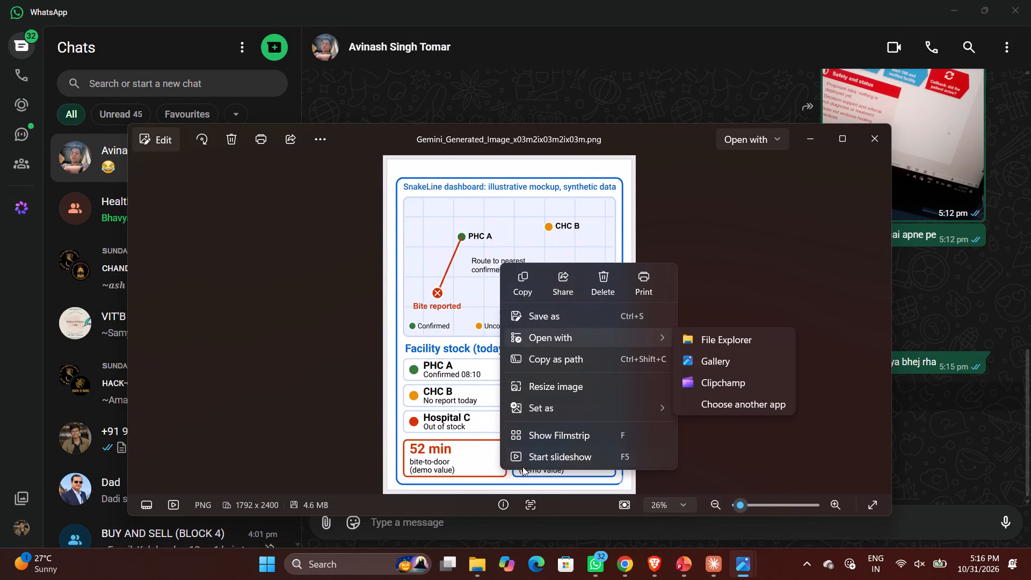
click(454, 371)
right_click(454, 371)
click(460, 384)
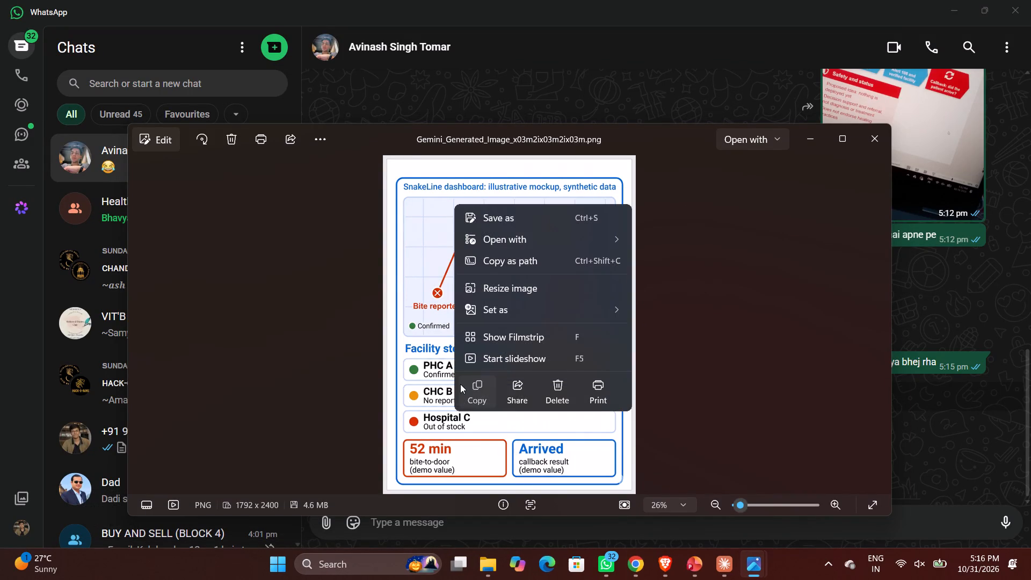
click(696, 555)
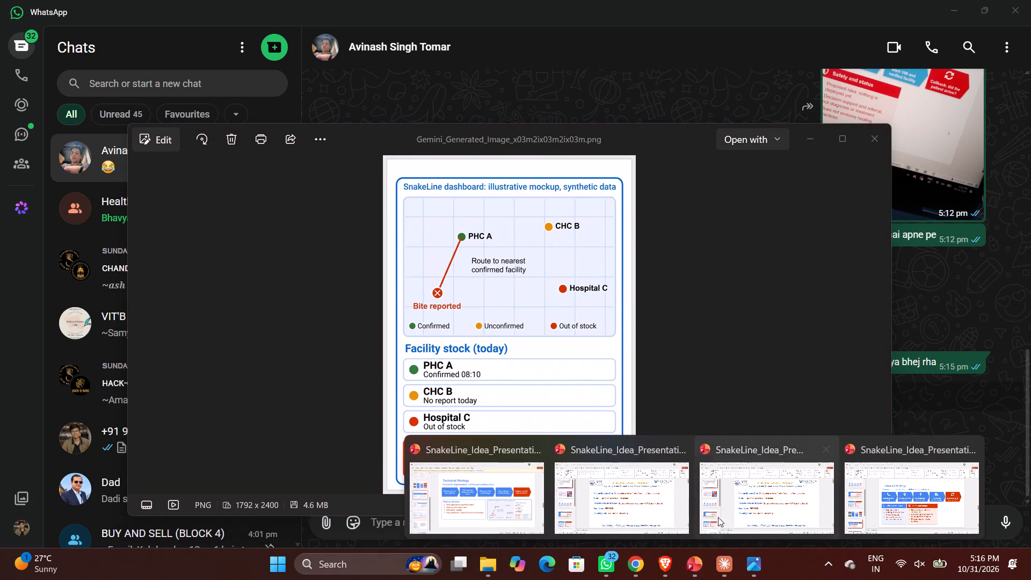
click(854, 496)
click(810, 421)
key(ctrl+v)
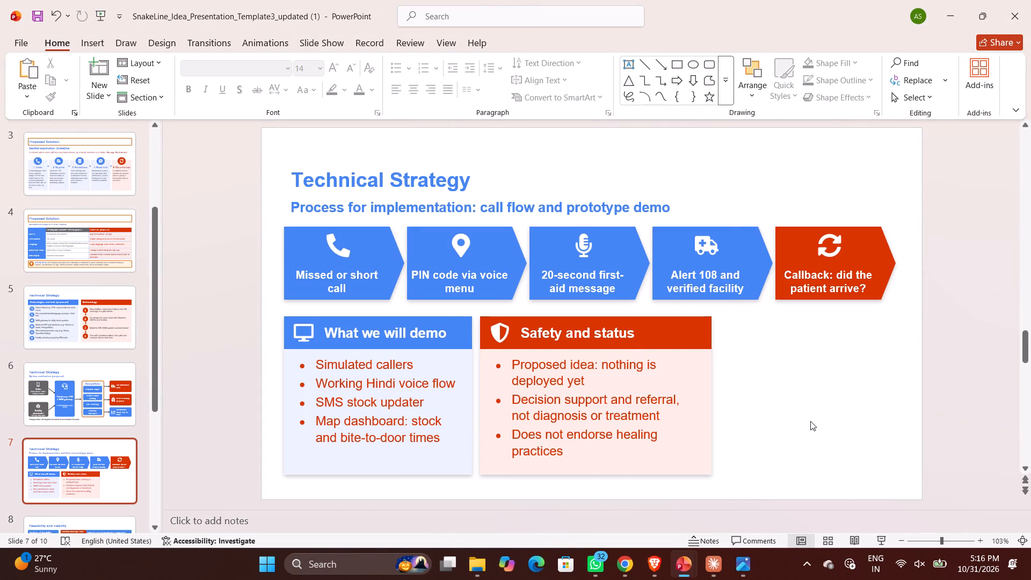
Scale the pasted dashboard image to about 2.44" high by 1.82" wide and place it beside the Safety and status card.
drag(732, 499, 643, 331)
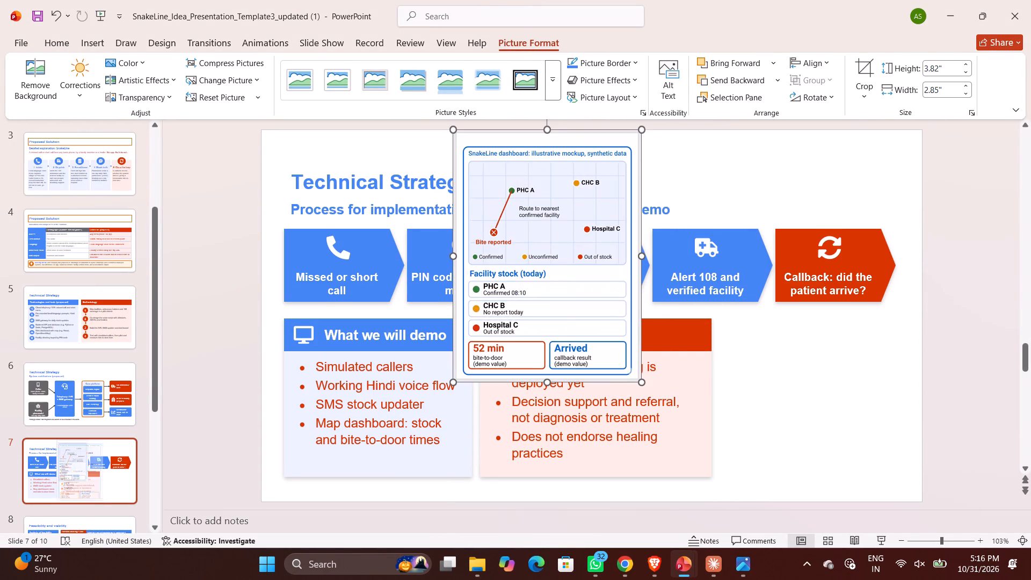
drag(560, 245, 830, 343)
drag(912, 228, 906, 289)
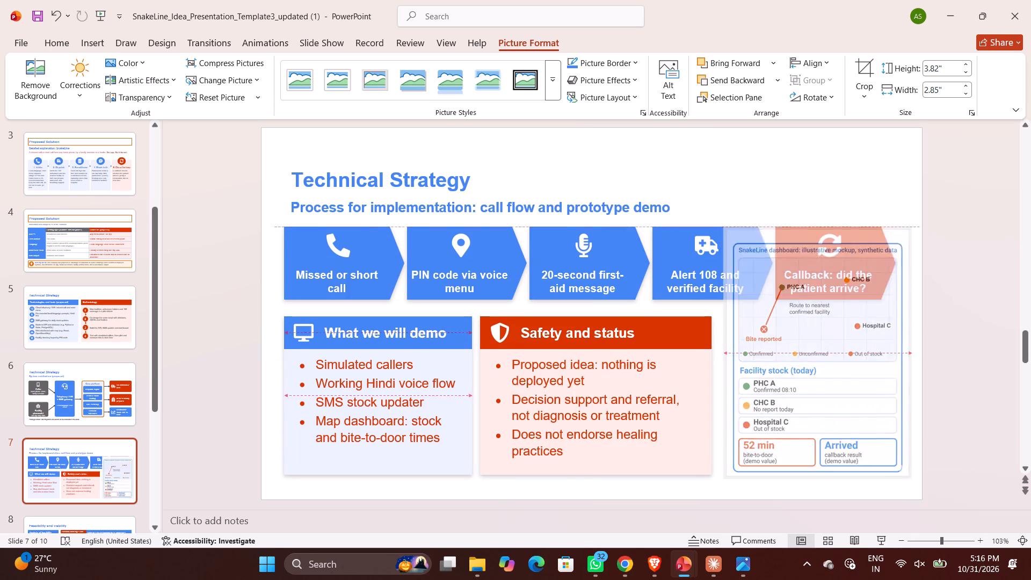
drag(906, 289, 838, 399)
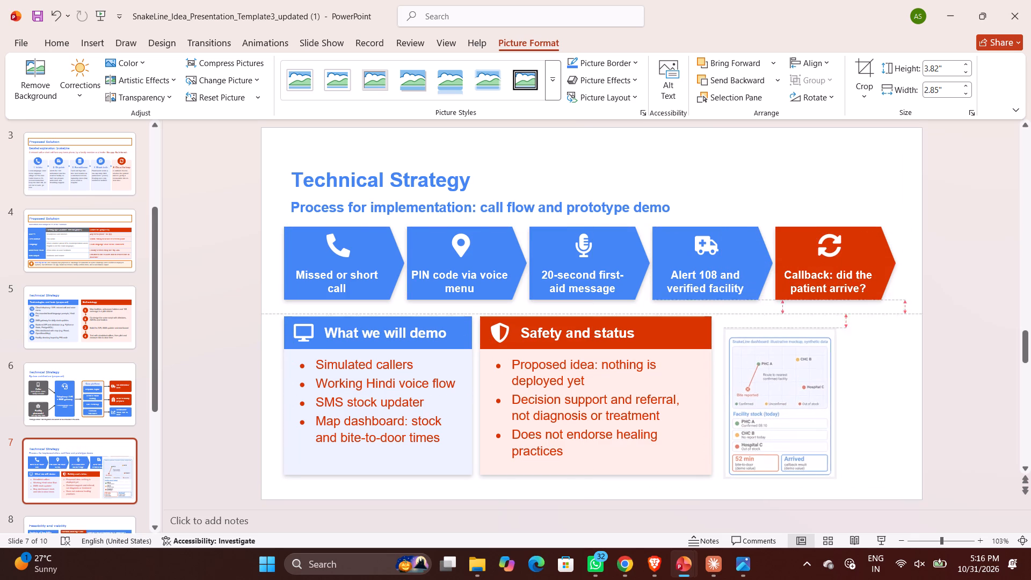
drag(838, 399, 847, 398)
click(847, 400)
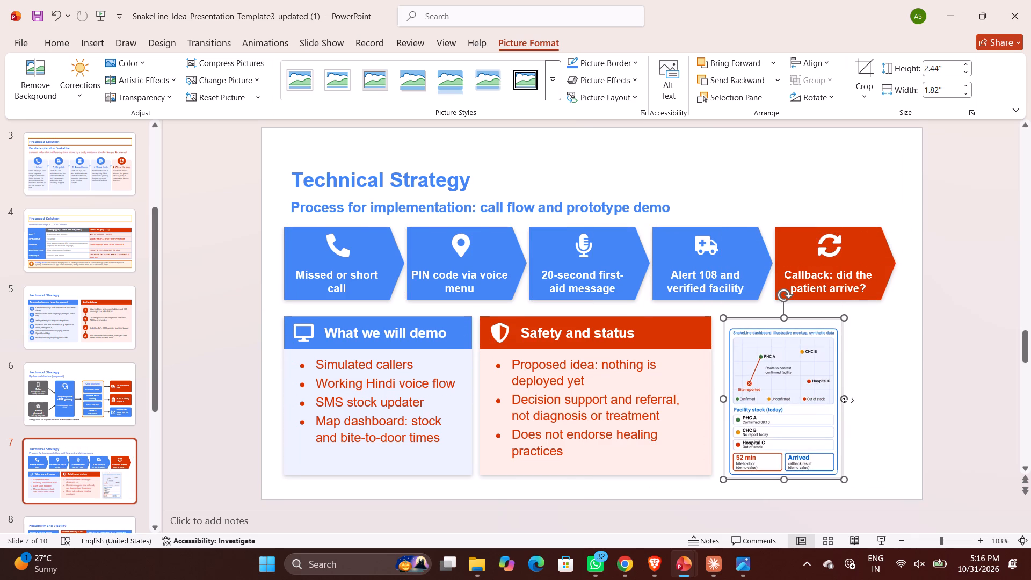
Stretch the dashboard image to about 2.93" high, lining its outer edge up with the tip of the Callback arrow.
drag(847, 400, 876, 402)
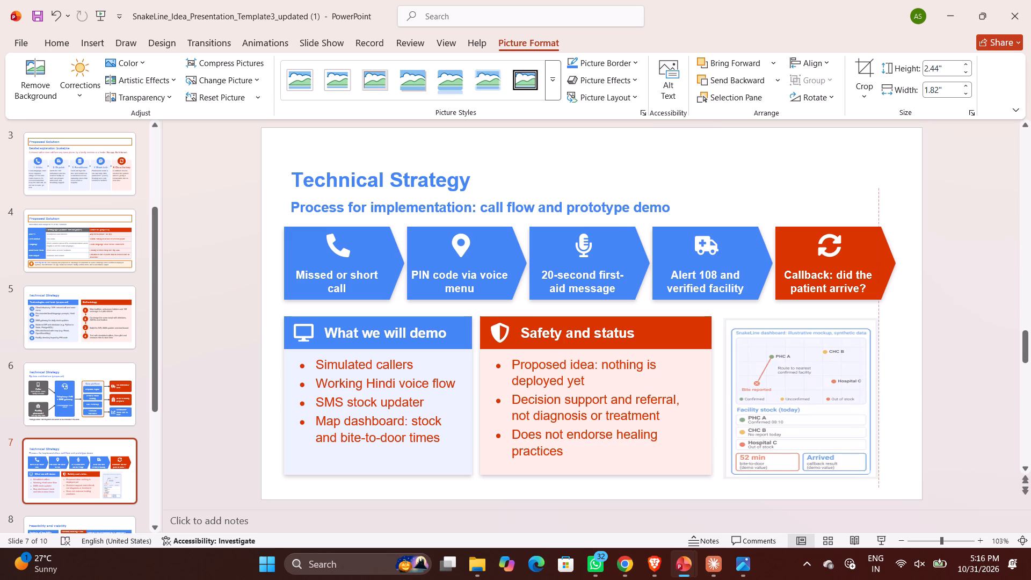
drag(876, 402, 866, 406)
drag(866, 480, 877, 483)
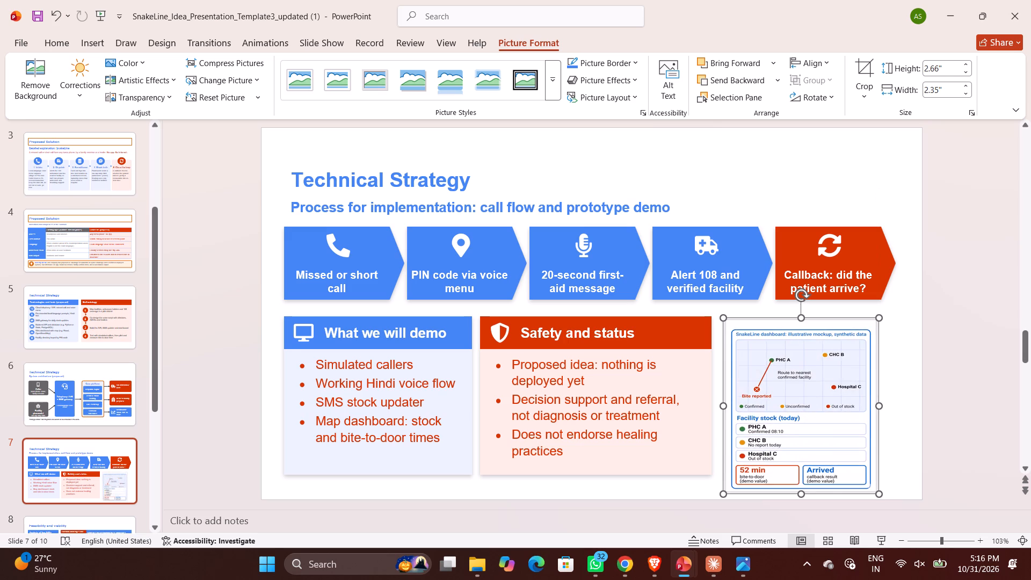
drag(847, 452, 845, 441)
drag(876, 397, 892, 394)
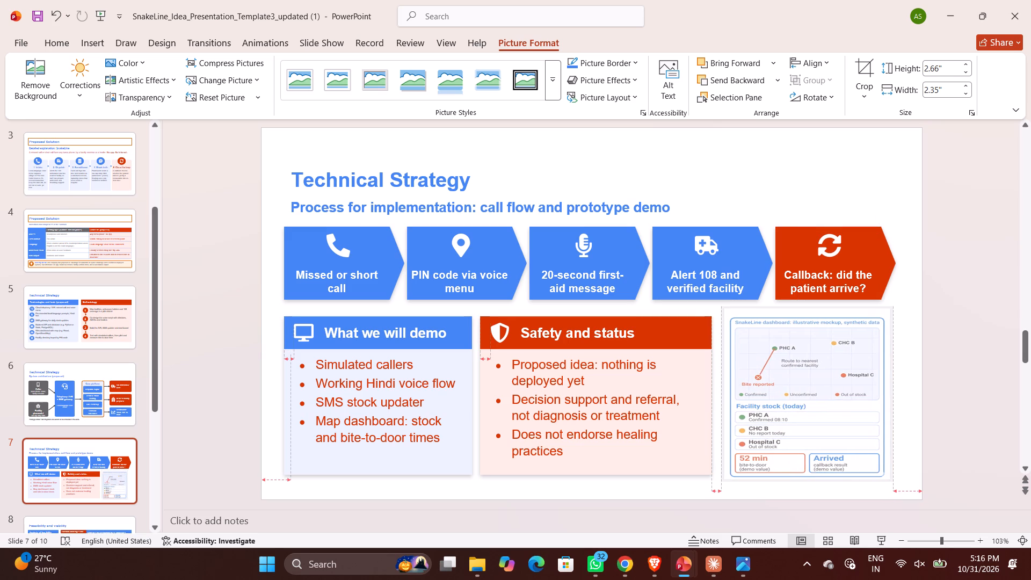
drag(892, 394, 909, 394)
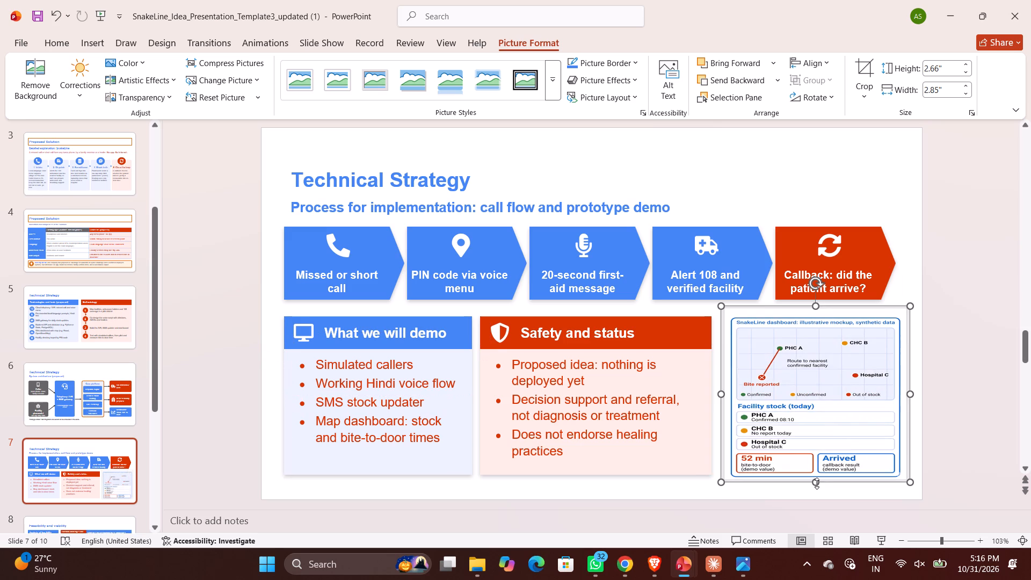
drag(817, 483, 817, 497)
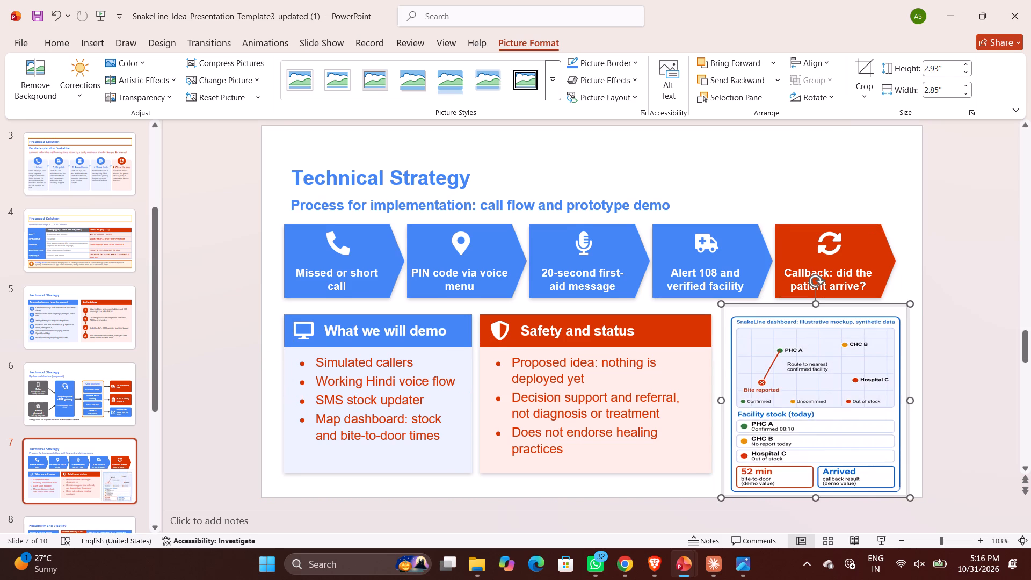
drag(910, 401, 896, 404)
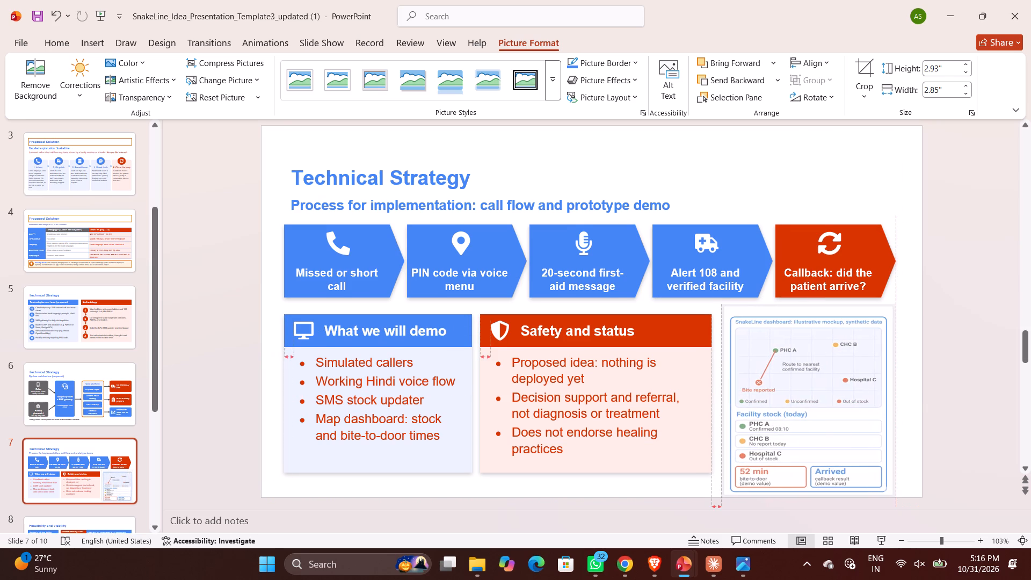
drag(896, 404, 897, 404)
click(945, 401)
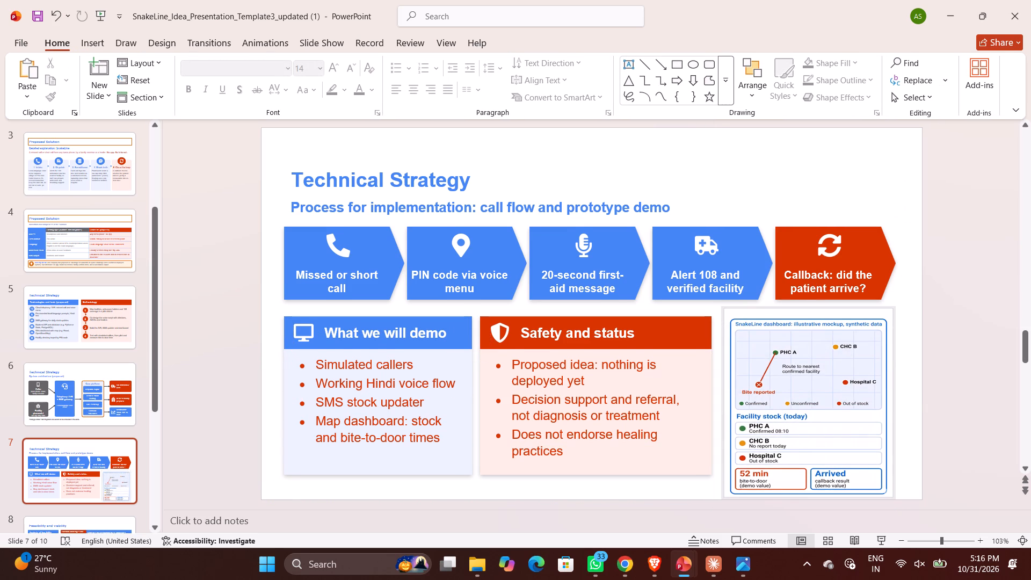
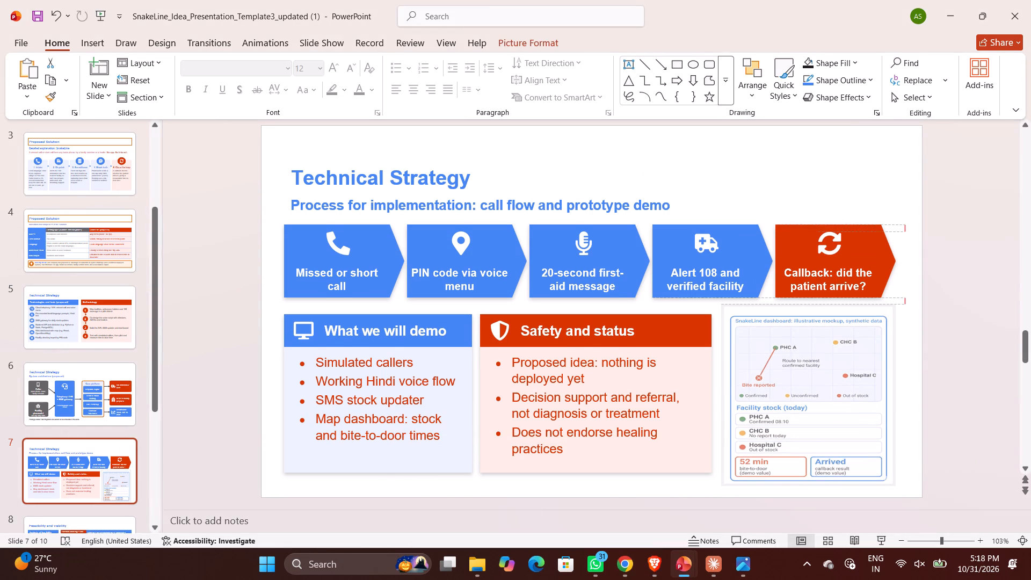
drag(809, 485, 809, 491)
click(960, 462)
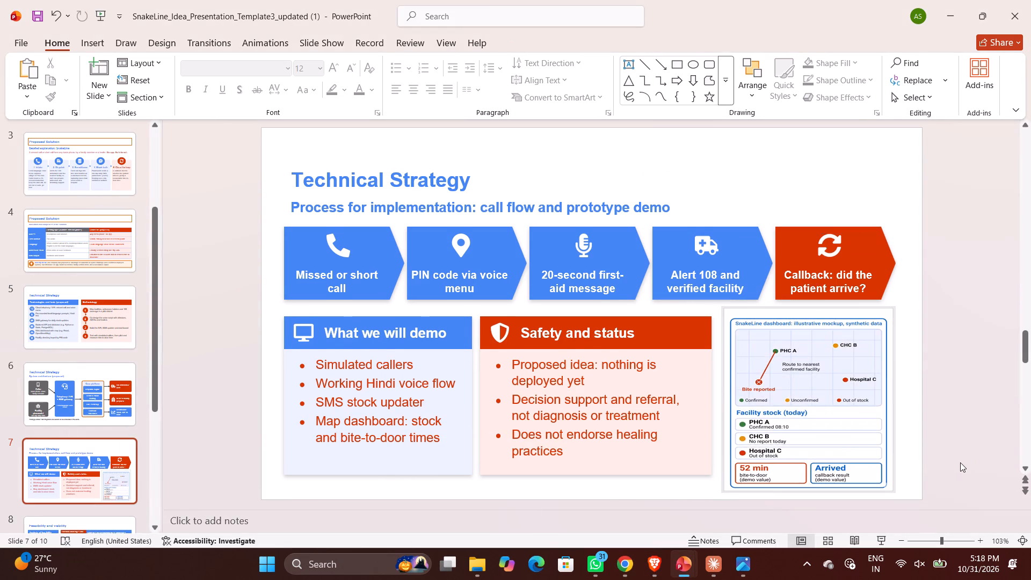
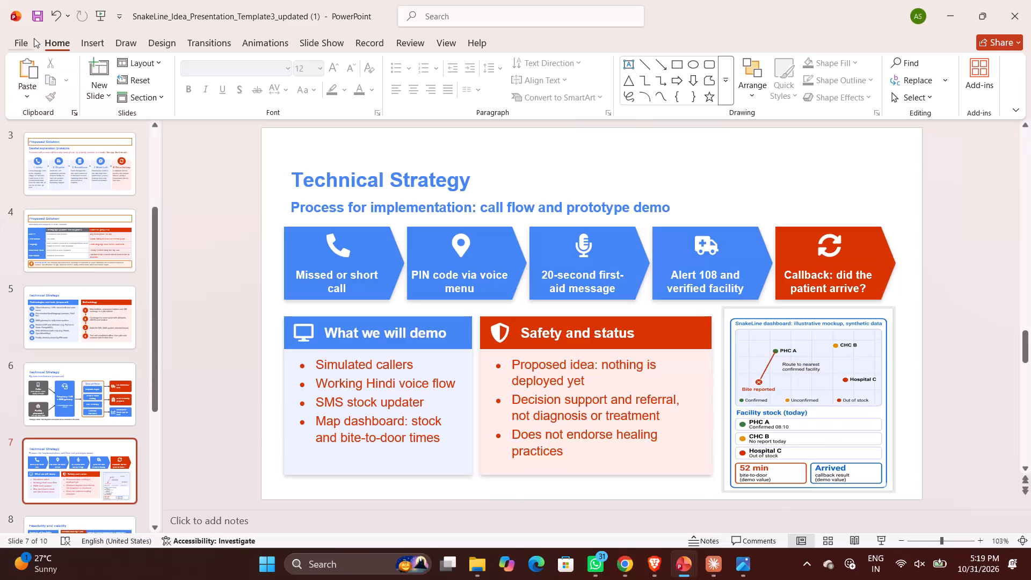
Save the deck under its current name.
click(34, 38)
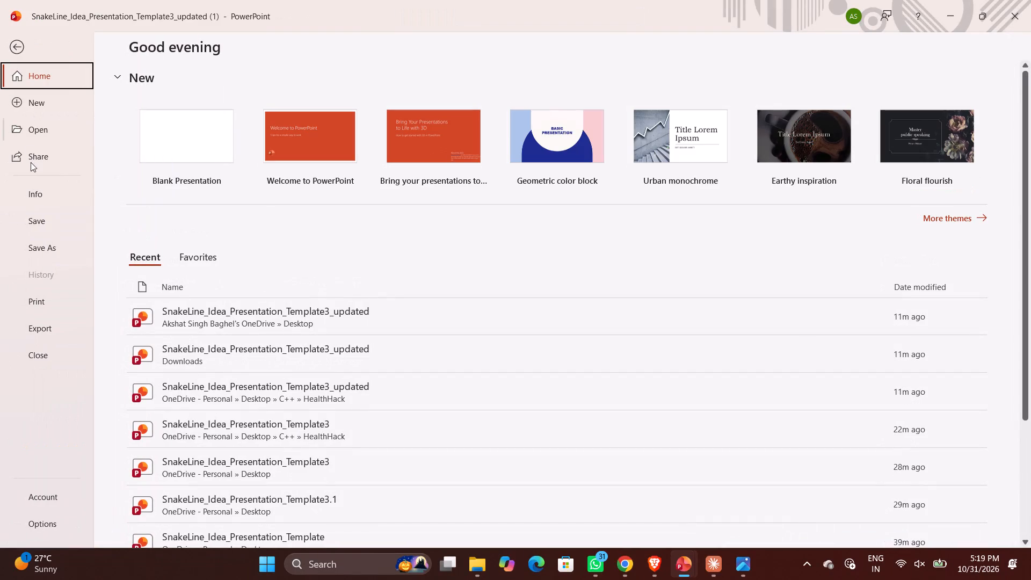
click(40, 228)
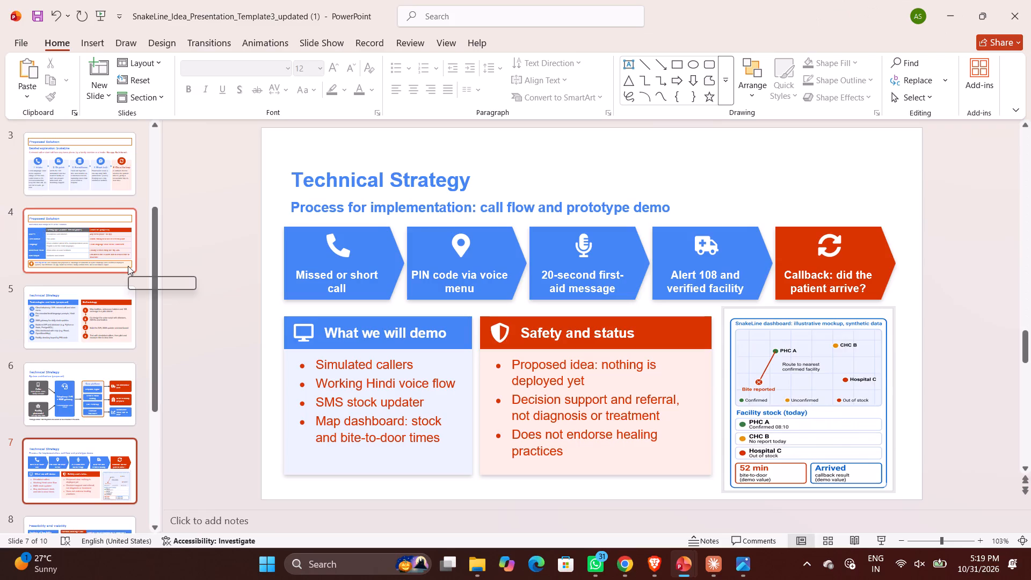
Save a copy of the deck to the Desktop folder as a PowerPoint Presentation named SnakeLine_Idea_Presentation_Template3_updated2.
click(28, 40)
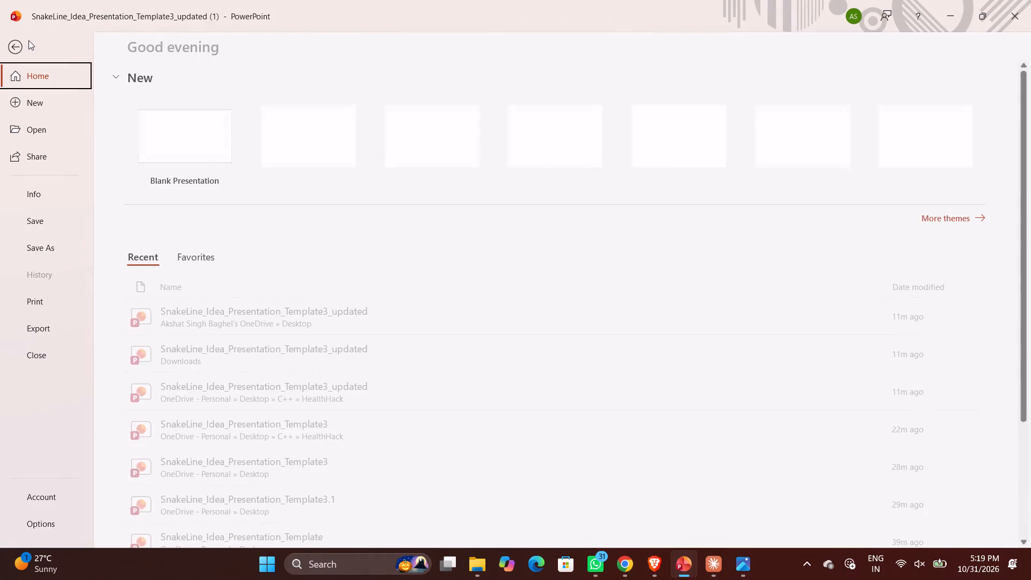
click(45, 240)
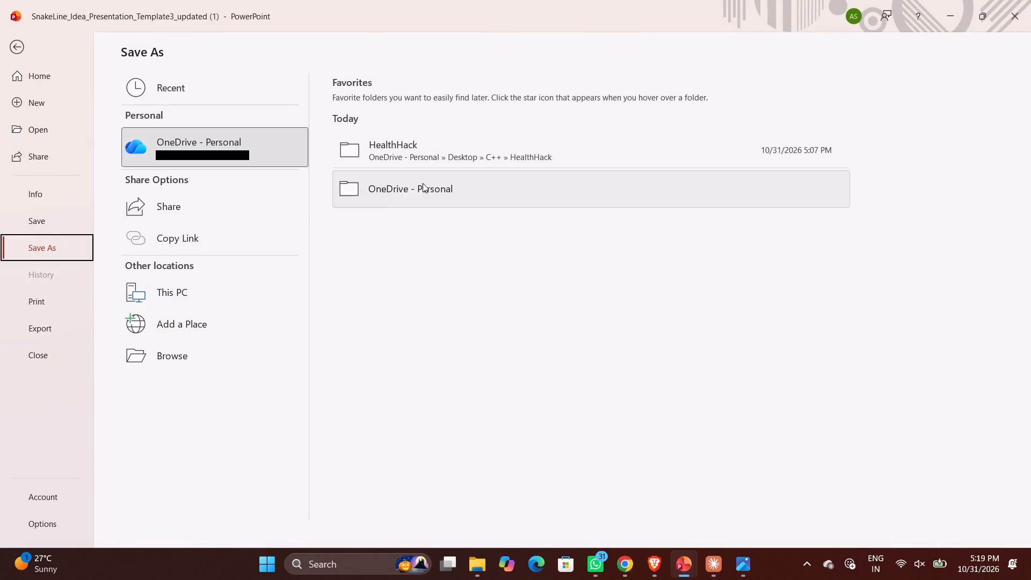
click(162, 289)
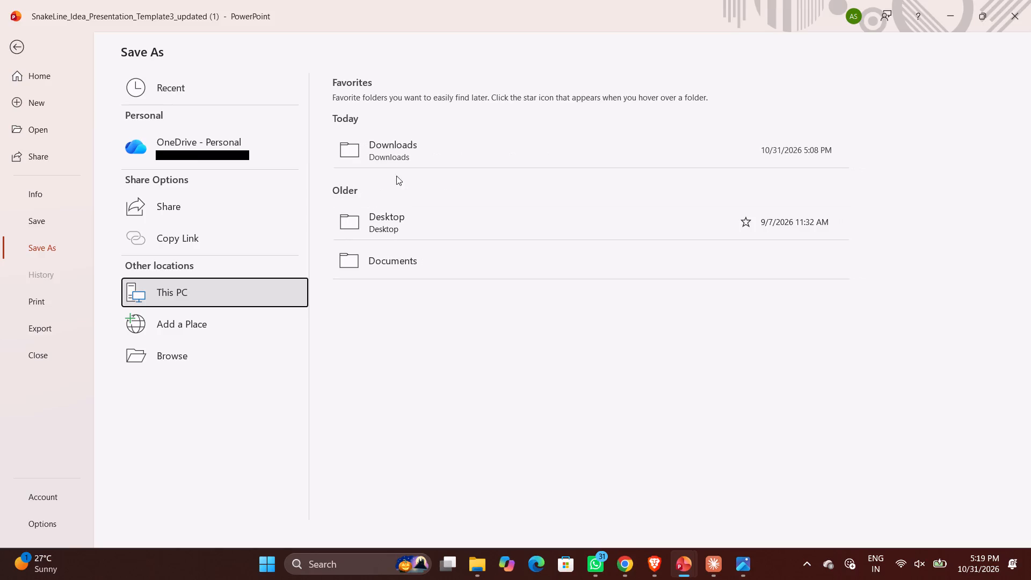
click(398, 224)
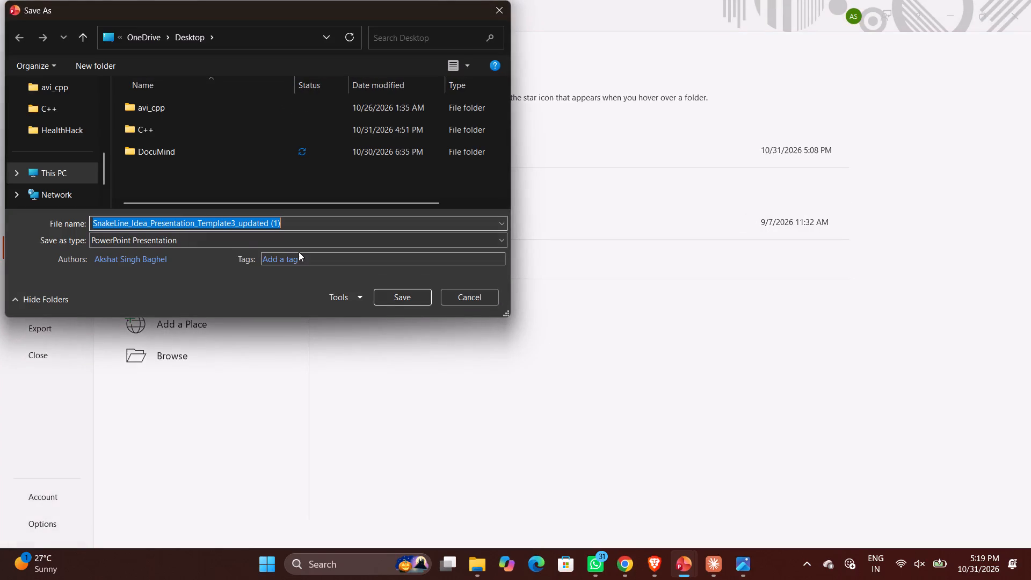
click(297, 224)
key(BackSpace)
key(BackSpace)
key(BackSpace)
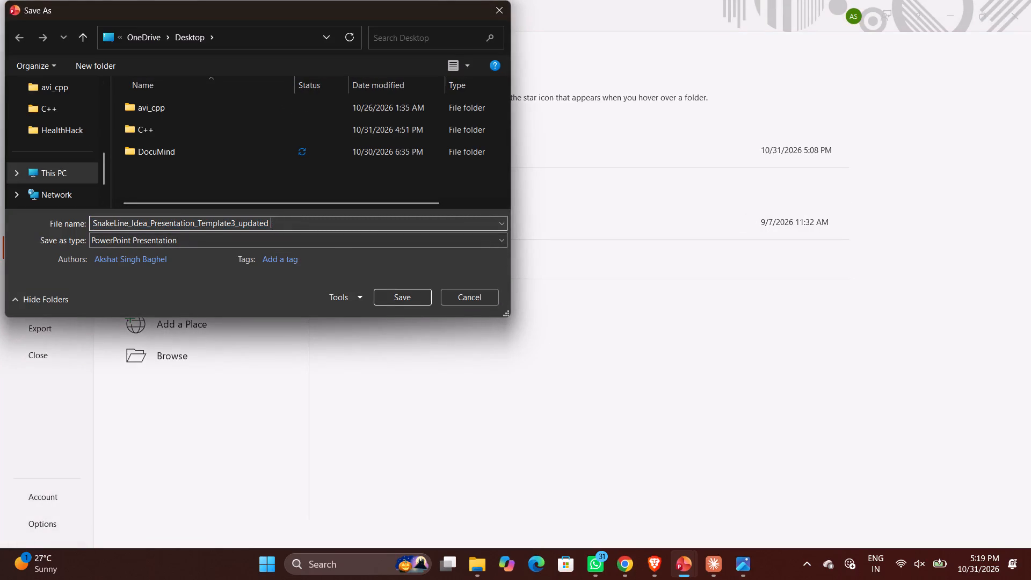
key(BackSpace)
key(2)
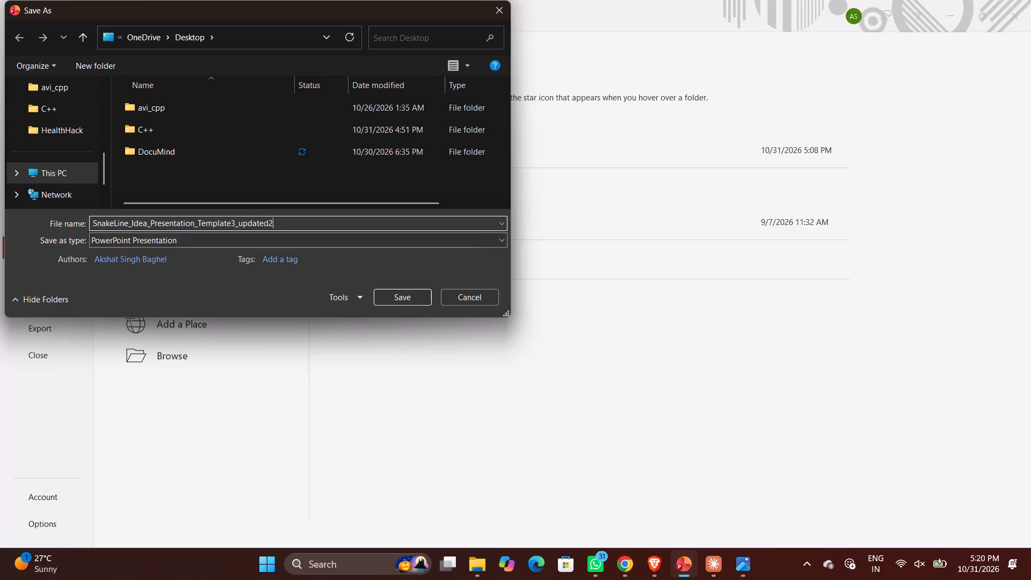
key(Return)
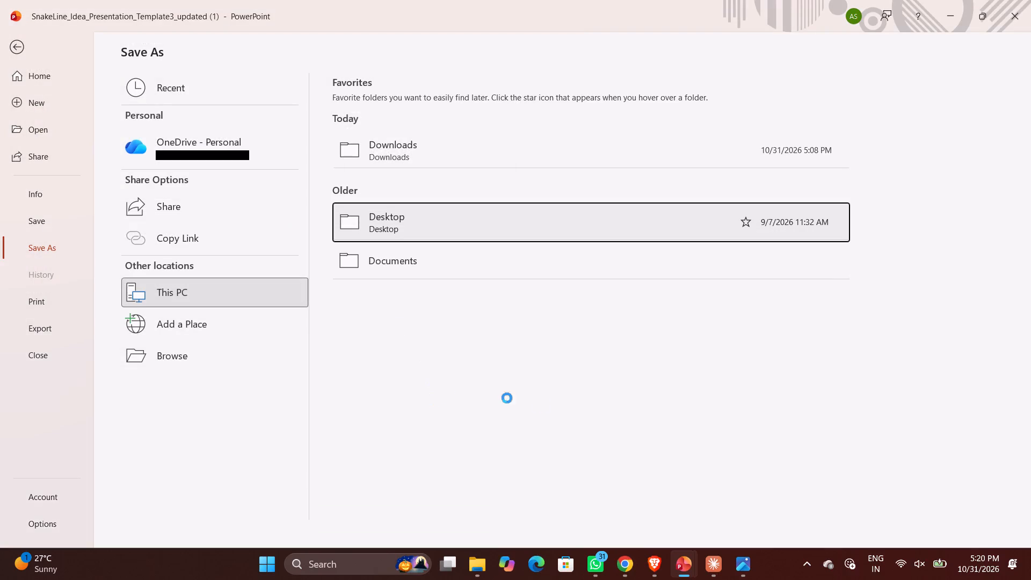
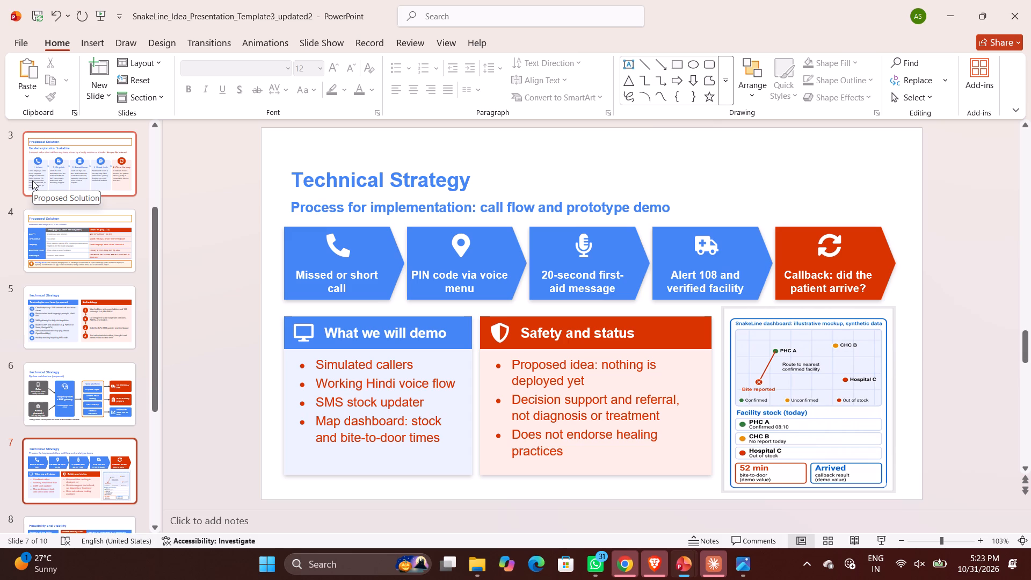
Open the file commands for the updated2 deck to start saving another copy.
click(12, 45)
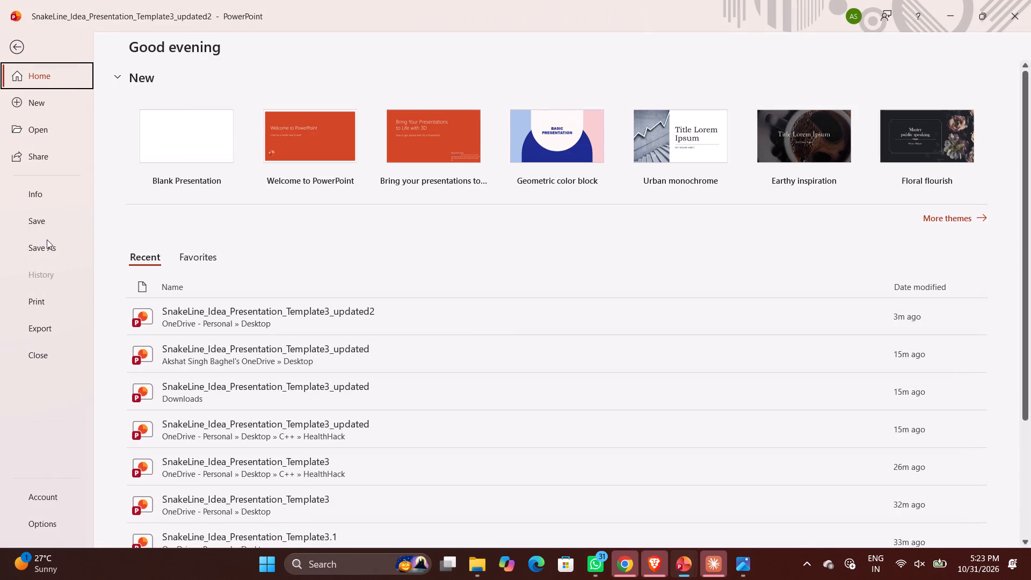
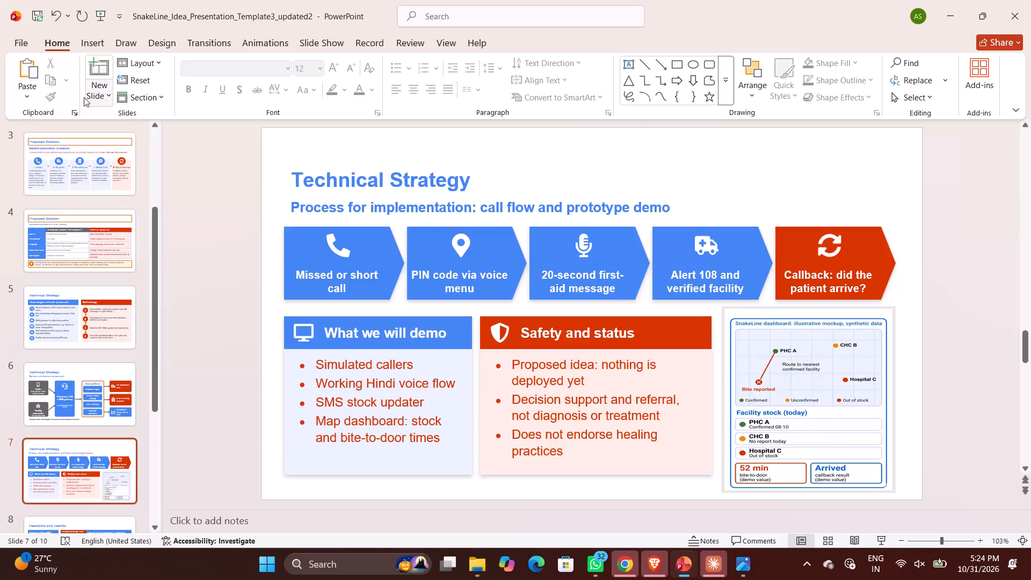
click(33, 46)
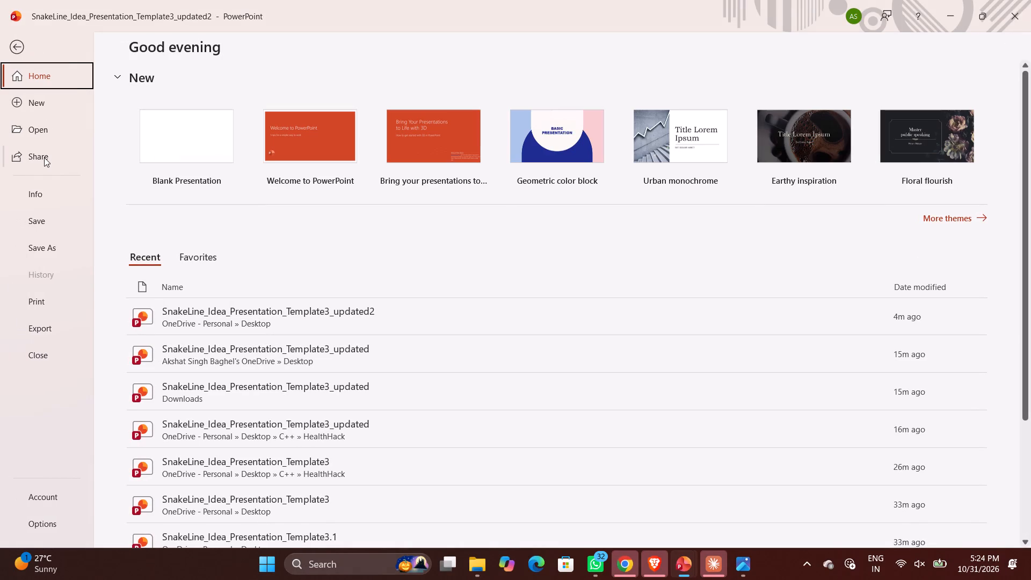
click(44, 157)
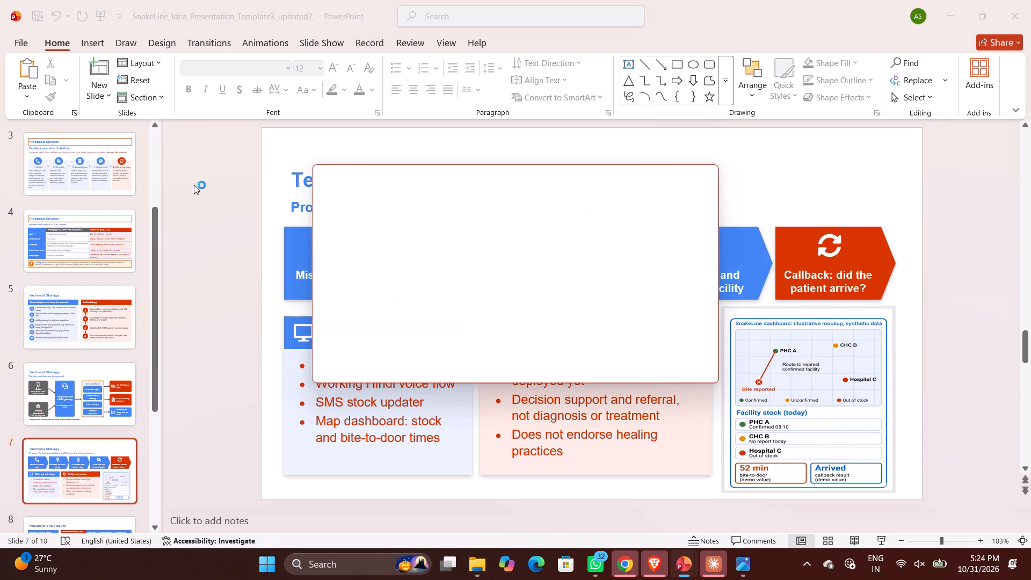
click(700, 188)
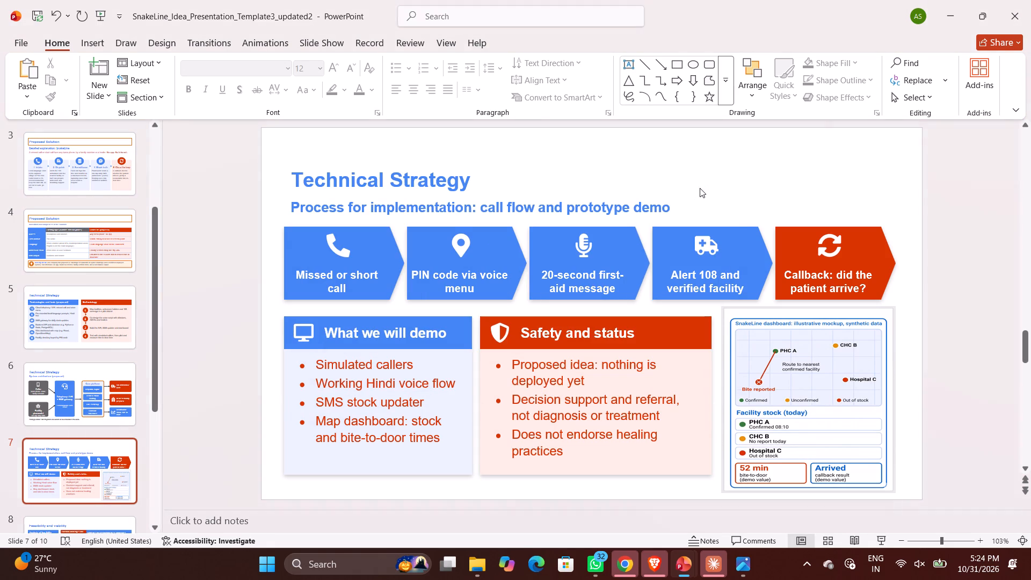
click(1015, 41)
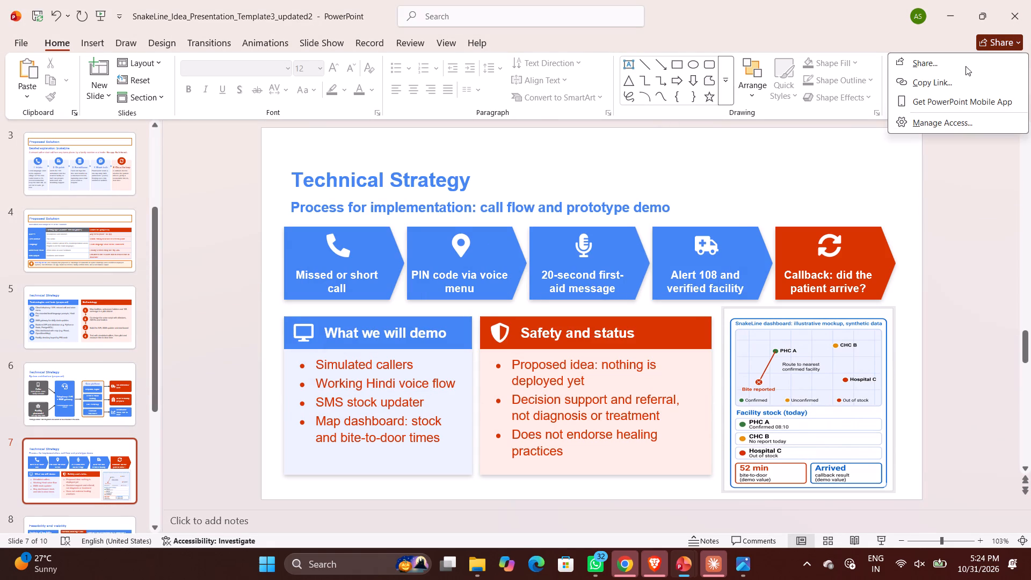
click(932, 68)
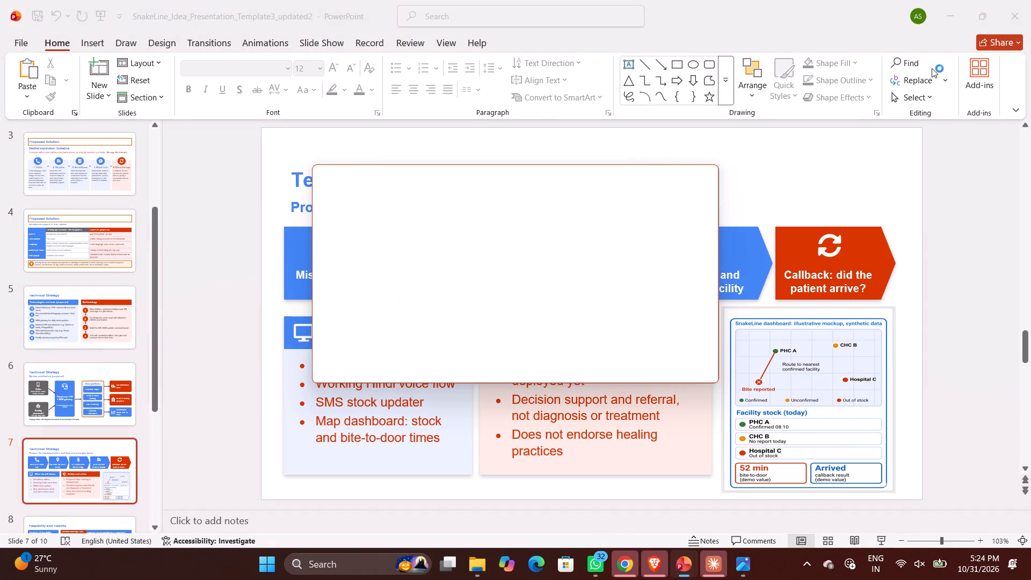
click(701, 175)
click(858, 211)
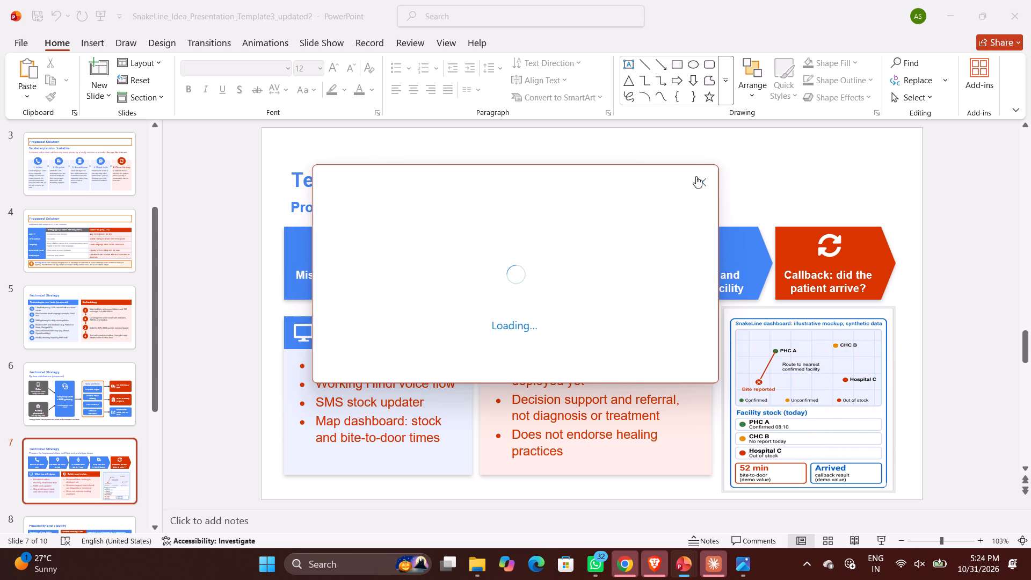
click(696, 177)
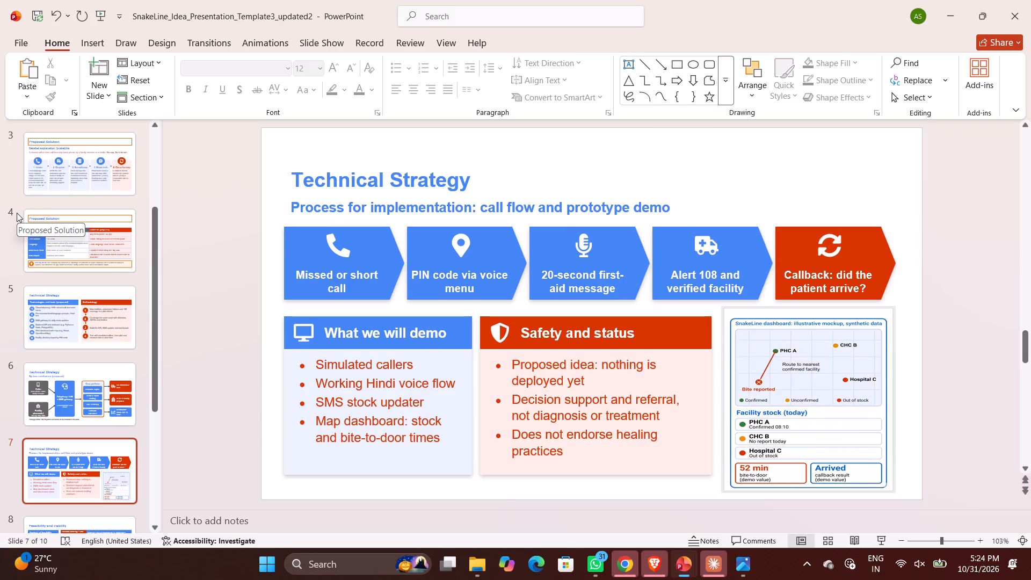
Save the deck to this PC's Desktop folder as a PowerPoint Presentation under the name SnakeLine_Idea_Presentation_Template3_updated2.
click(22, 47)
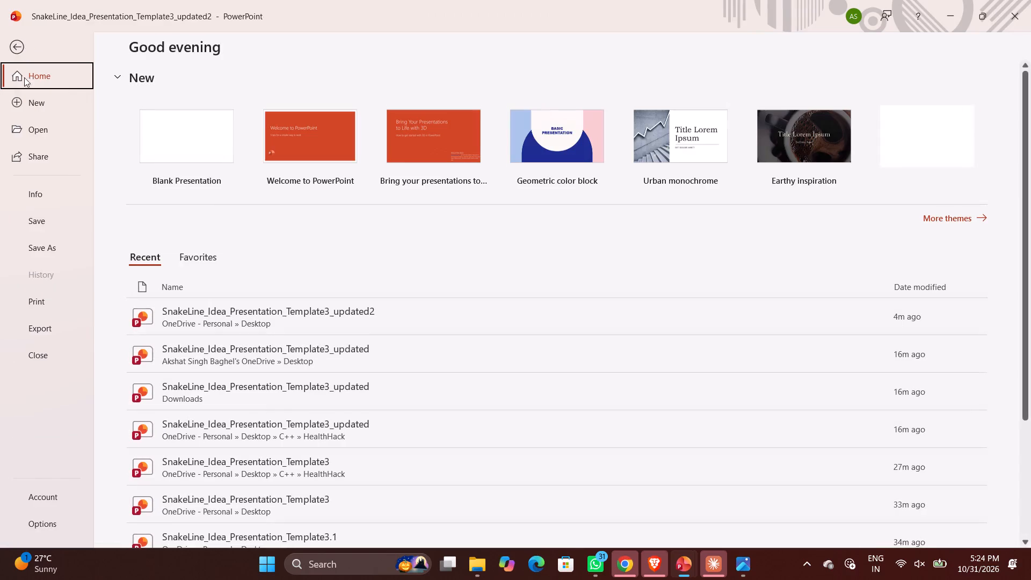
click(41, 251)
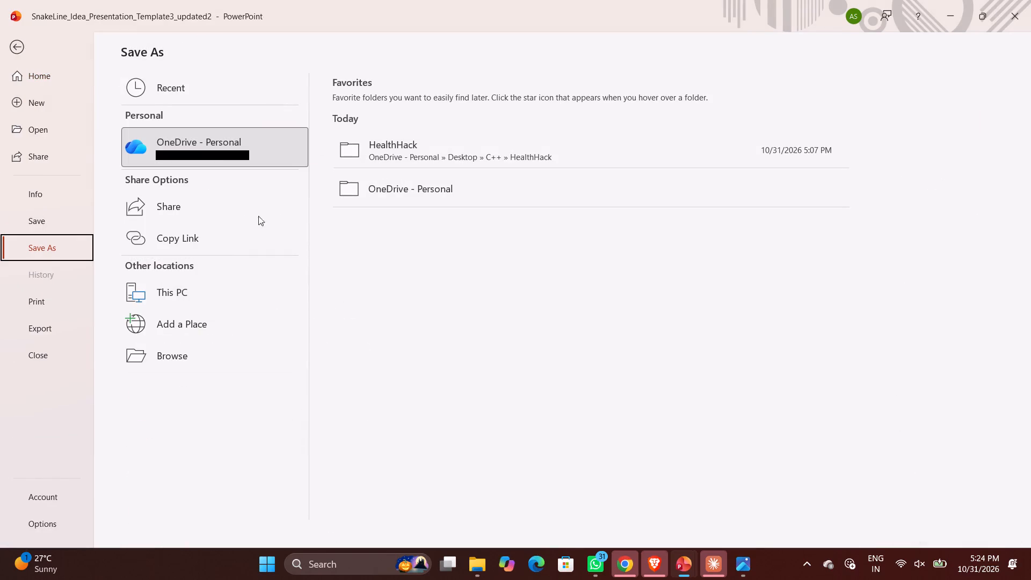
click(191, 292)
click(383, 233)
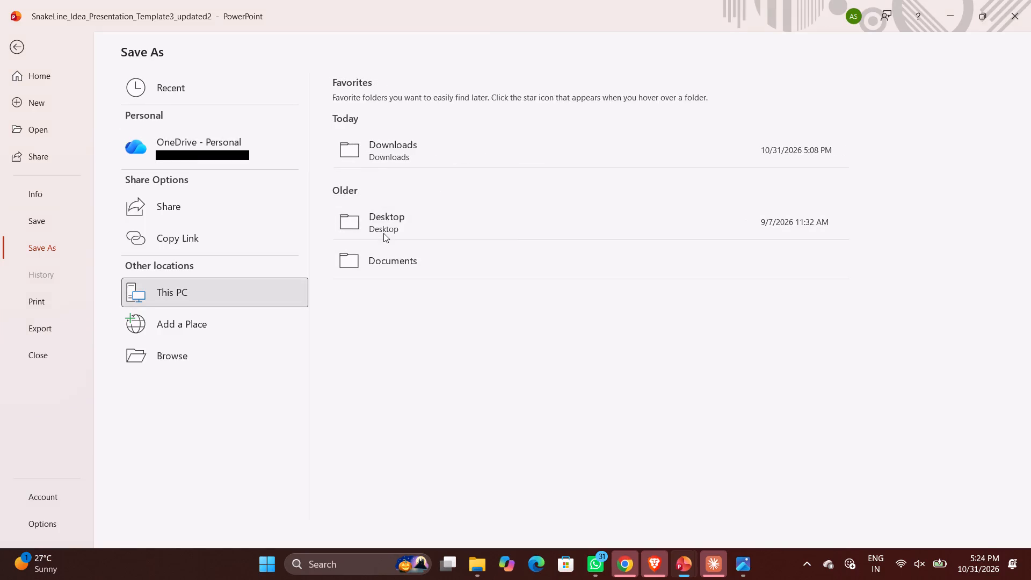
click(389, 296)
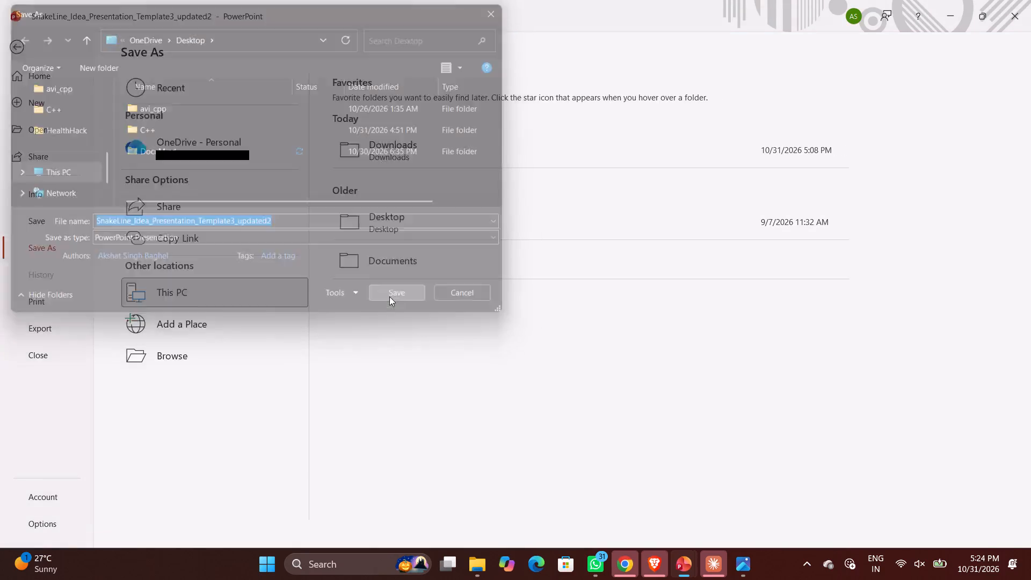
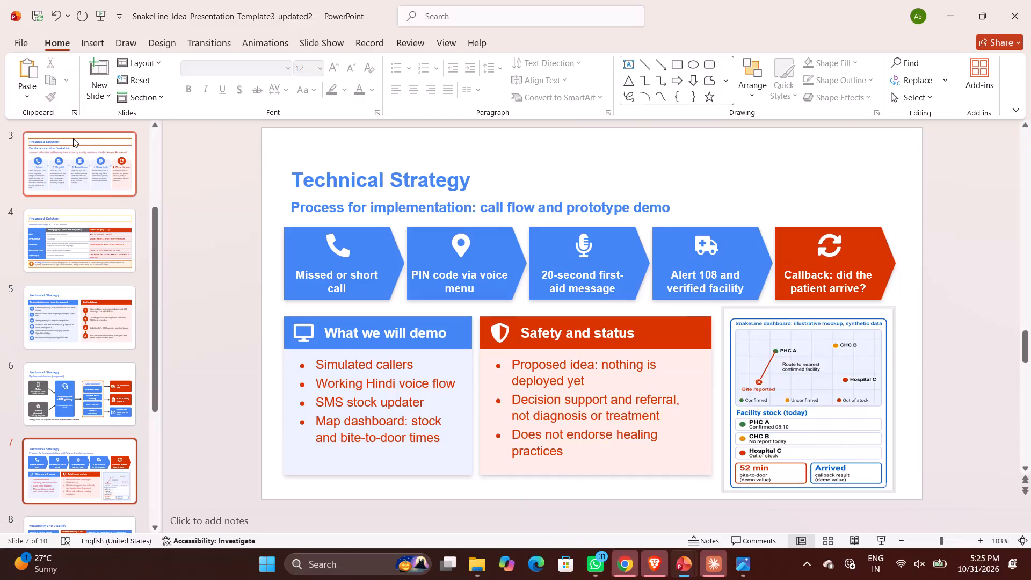
Start saving another copy of the deck and browse to Local Disk (C:) under This PC as the save location.
click(23, 42)
click(46, 250)
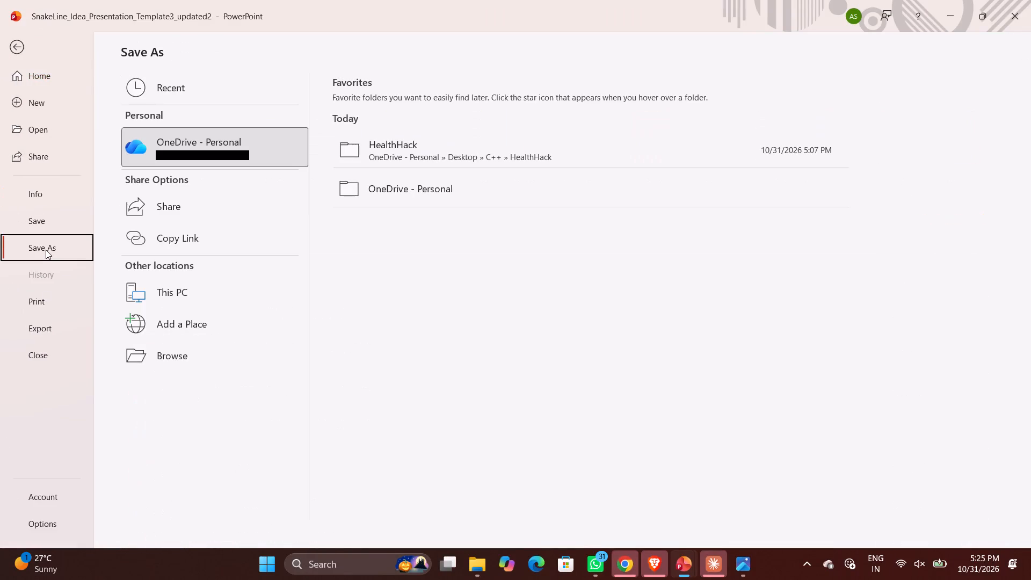
click(163, 352)
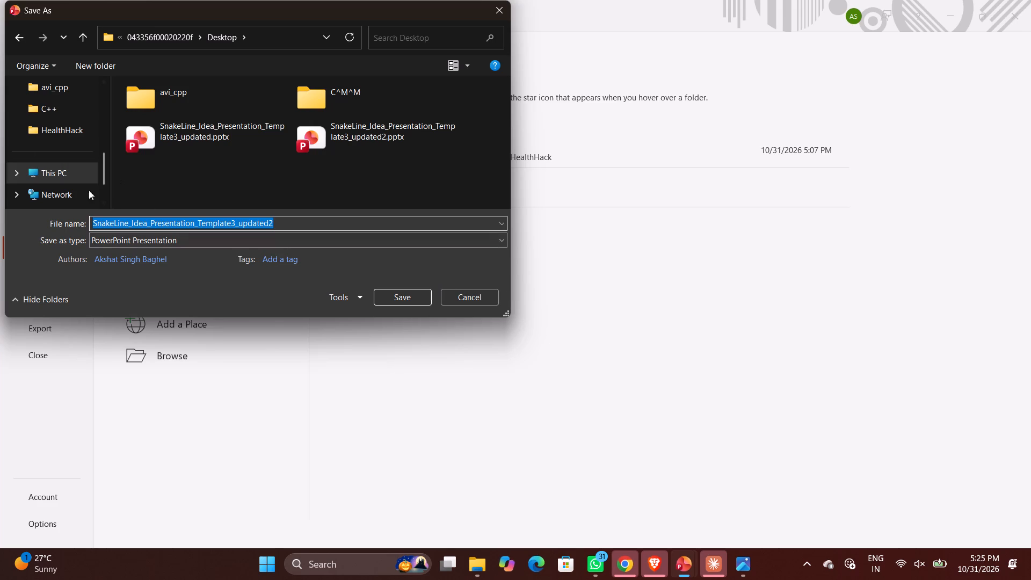
scroll(10, 143, down, 4)
double_click(44, 132)
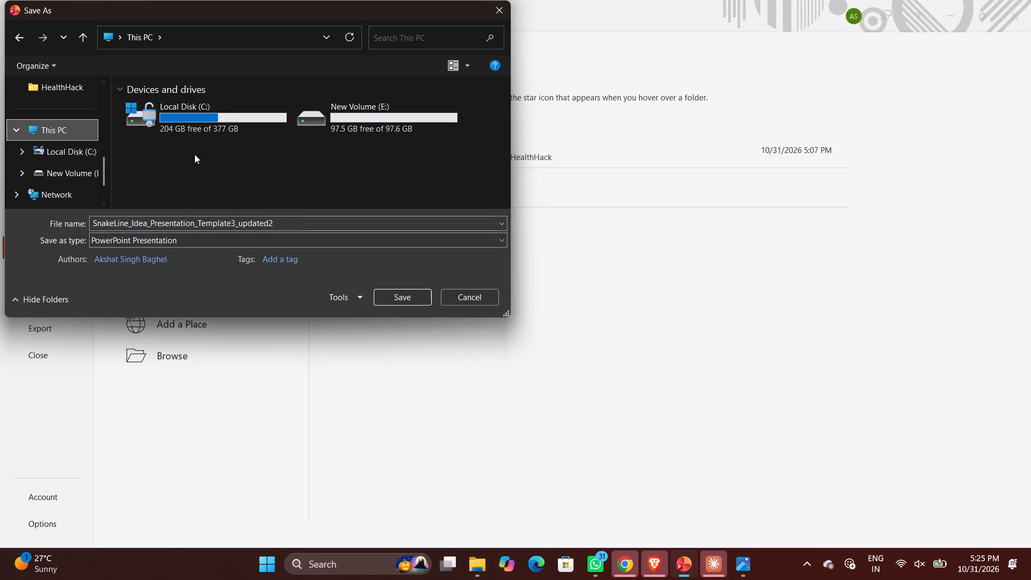
double_click(248, 119)
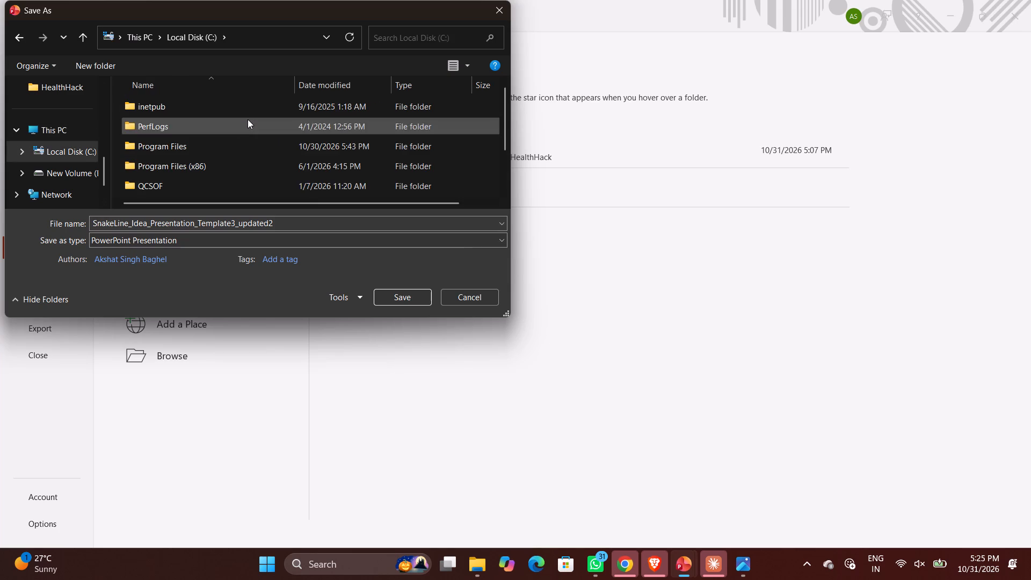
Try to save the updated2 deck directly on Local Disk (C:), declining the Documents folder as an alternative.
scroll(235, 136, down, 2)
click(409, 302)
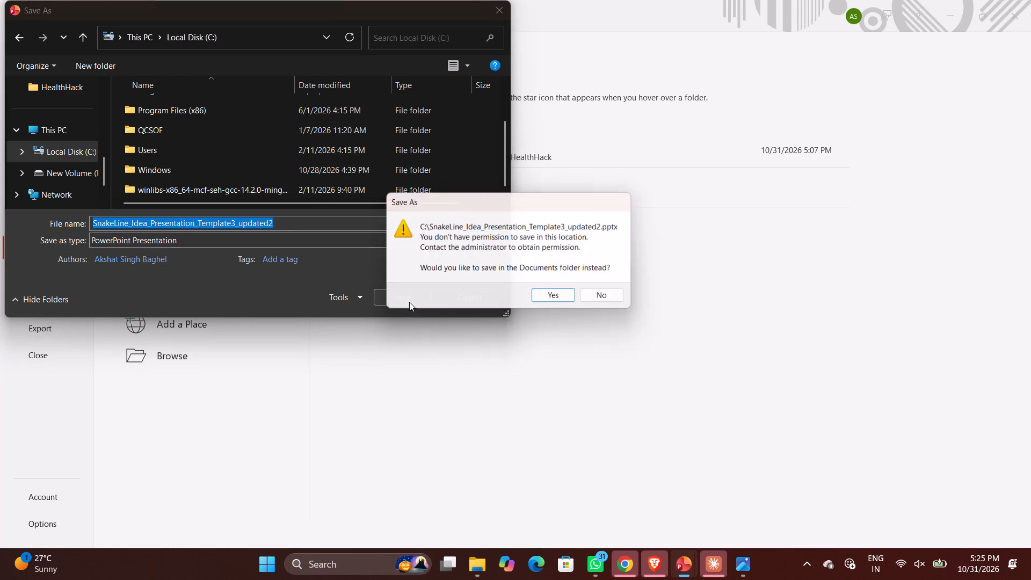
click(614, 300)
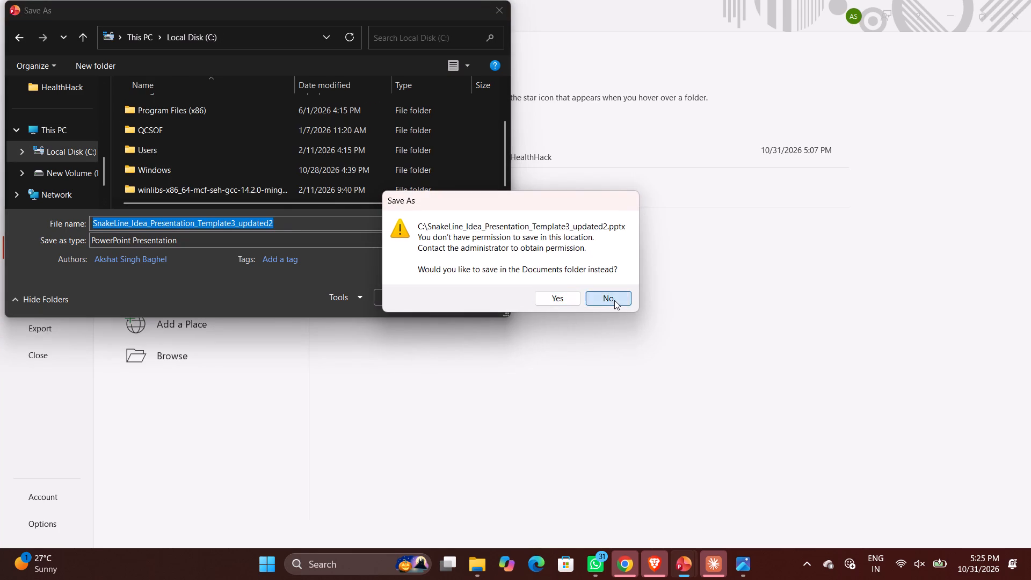
Save the deck to New Volume (E:) under This PC as a PowerPoint Presentation named SnakeLine_Idea_Presentation_Template3_updated2.
double_click(52, 136)
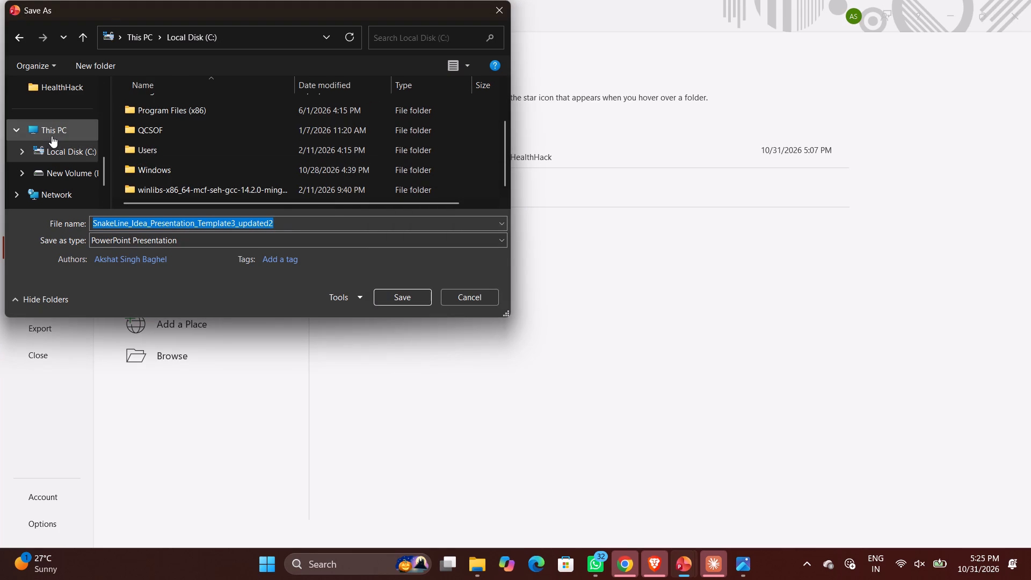
double_click(312, 120)
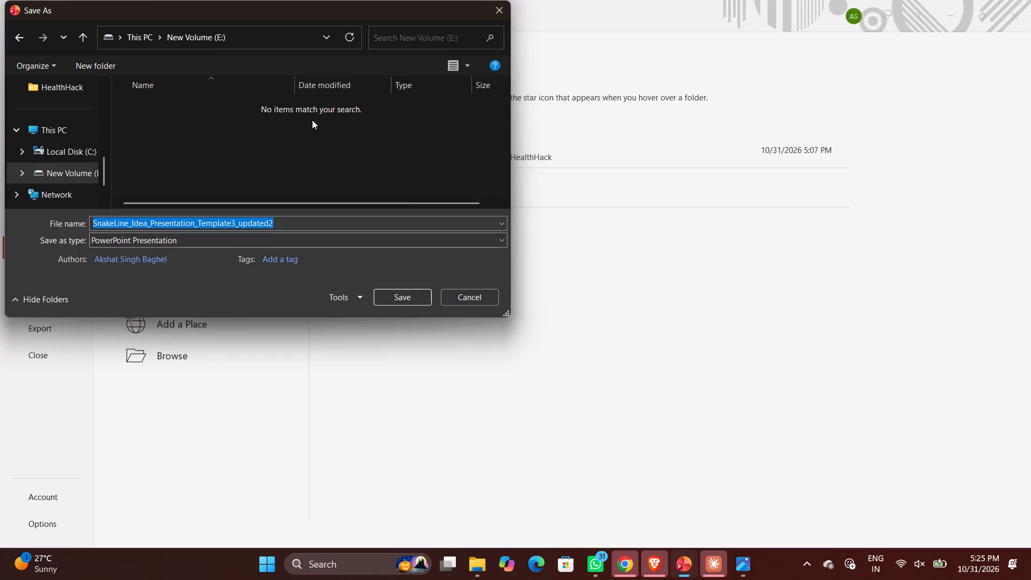
click(389, 295)
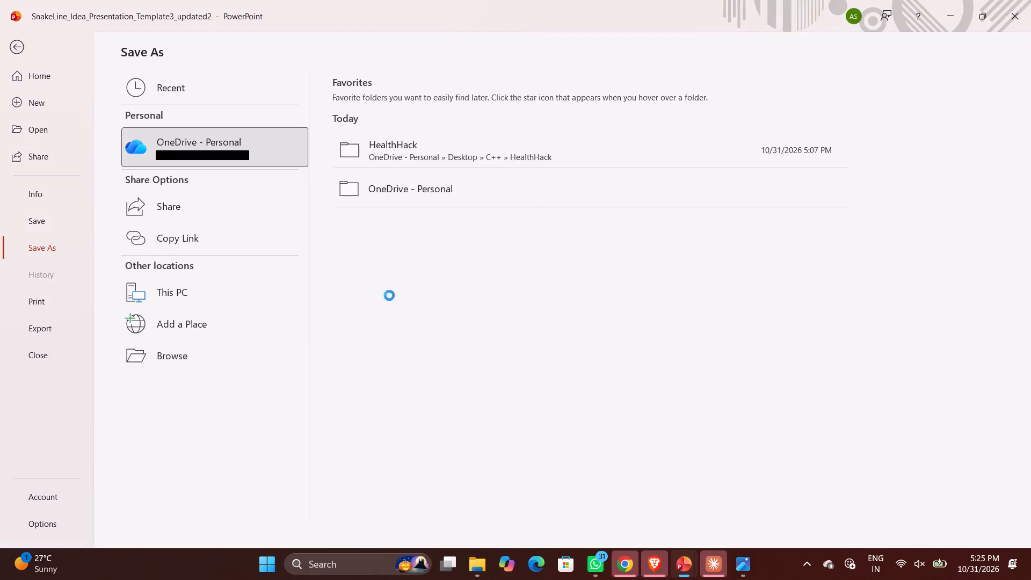